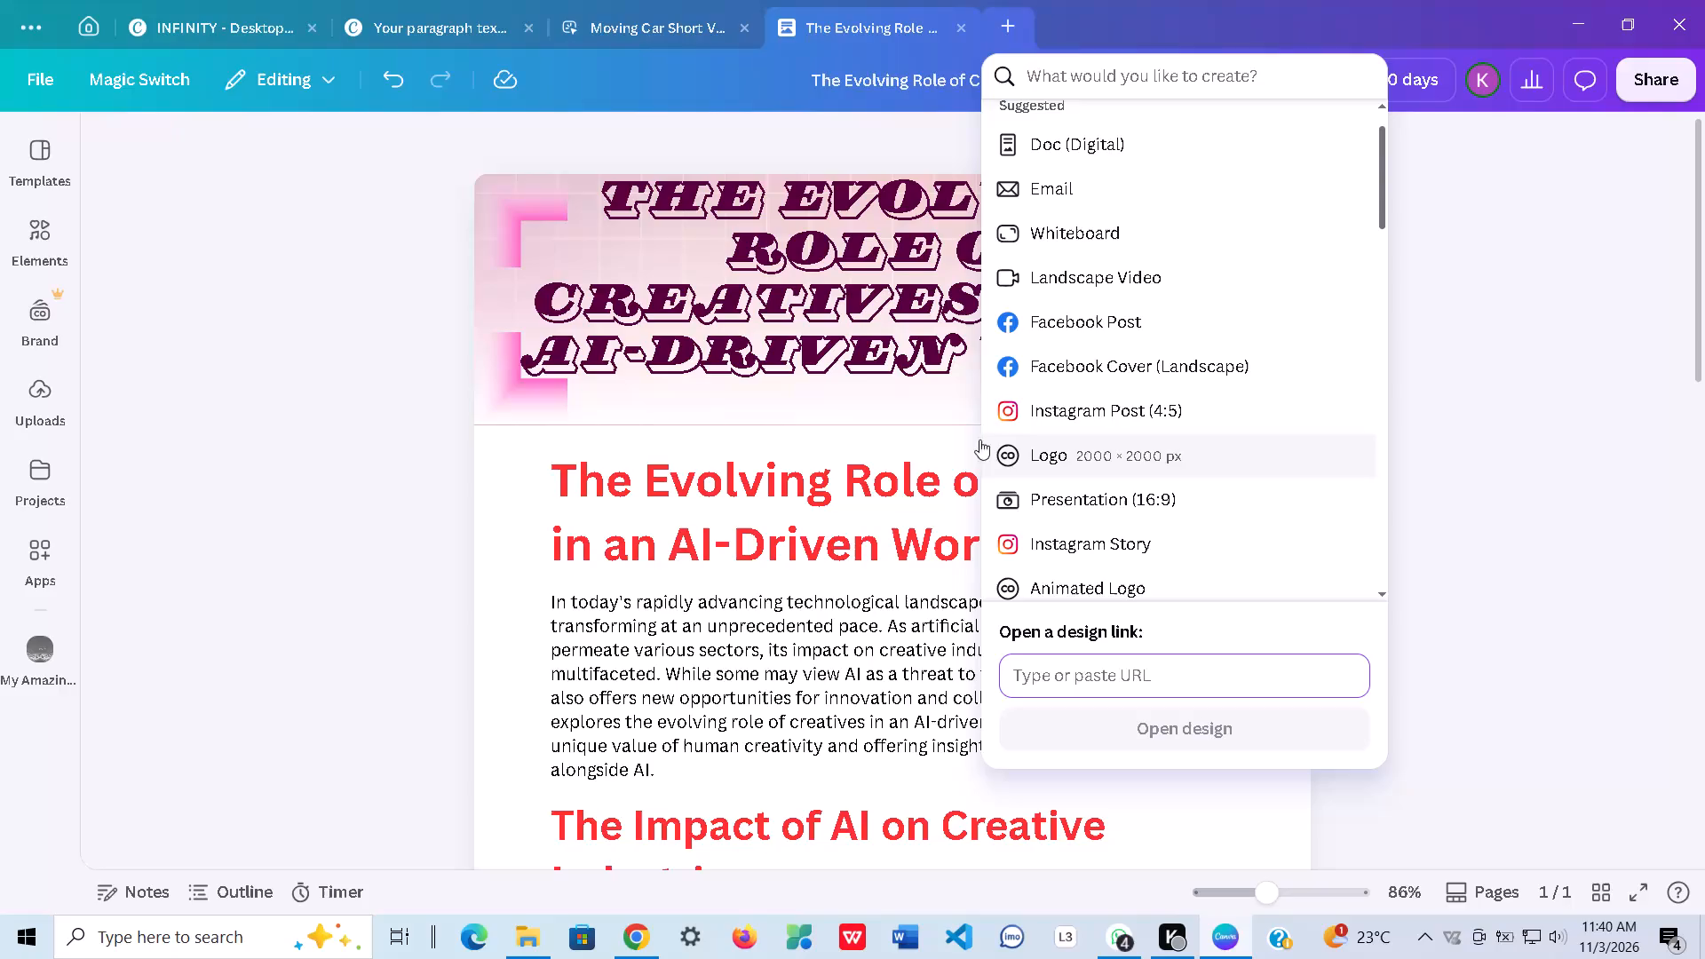
# Create a new blank T-Shirt design at 14 × 18 in from the suggested design types.
pyautogui.scroll(-6, 1124, 537)
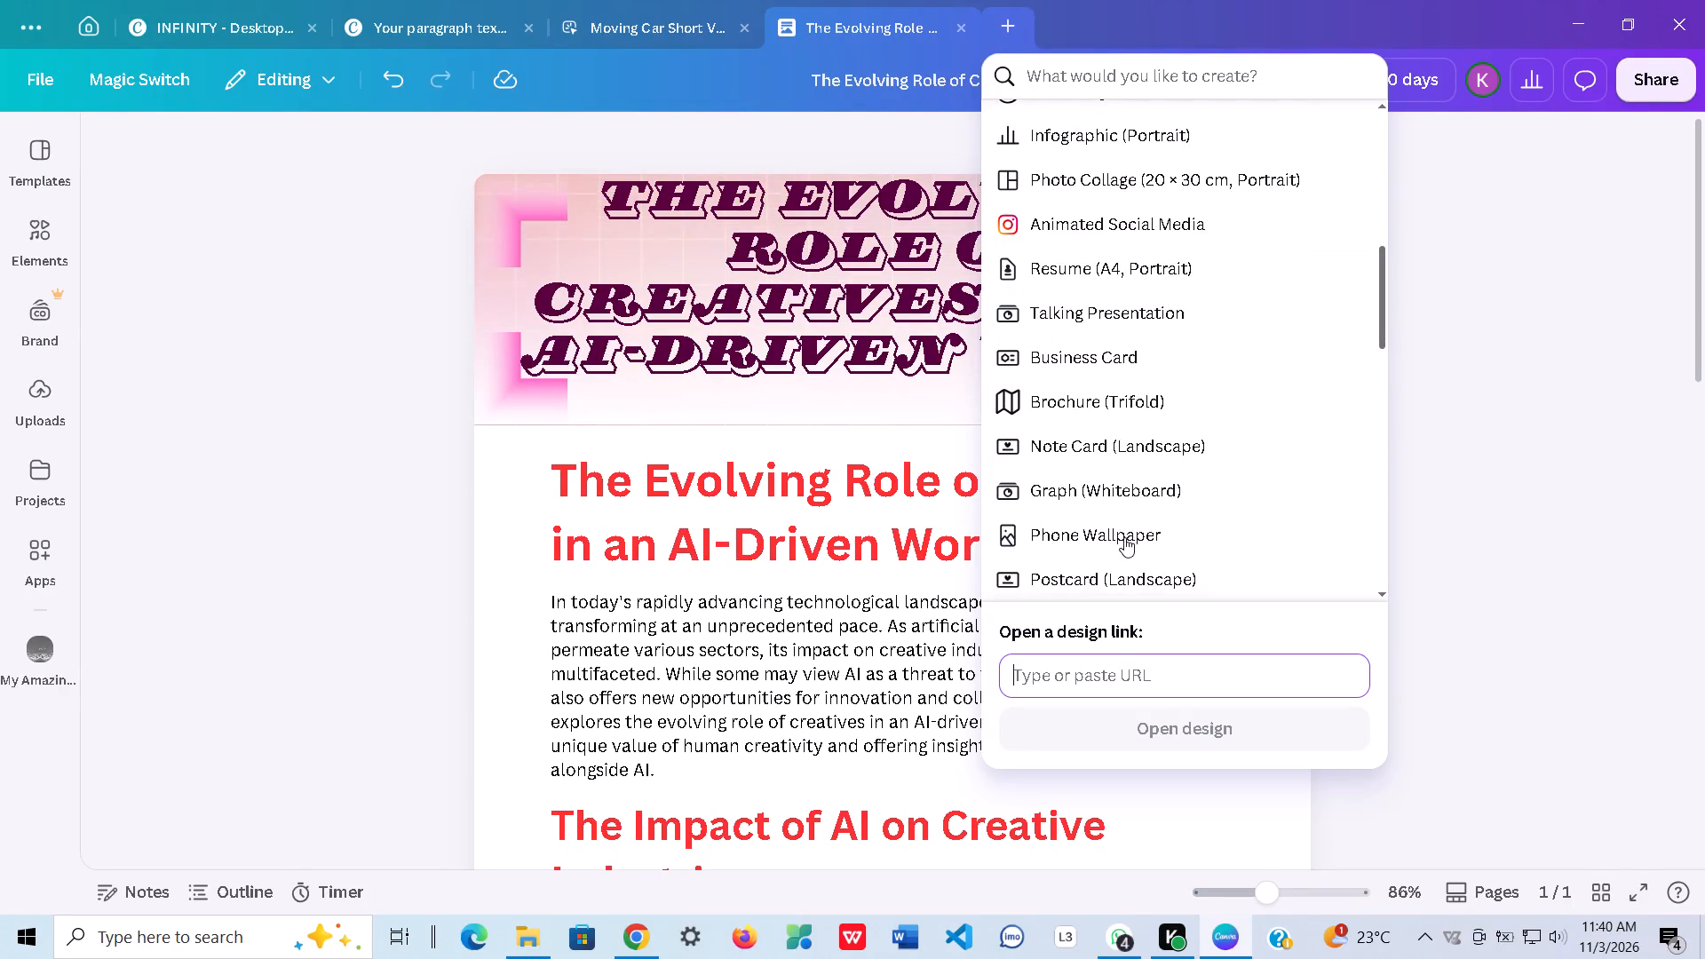
pyautogui.scroll(-2, 1124, 537)
pyautogui.scroll(-1, 1068, 445)
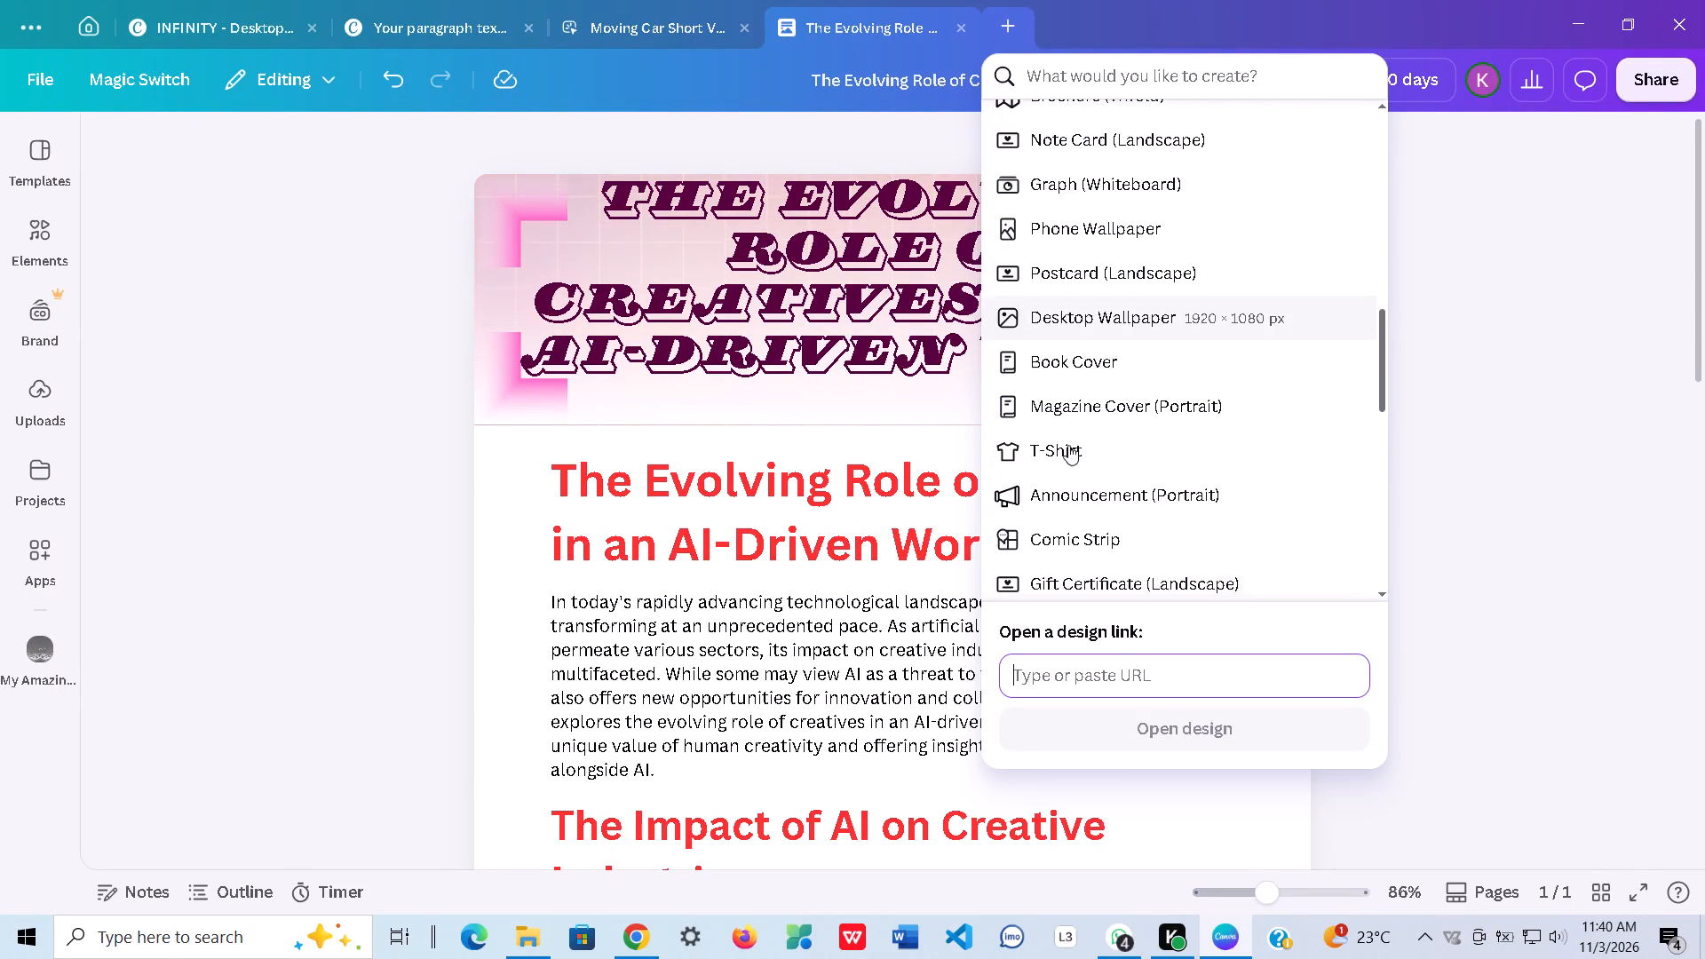
pyautogui.scroll(-3, 1068, 445)
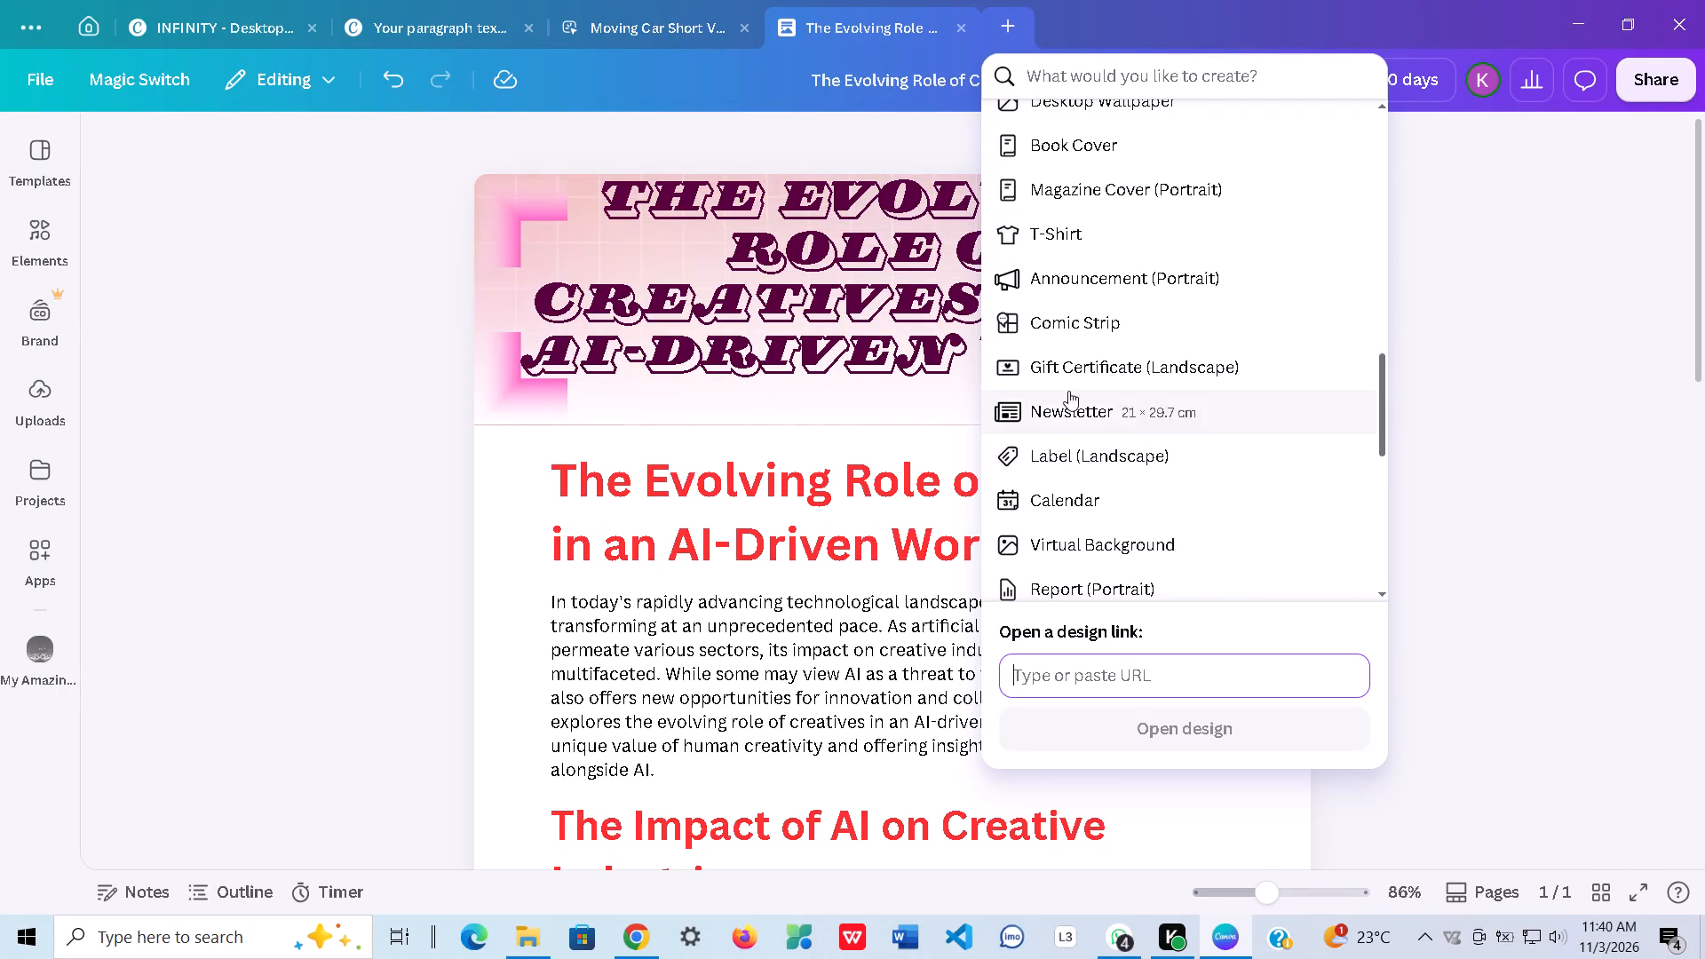
pyautogui.click(1054, 218)
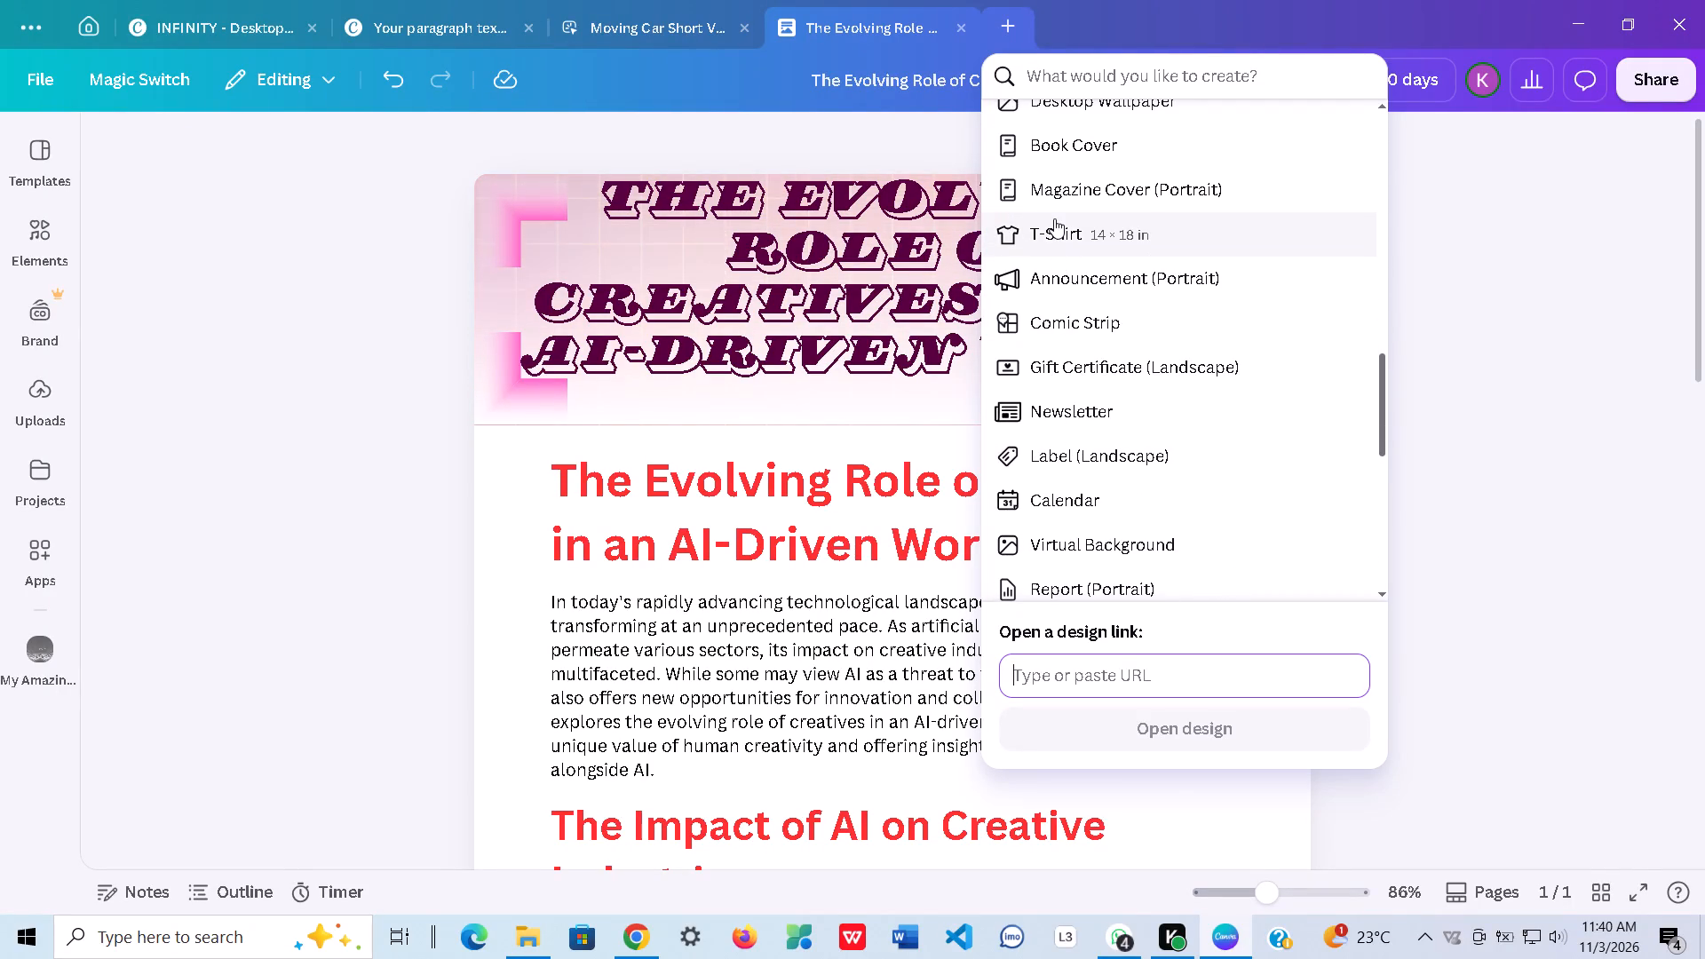
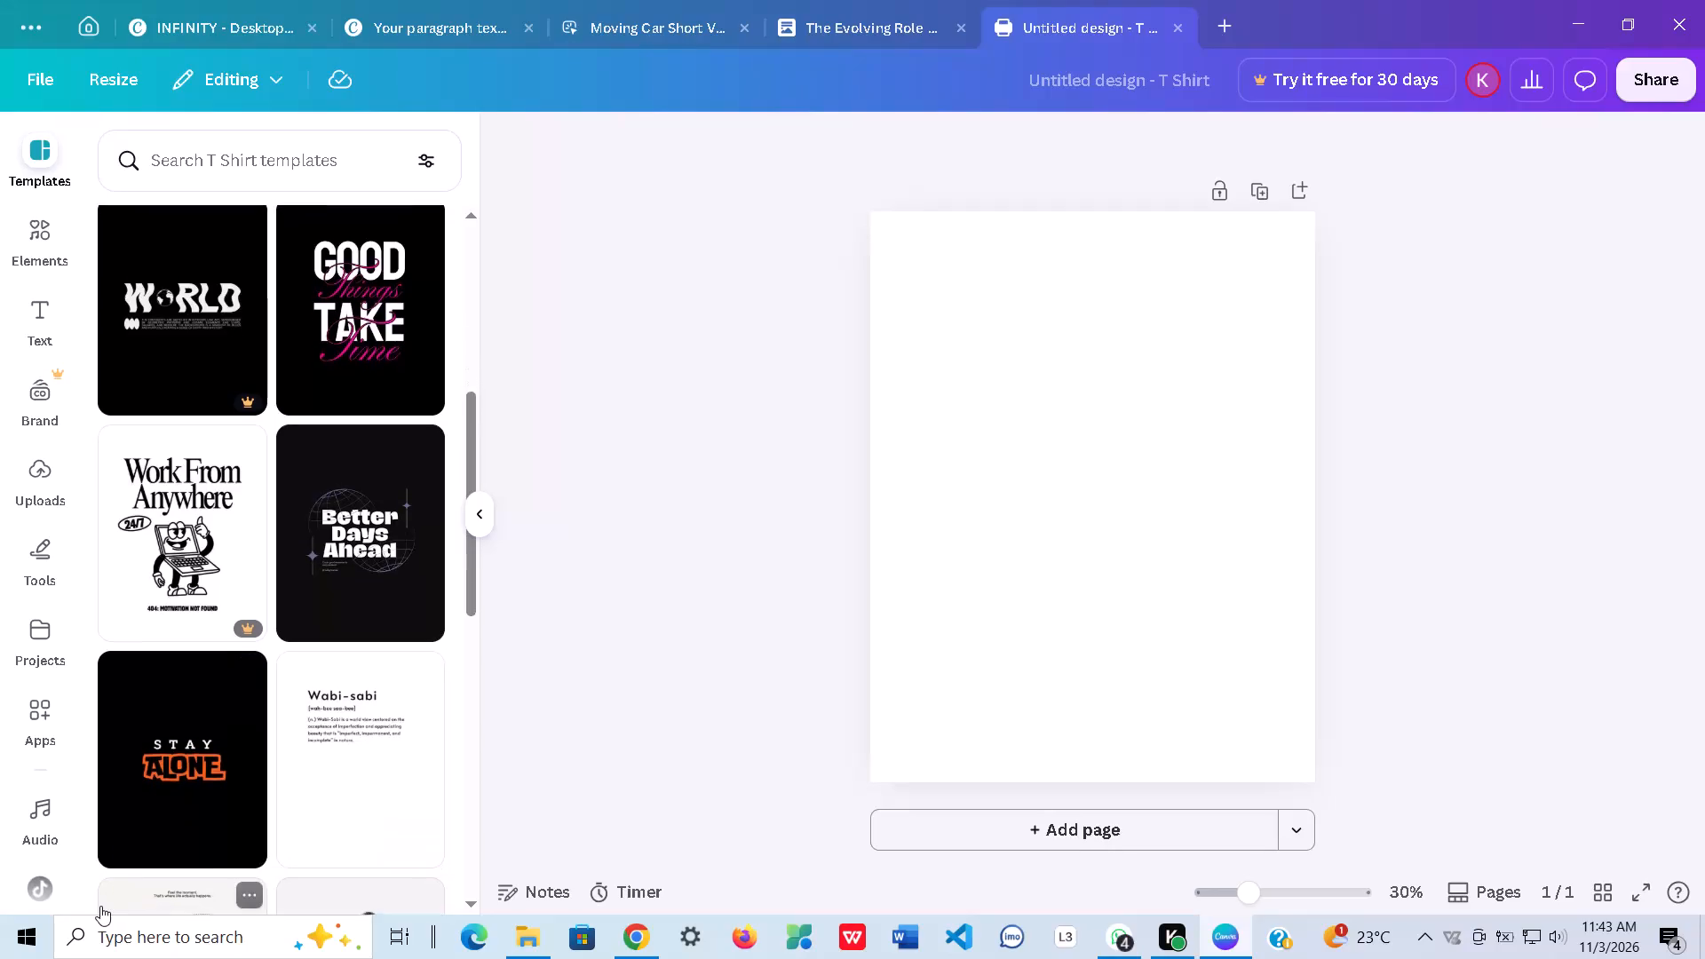
# Browse the T-Shirt templates for design ideas, including the See & Think, Eternity, Believe and Wave Rider designs.
pyautogui.scroll(-3, 100, 906)
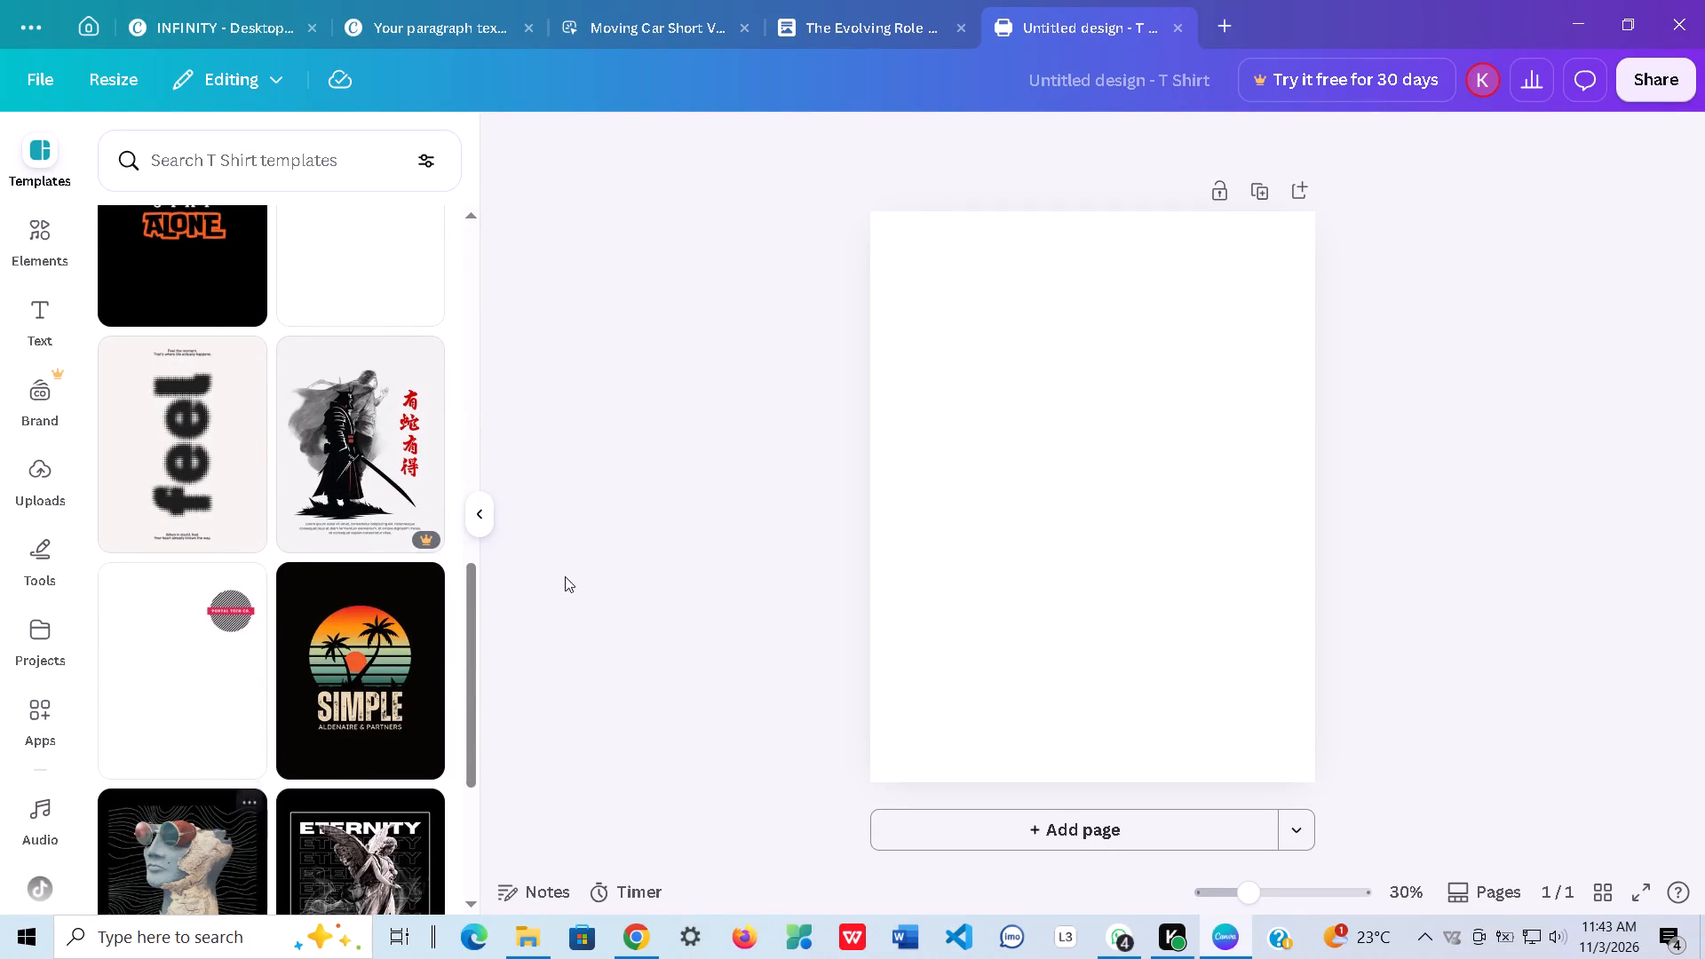
pyautogui.scroll(-2, 373, 638)
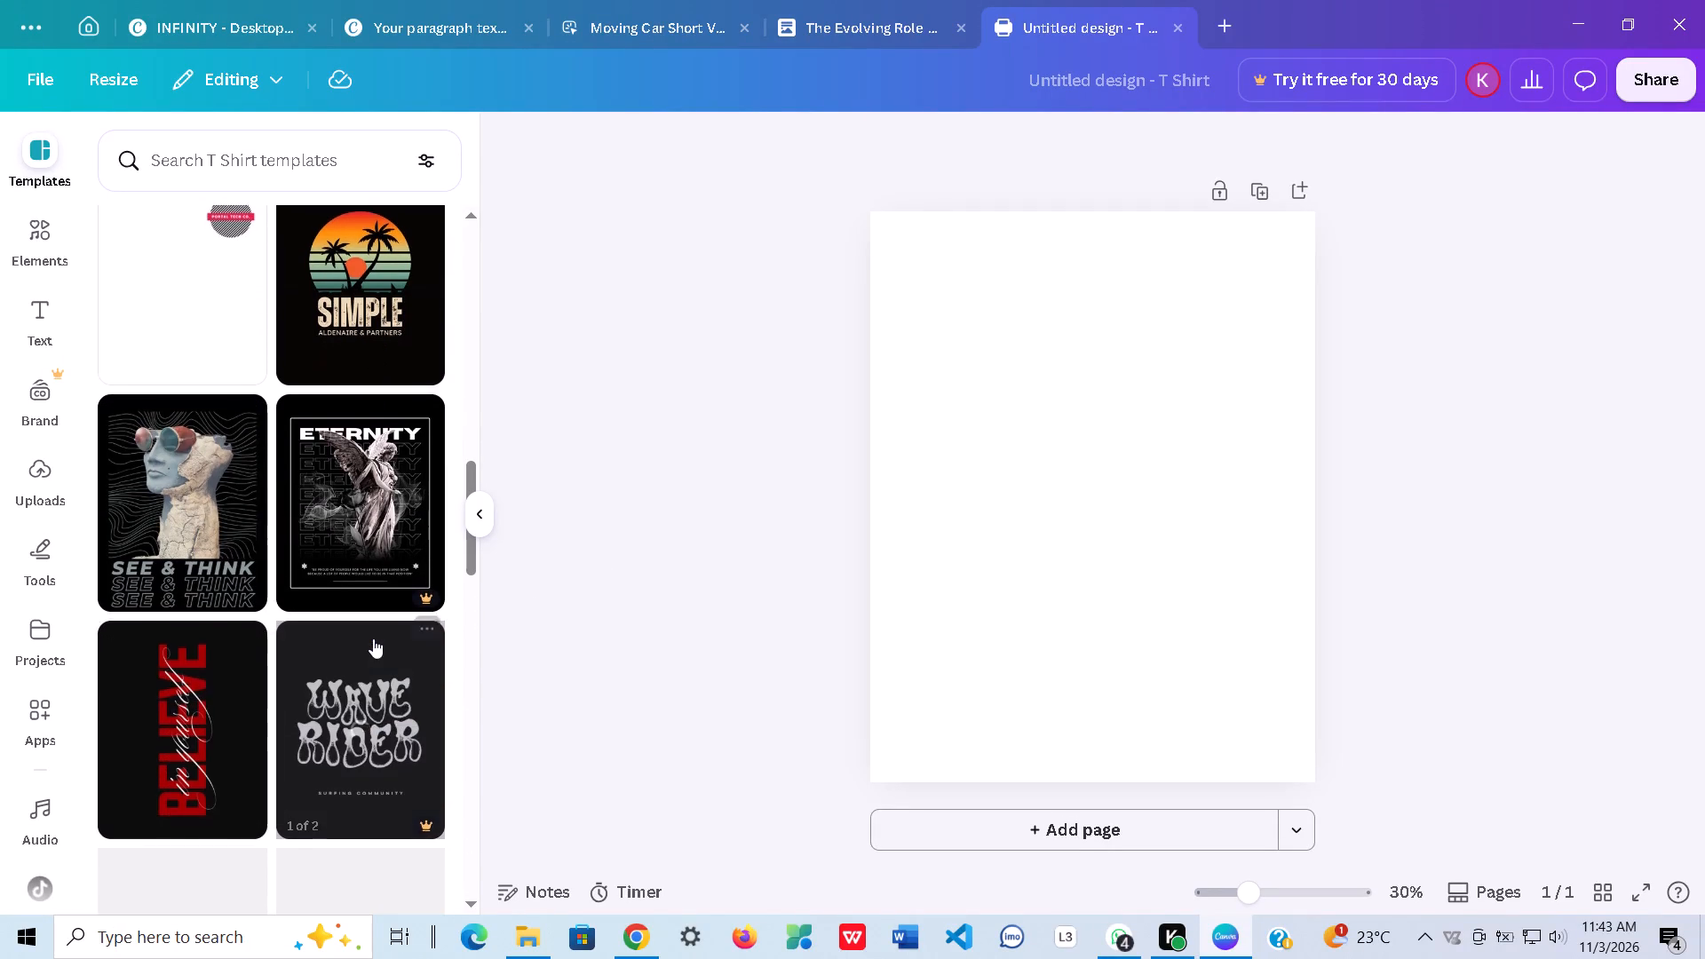
pyautogui.scroll(-1, 373, 638)
pyautogui.scroll(2, 373, 638)
pyautogui.scroll(-1, 373, 638)
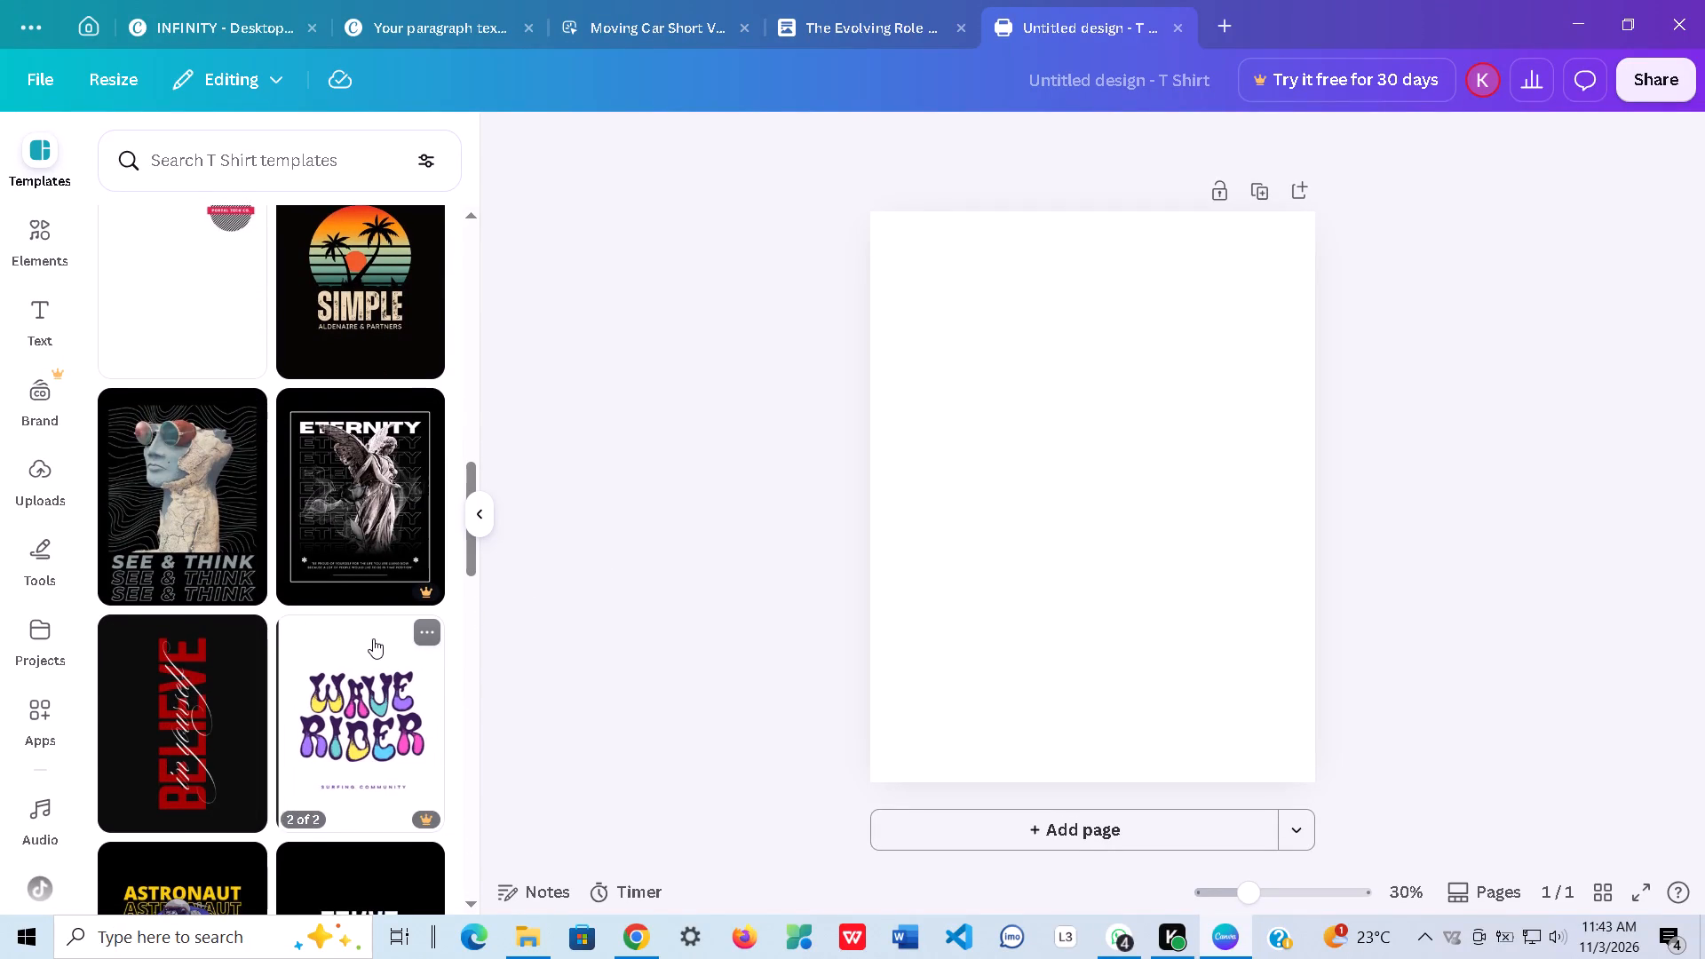
pyautogui.scroll(-1, 373, 638)
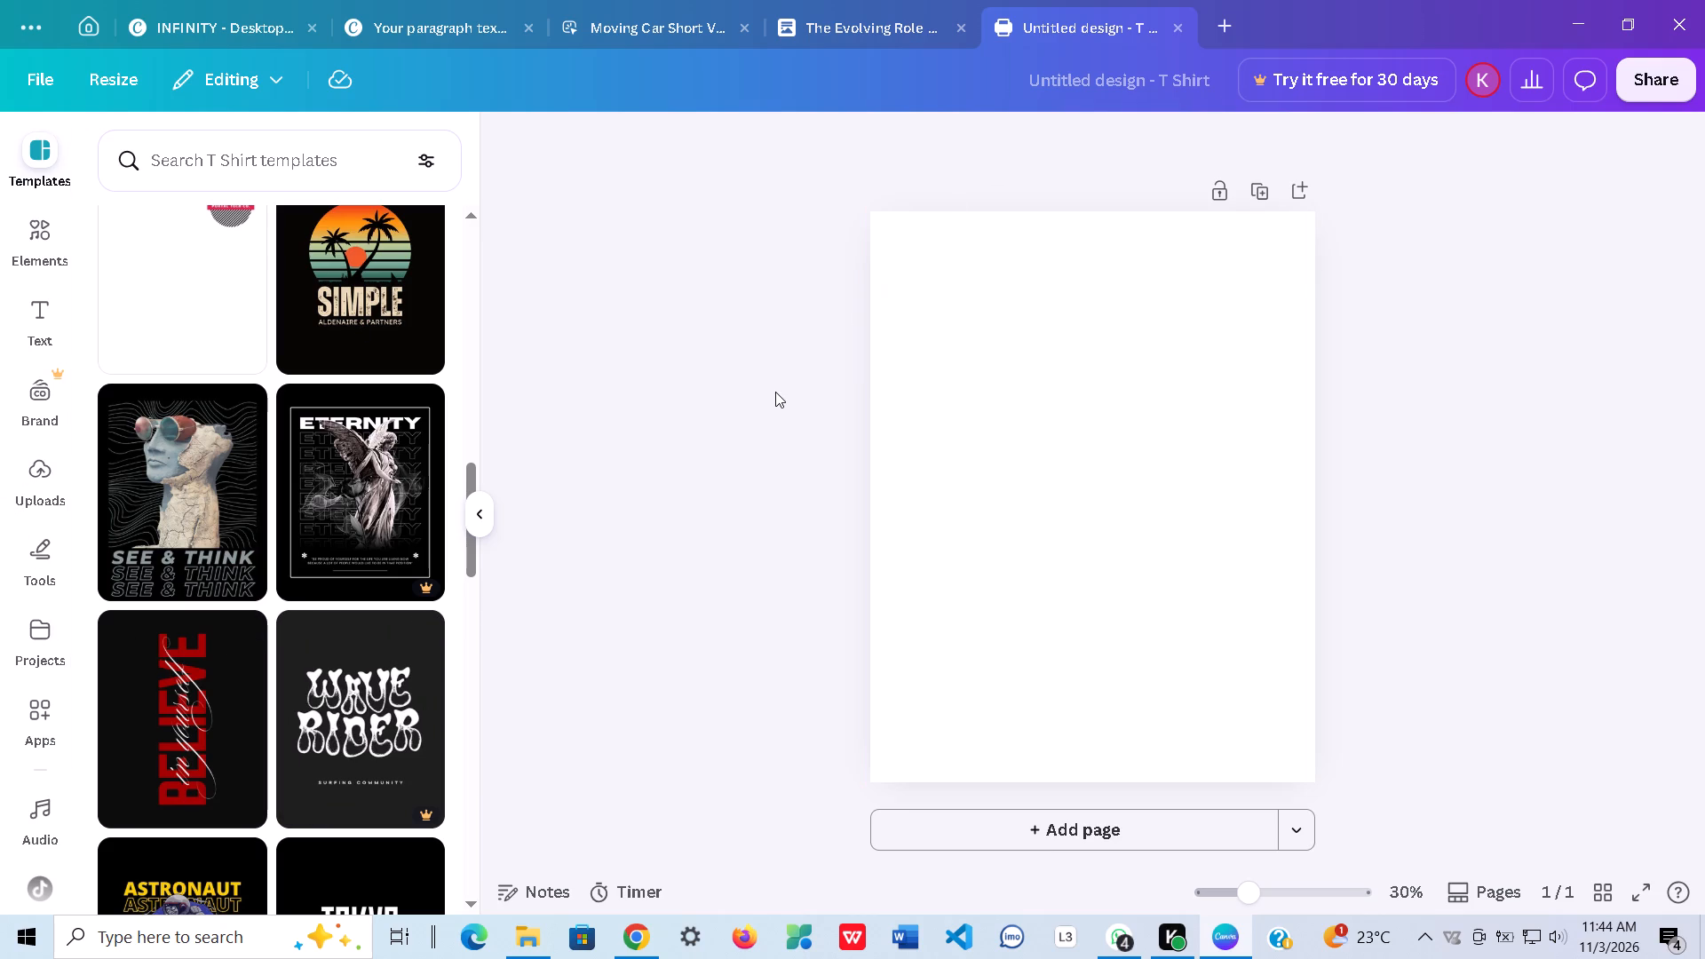
# Switch to Chrome and move the #NTI_CyberShield_Learn-A-Thon26 tab to directly before the Untitled design - Code tab.
pyautogui.press('super+Right')
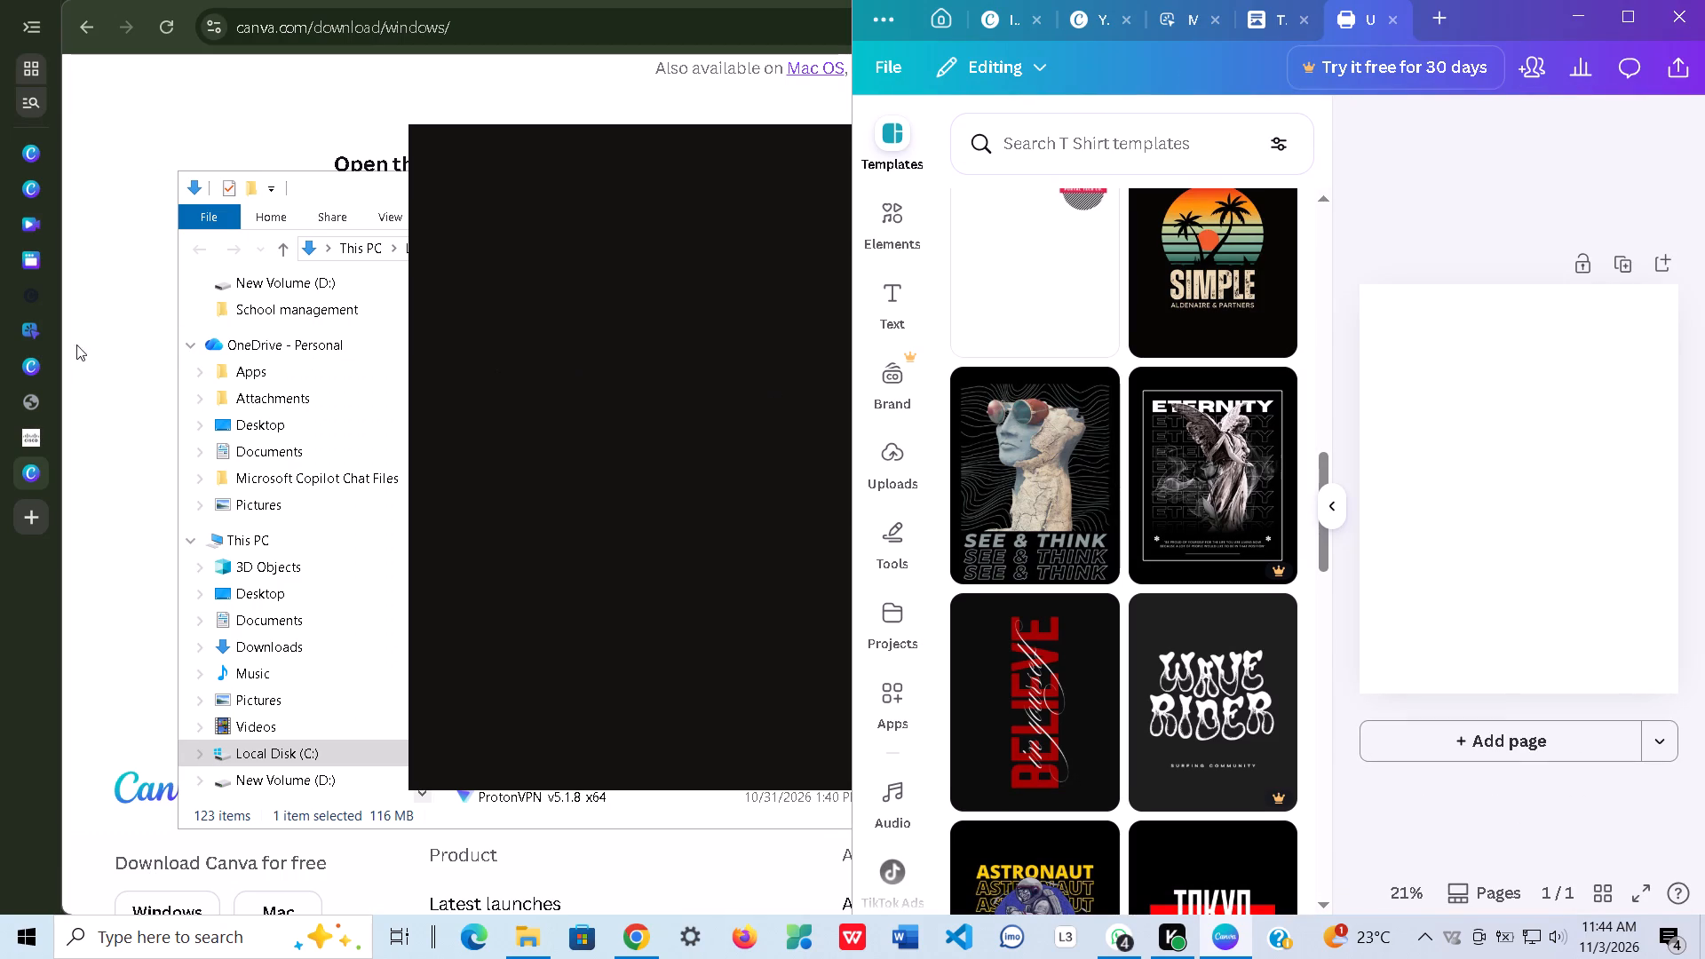
pyautogui.click(38, 522)
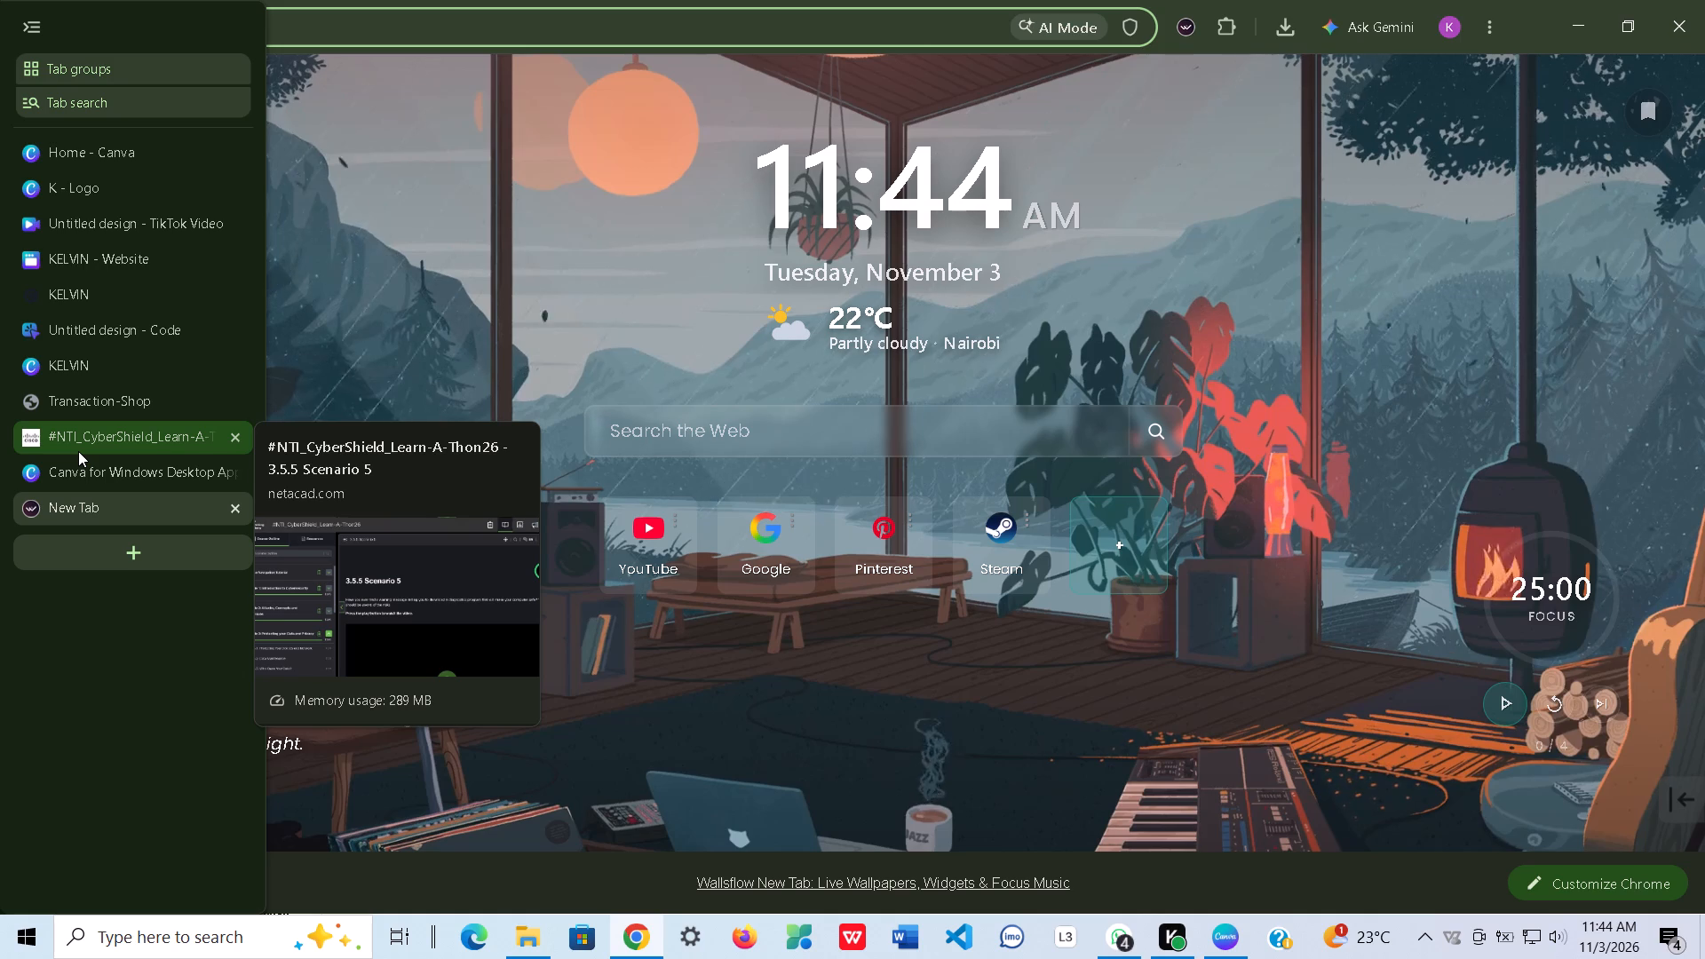
pyautogui.moveTo(78, 451); pyautogui.dragTo(93, 272)
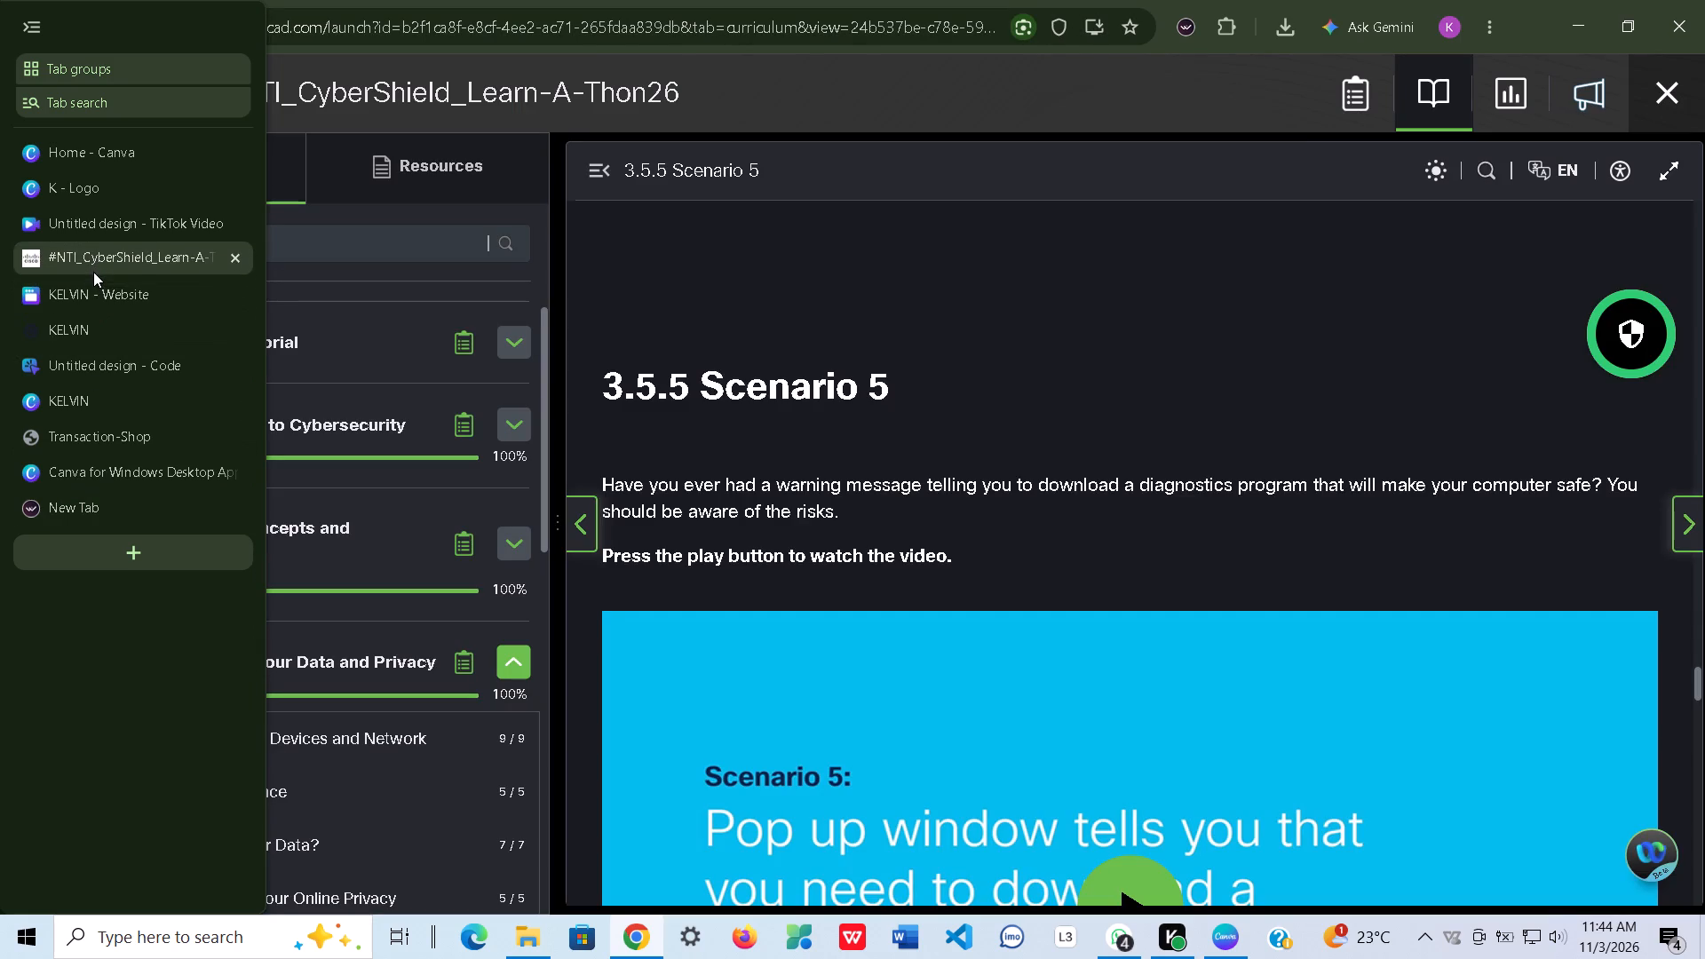
pyautogui.moveTo(93, 272); pyautogui.dragTo(85, 352)
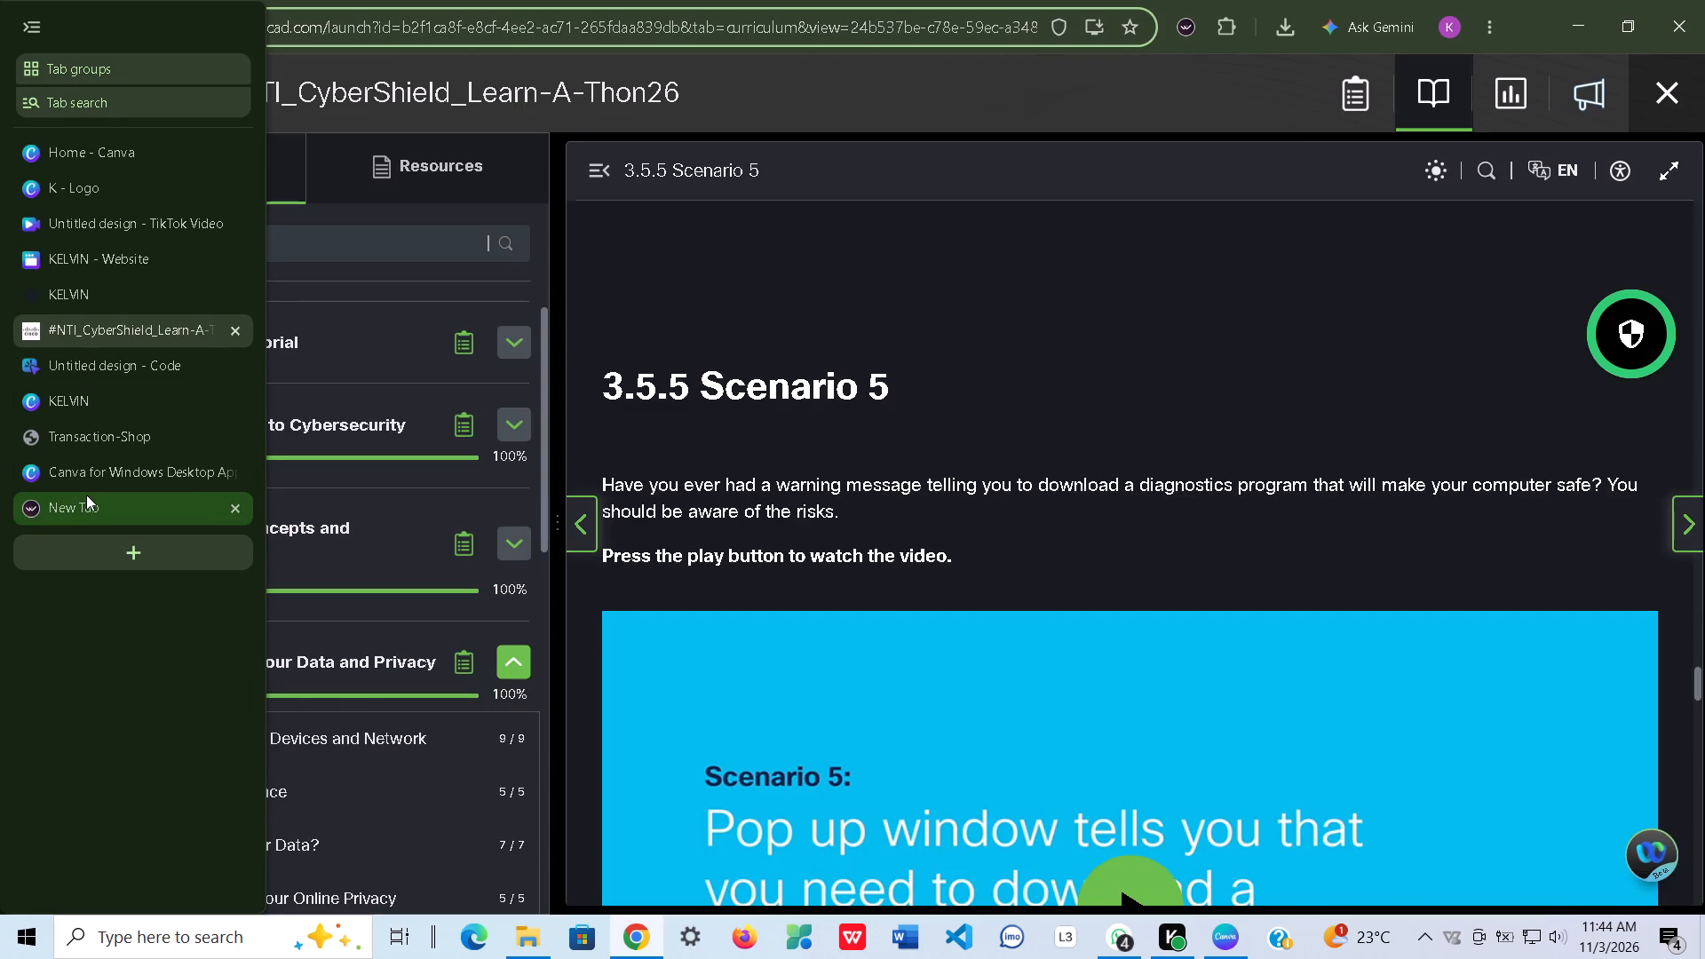
# Open tksuyst.top/#/home in the empty new tab and look over the Shop Order Center home page.
pyautogui.click(86, 495)
pyautogui.click(370, 44)
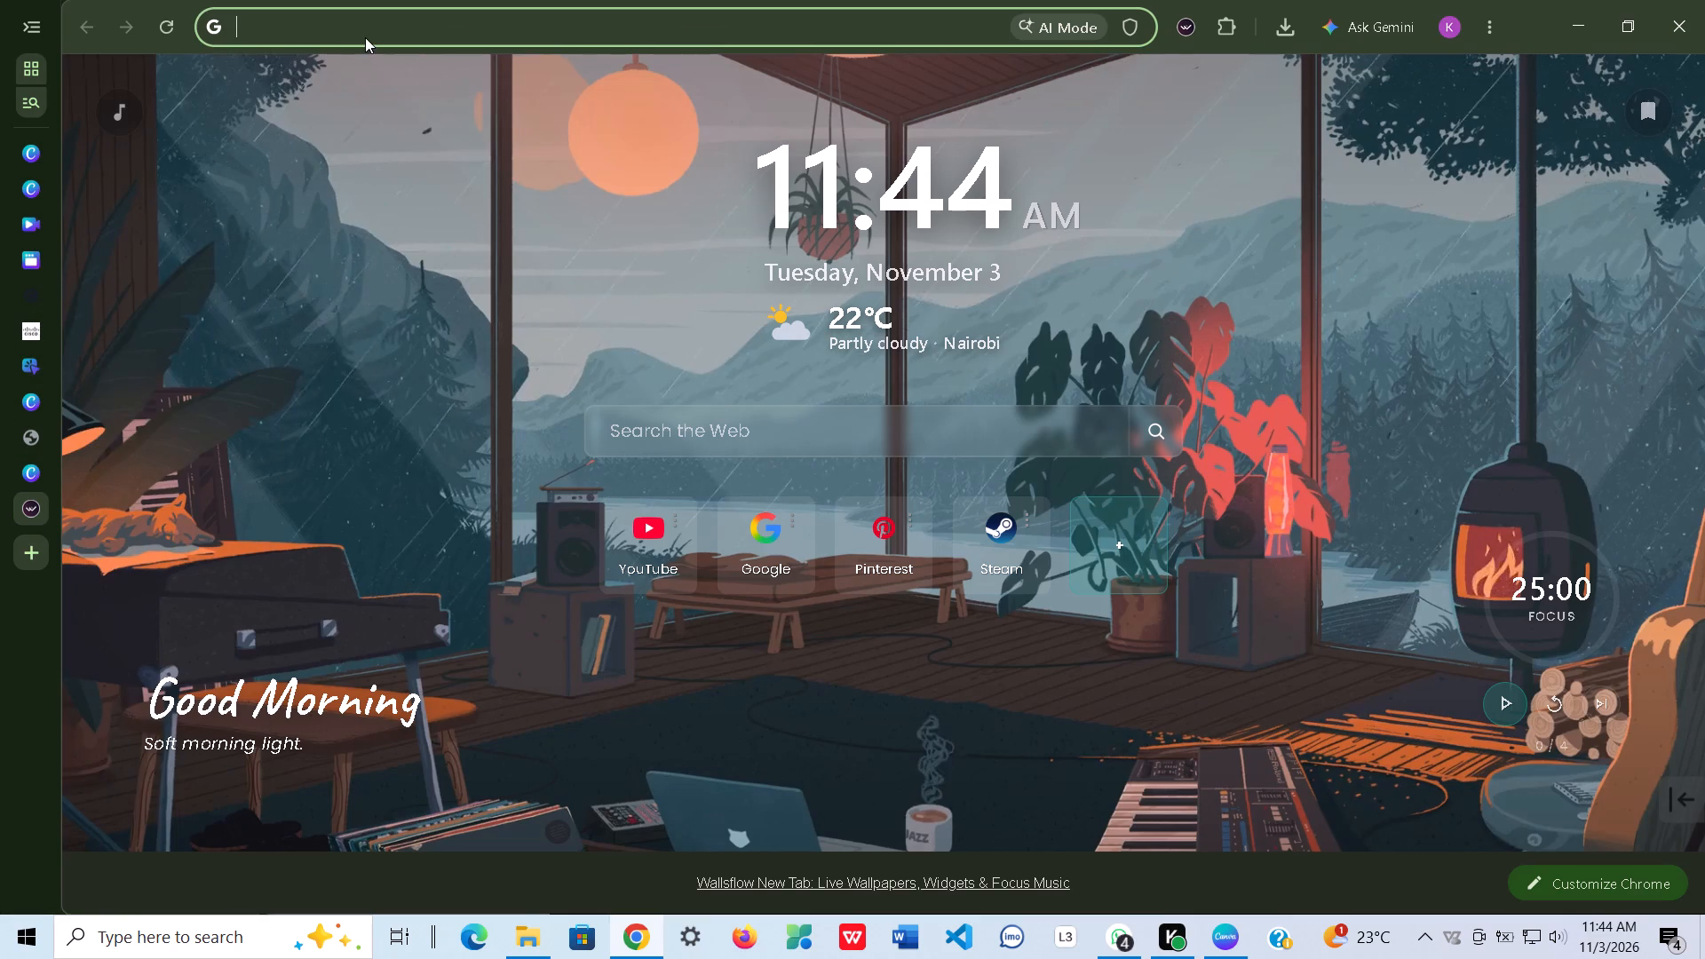
pyautogui.press('t')
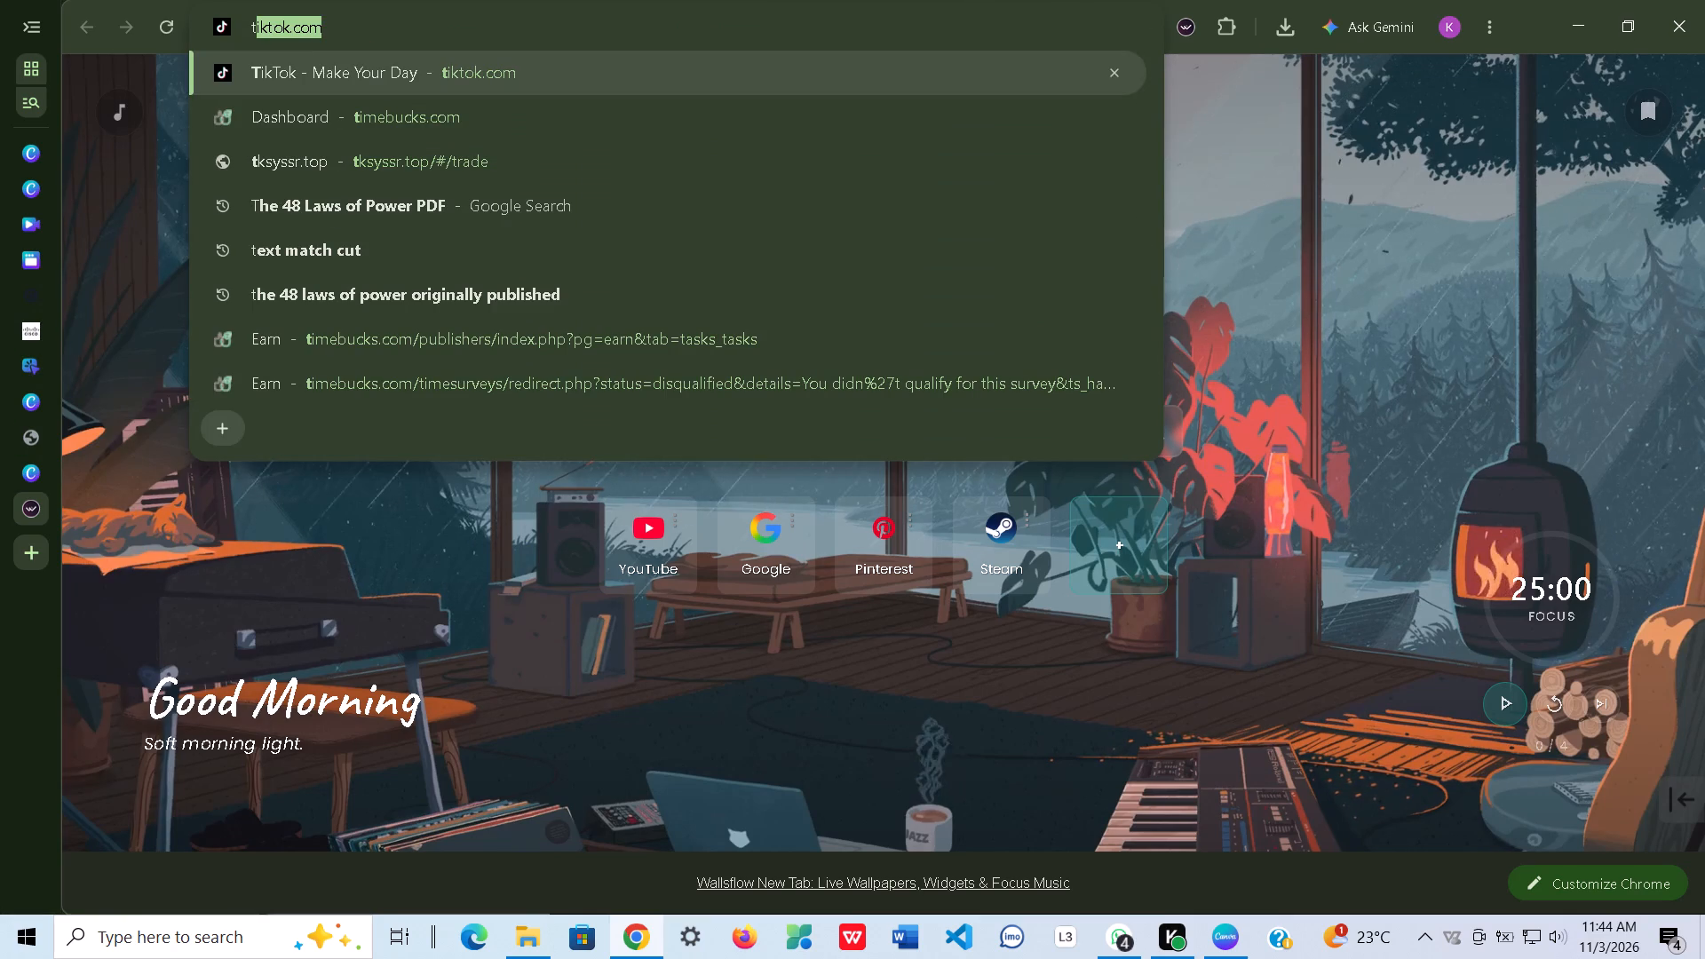
pyautogui.press('k')
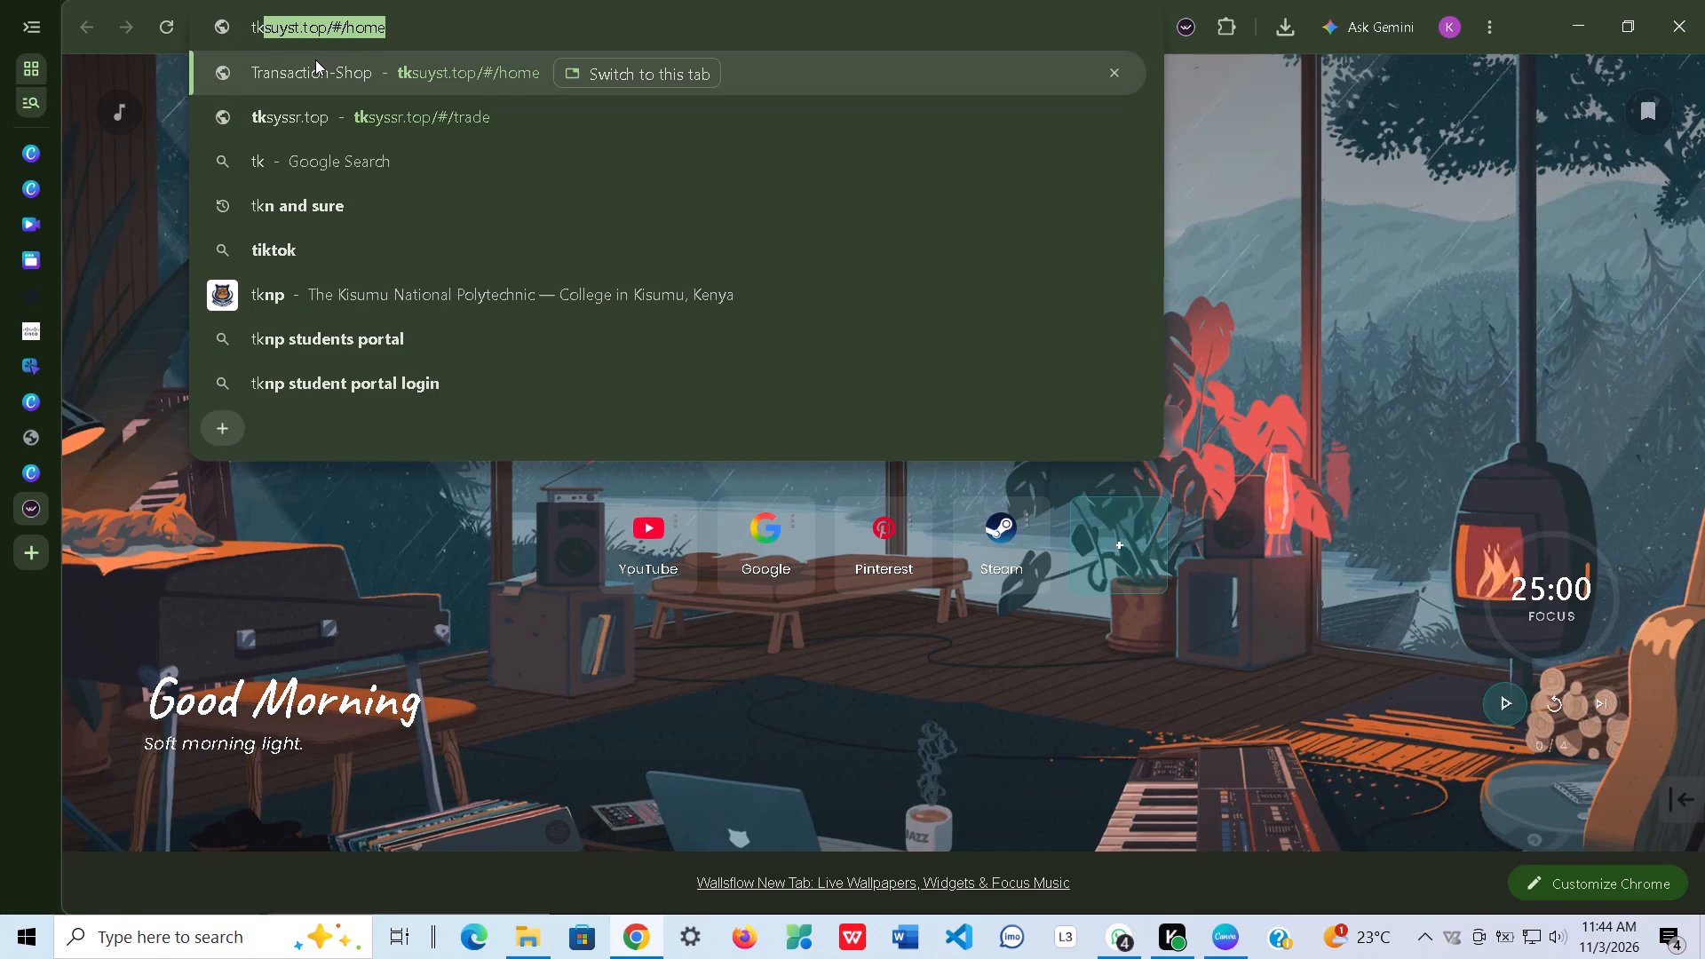
pyautogui.press('Return')
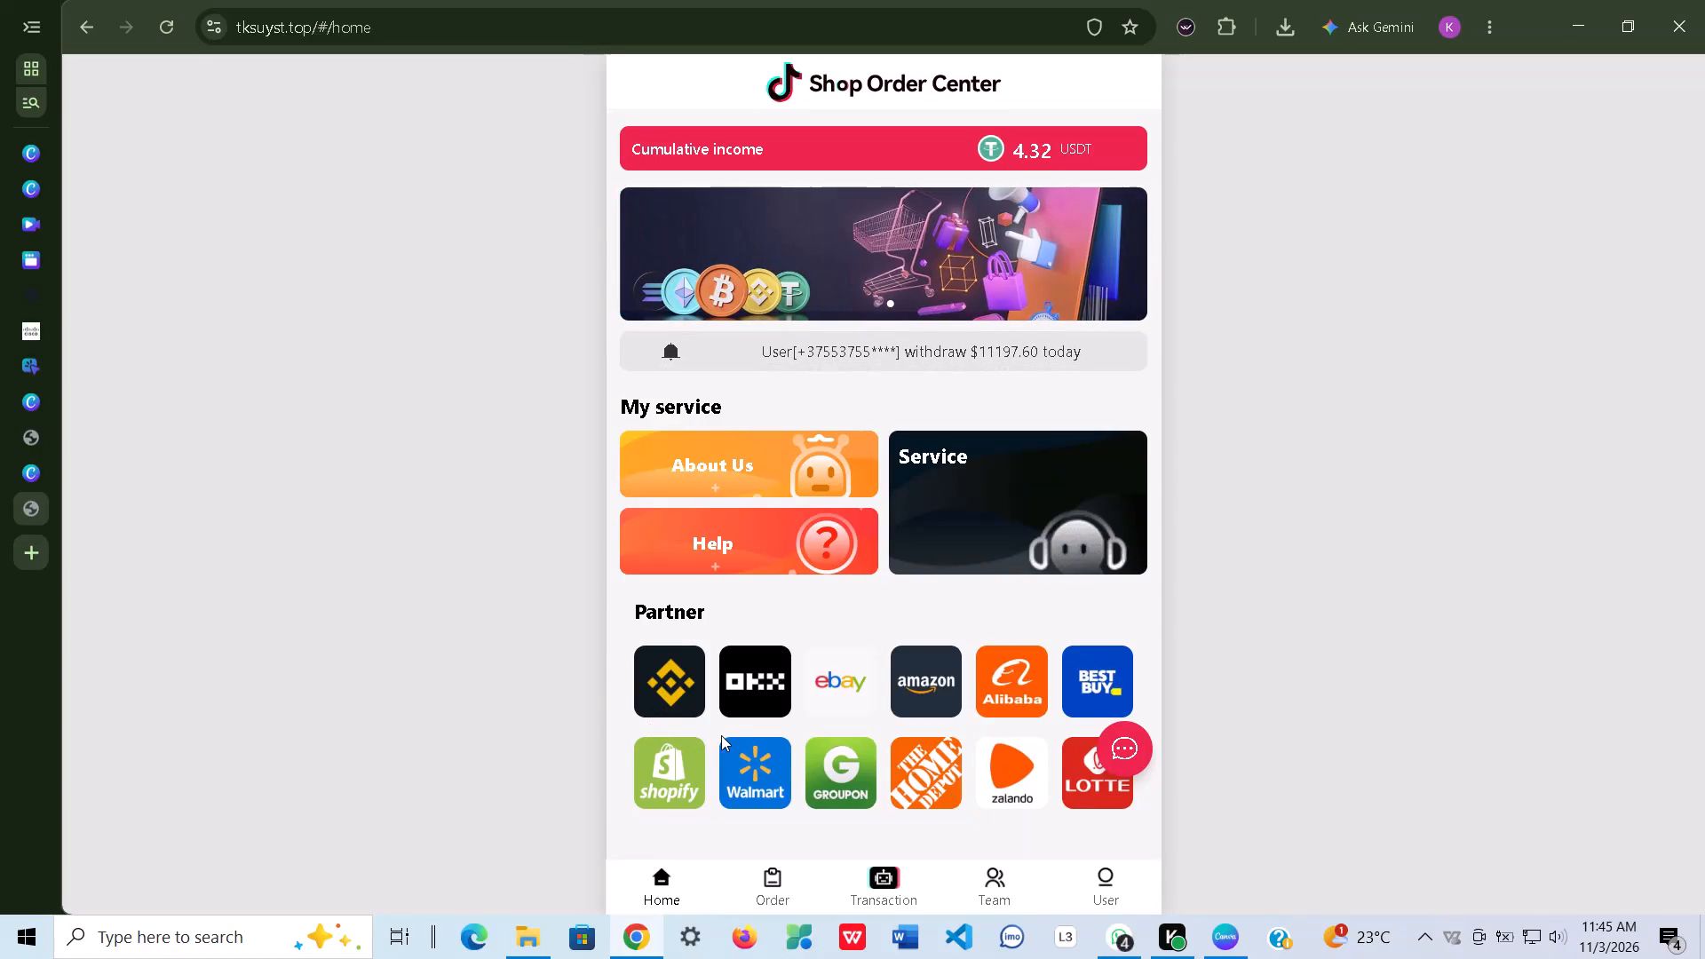
pyautogui.scroll(-3, 721, 735)
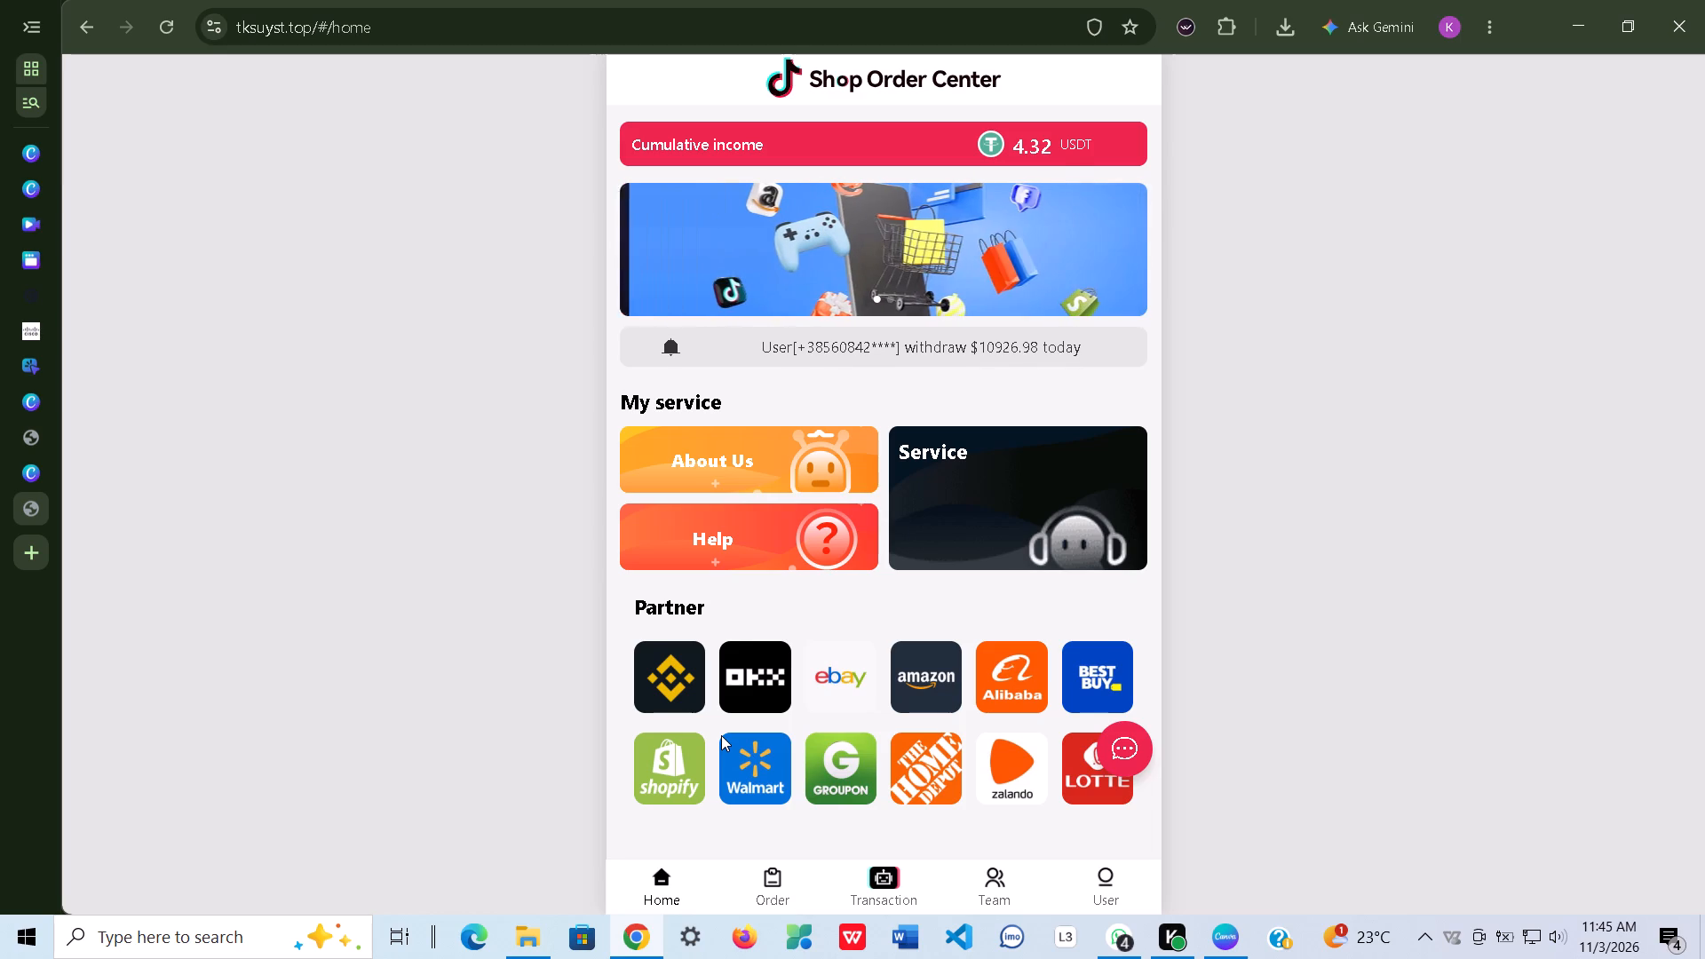
pyautogui.scroll(-2, 721, 735)
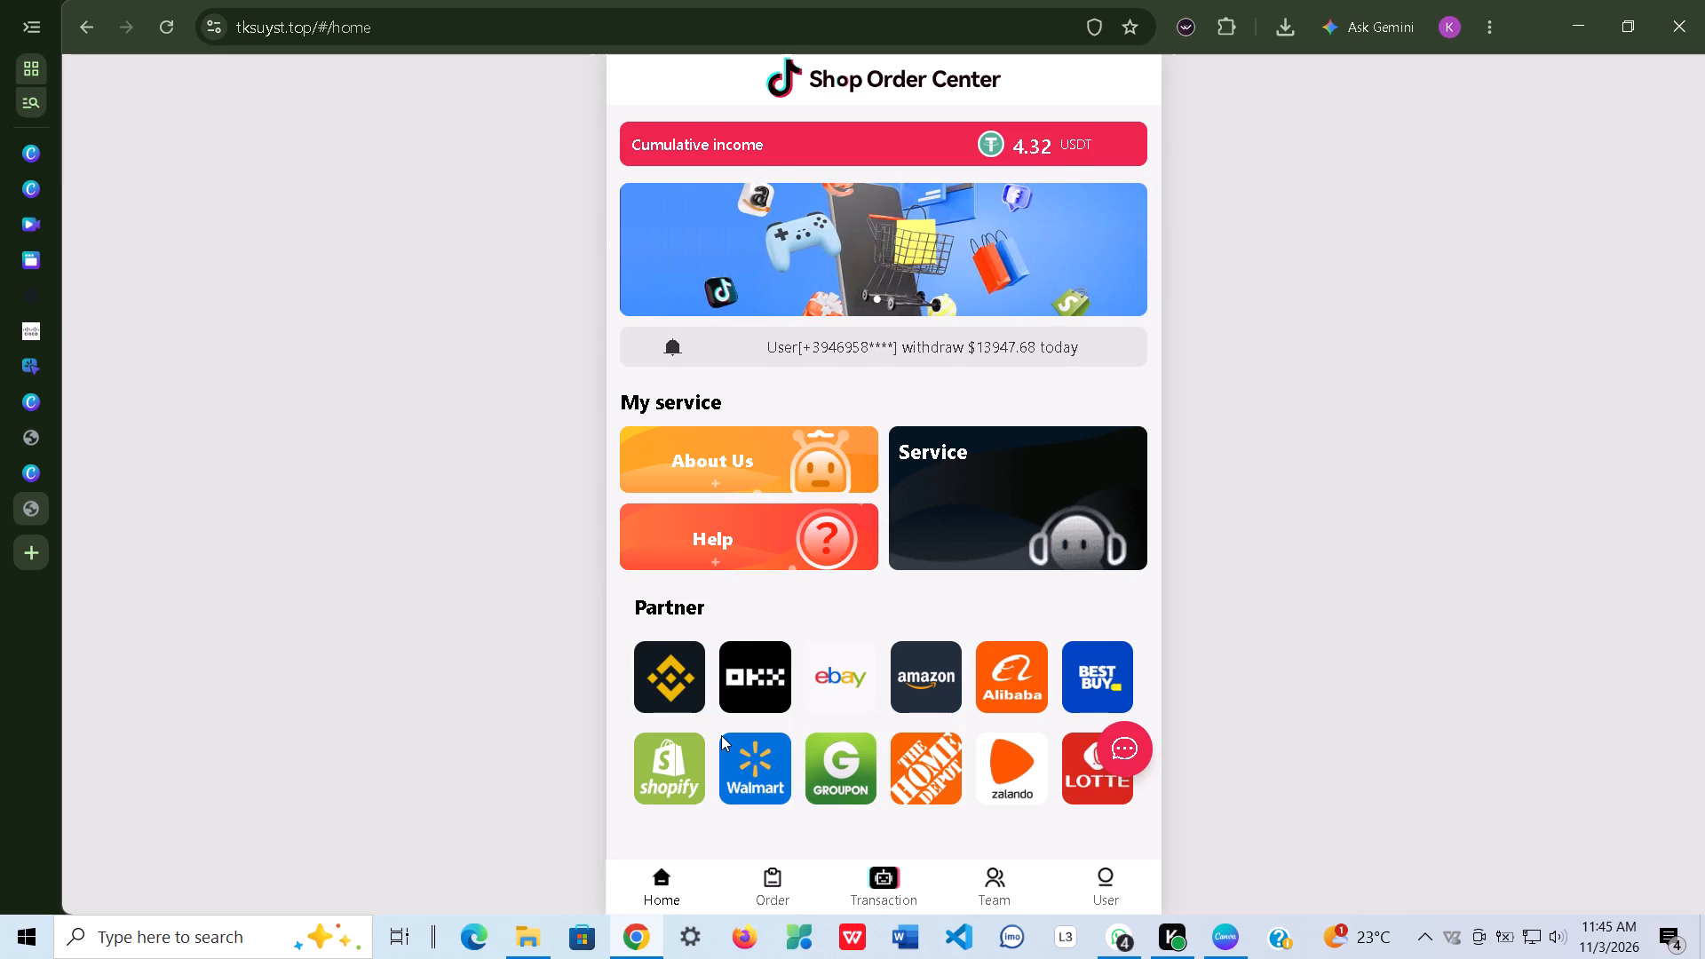
# Minimize Chrome and return to the blank T-Shirt design in Canva with its window maximized.
pyautogui.click(1572, 42)
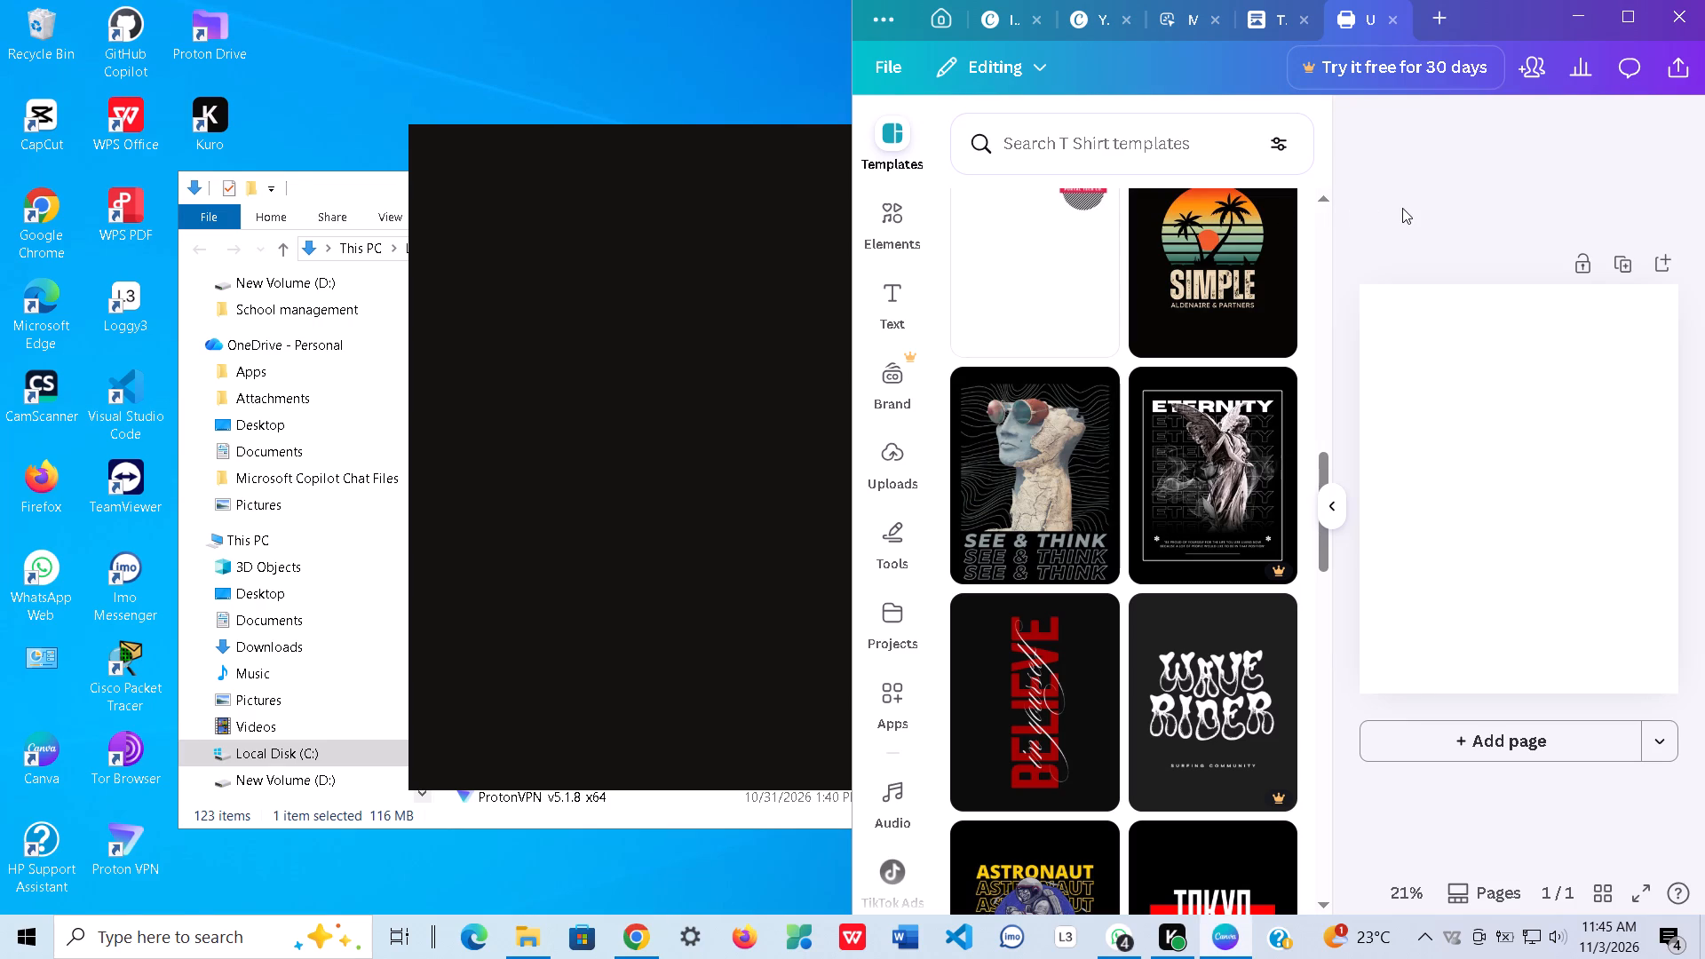
pyautogui.press('super+Left')
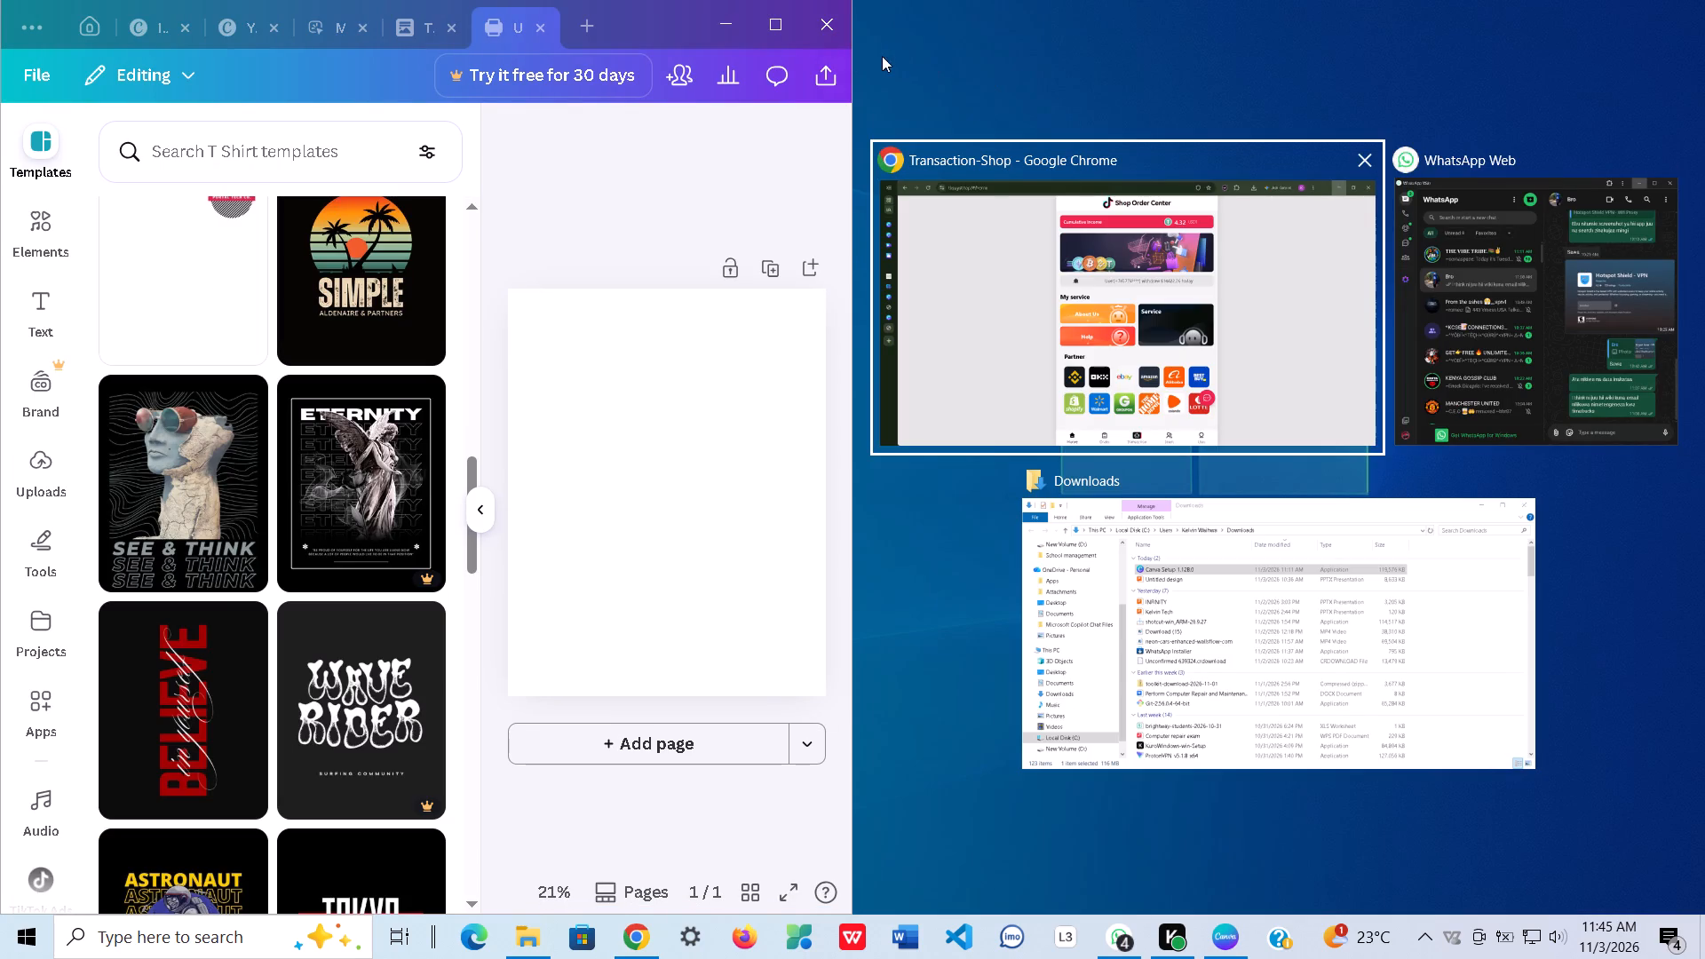
pyautogui.click(781, 35)
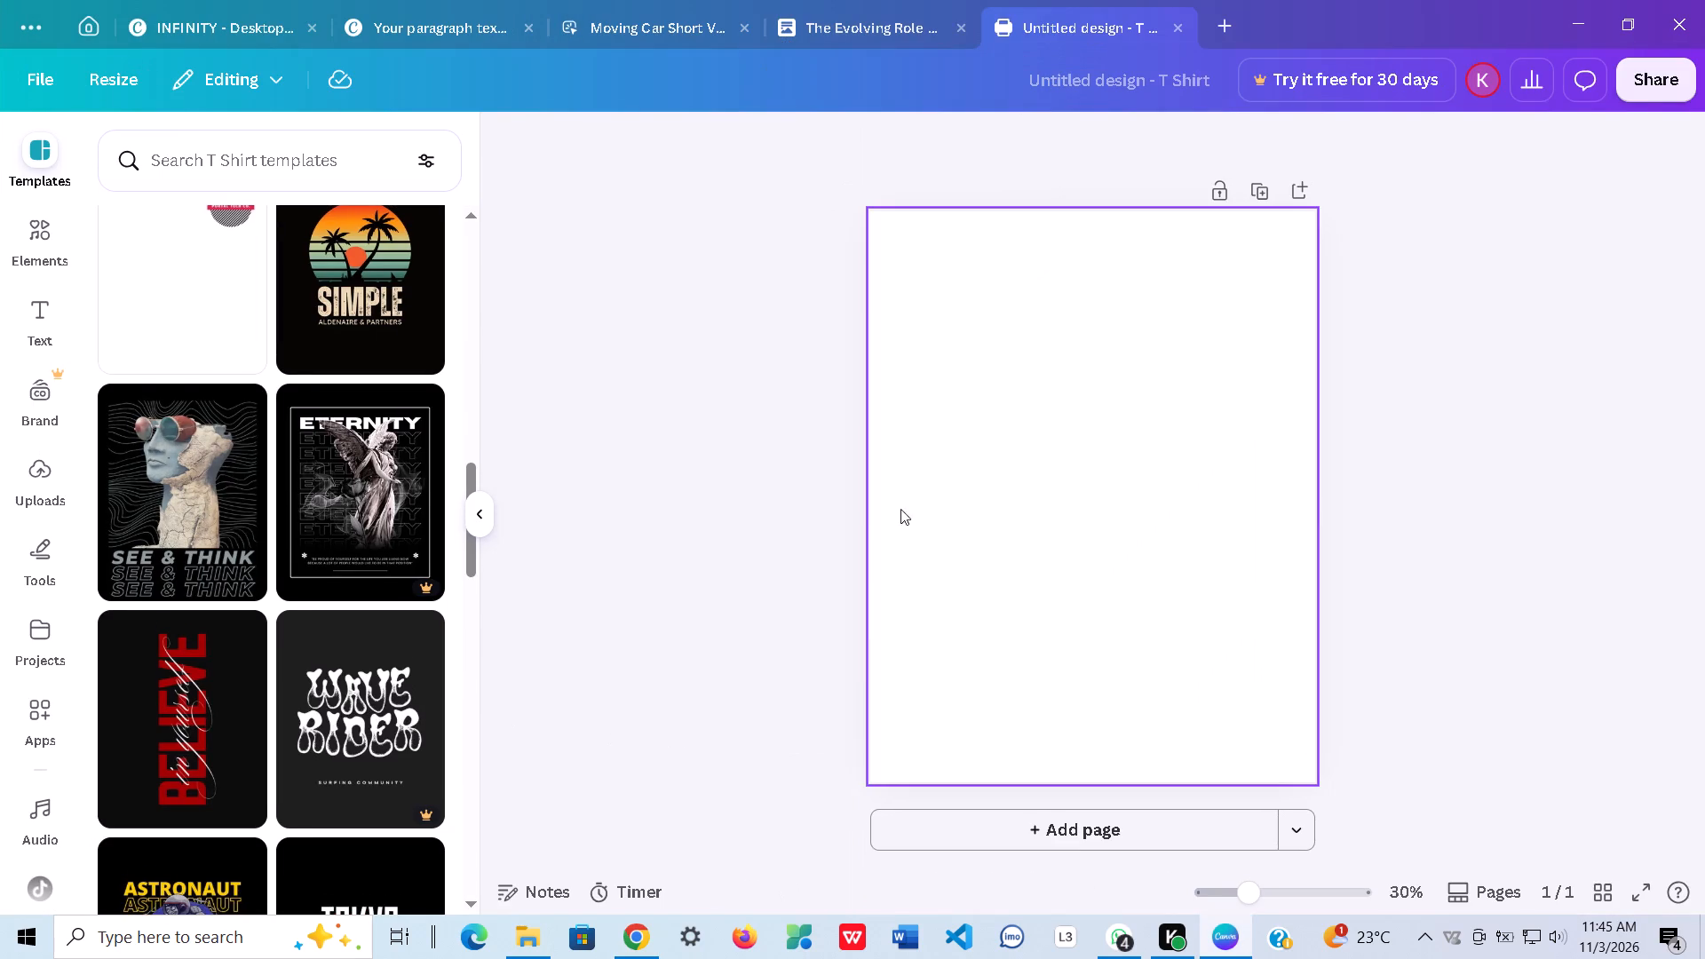
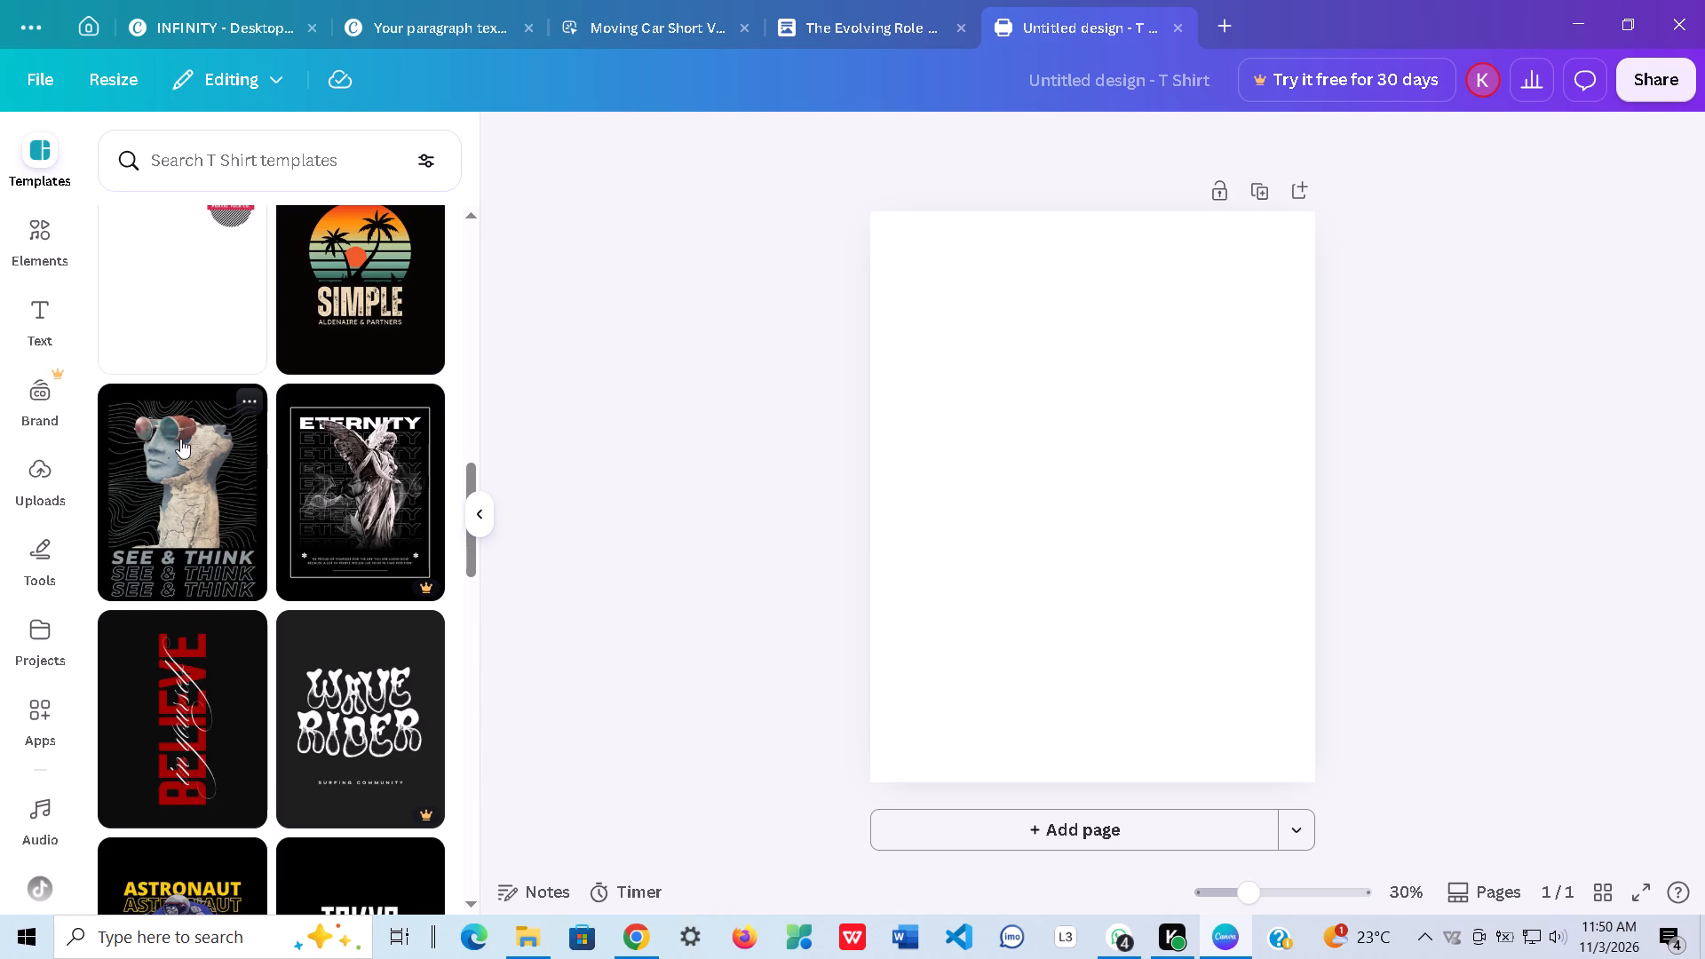
# Find the Drift King race car design among the T-Shirt templates and choose it for the blank page.
pyautogui.scroll(-3, 180, 439)
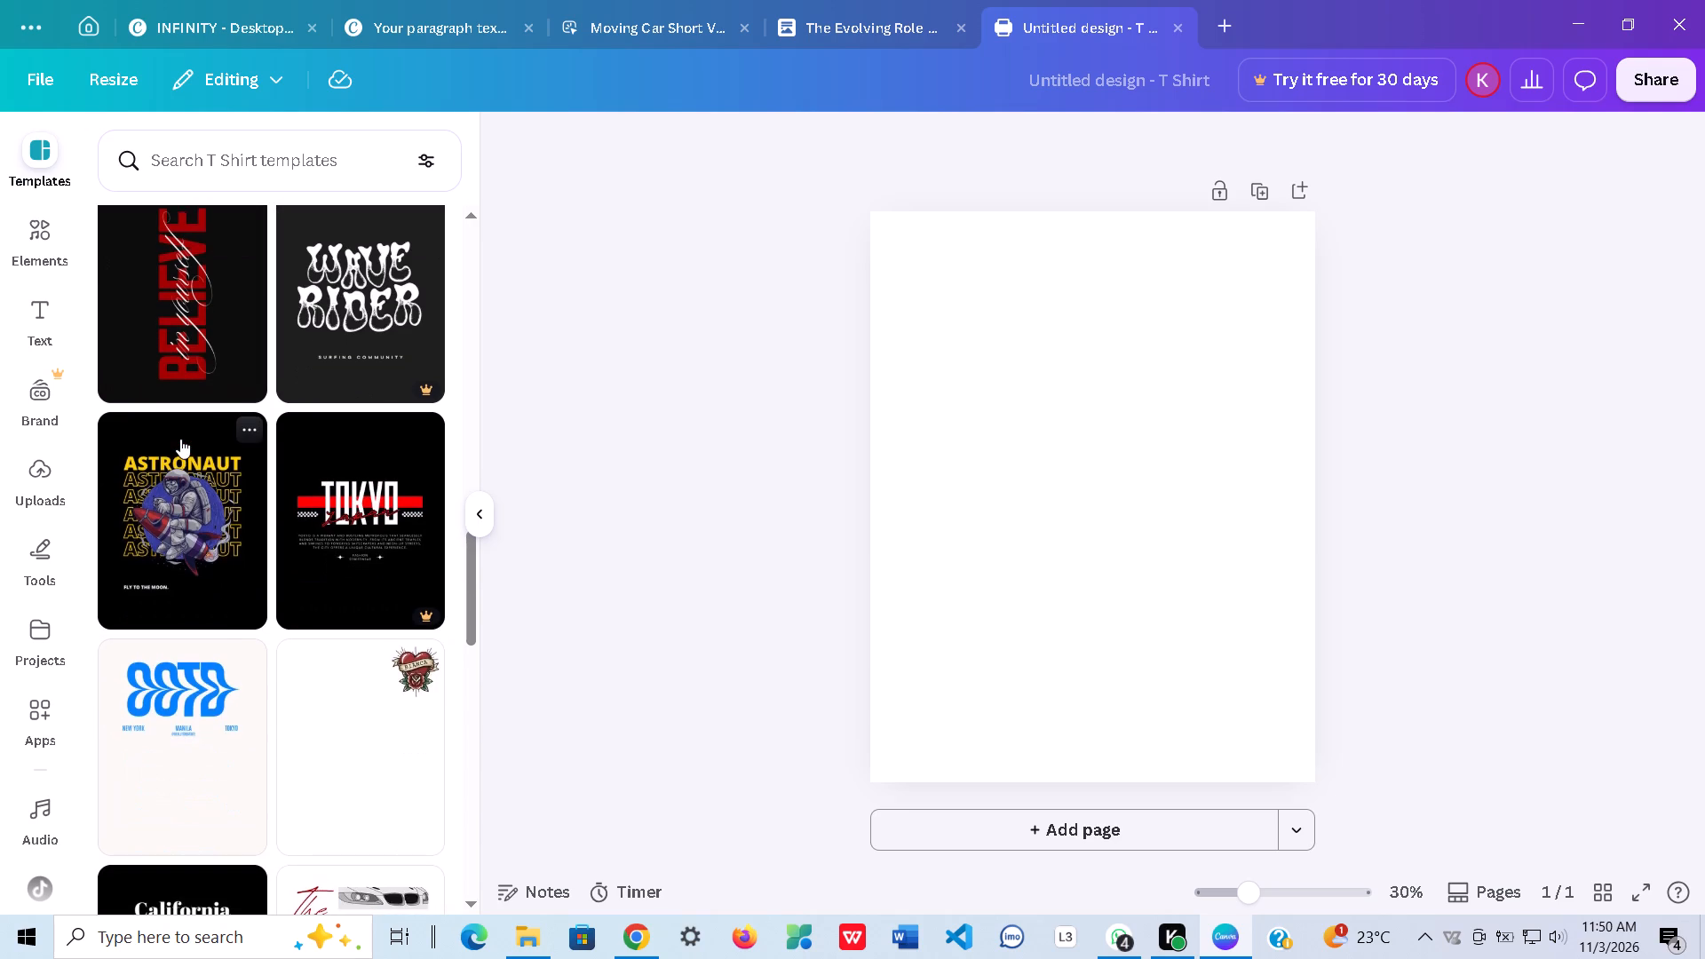
pyautogui.scroll(-3, 180, 439)
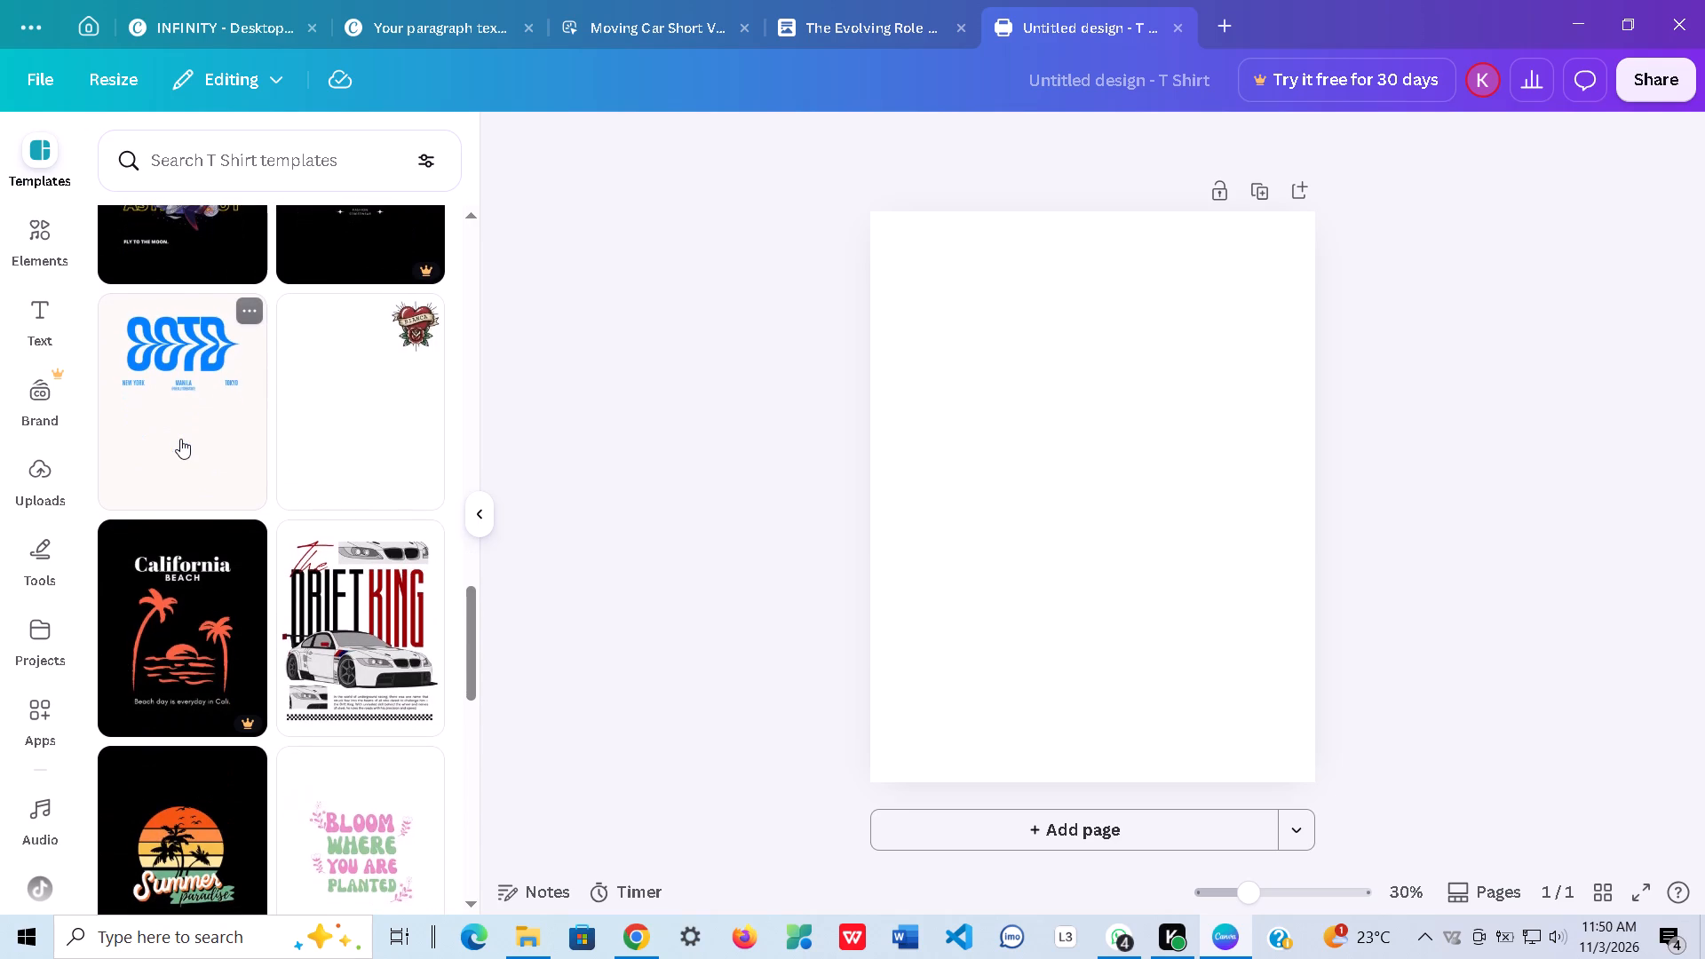
pyautogui.click(360, 630)
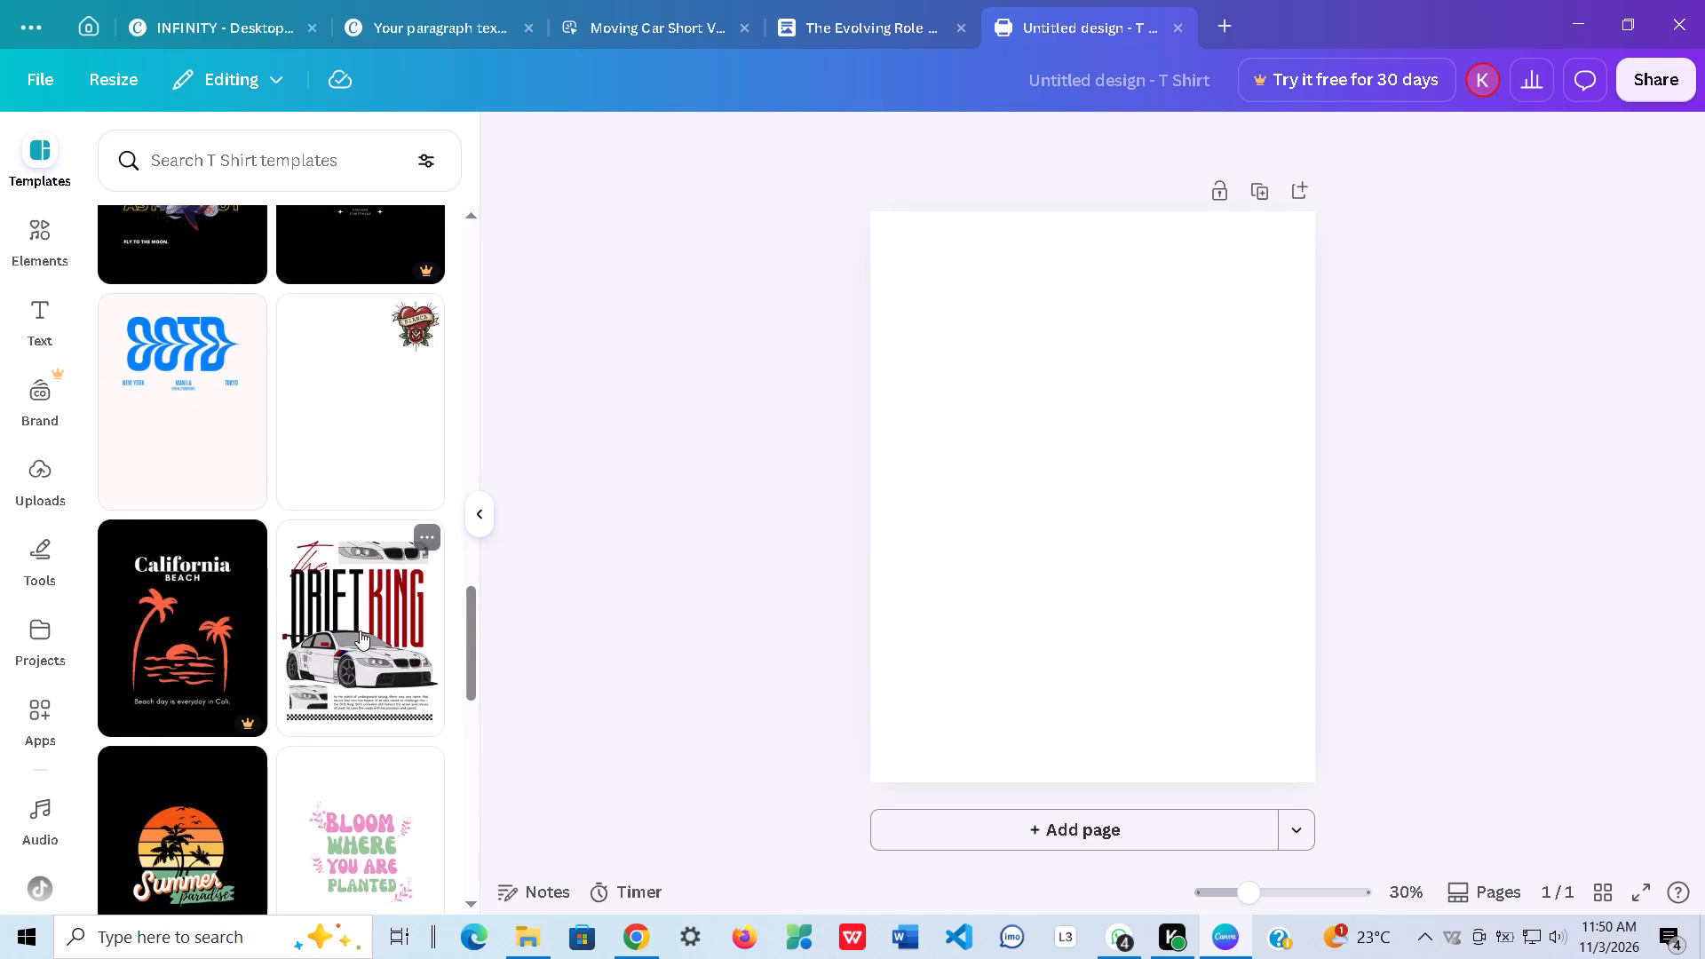
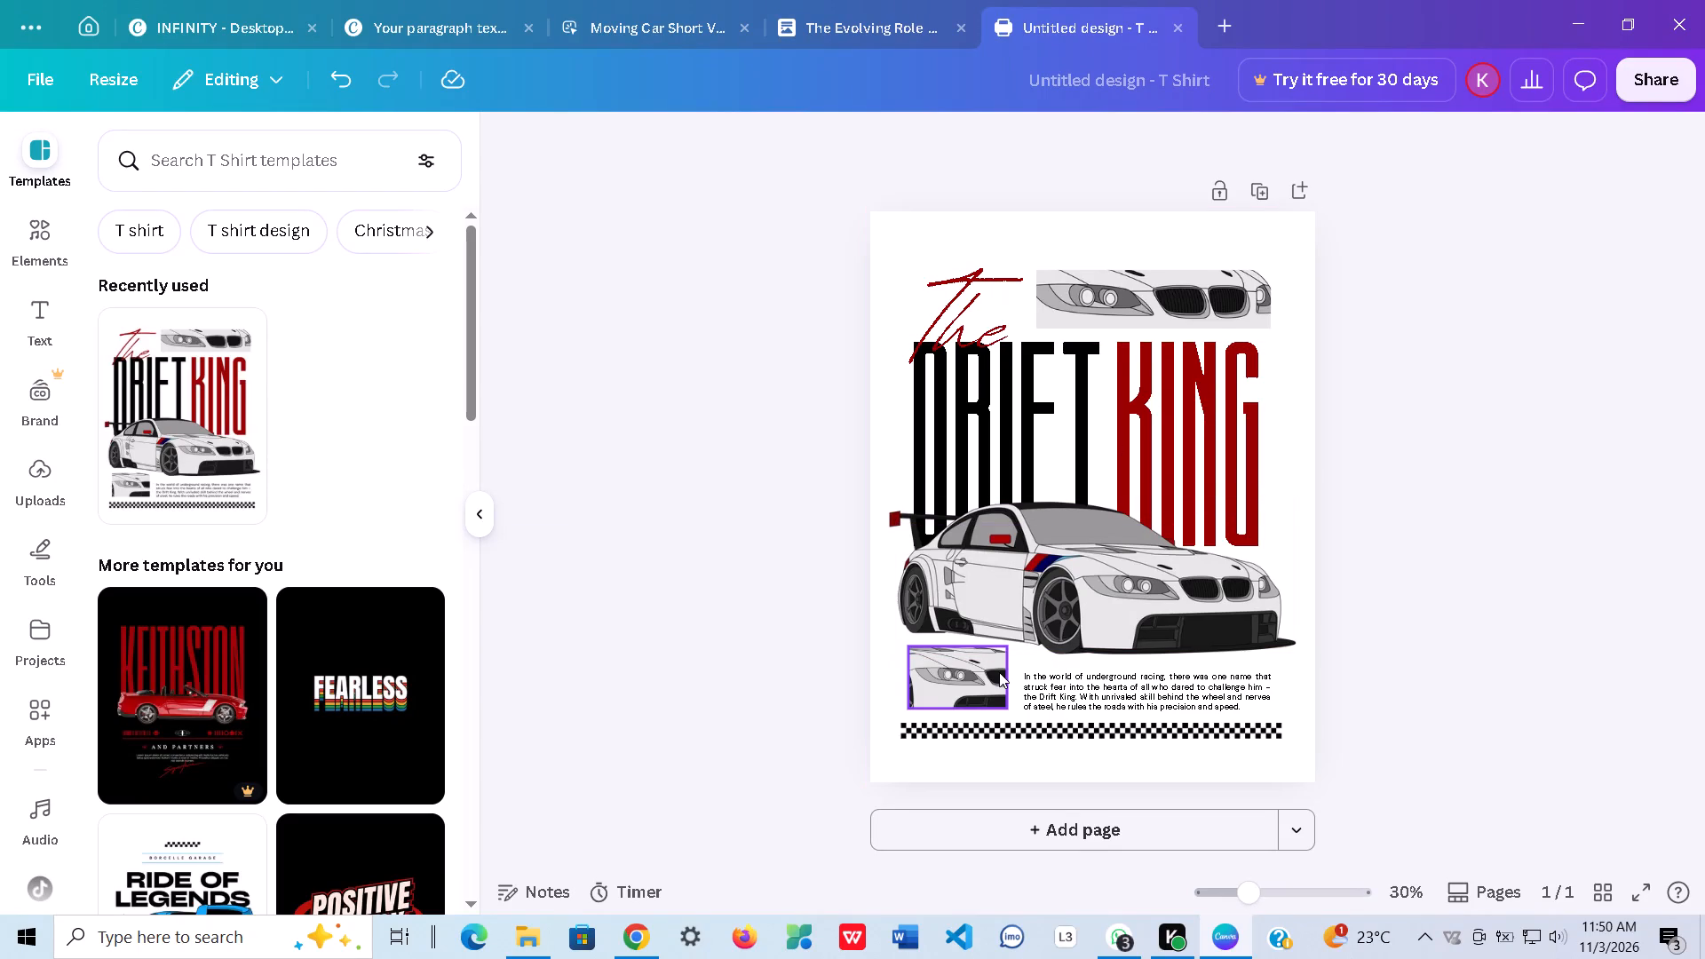
# Recolour the large race car's blue accents, trying purple, violet and coral shades and settling on light orange.
pyautogui.click(1073, 602)
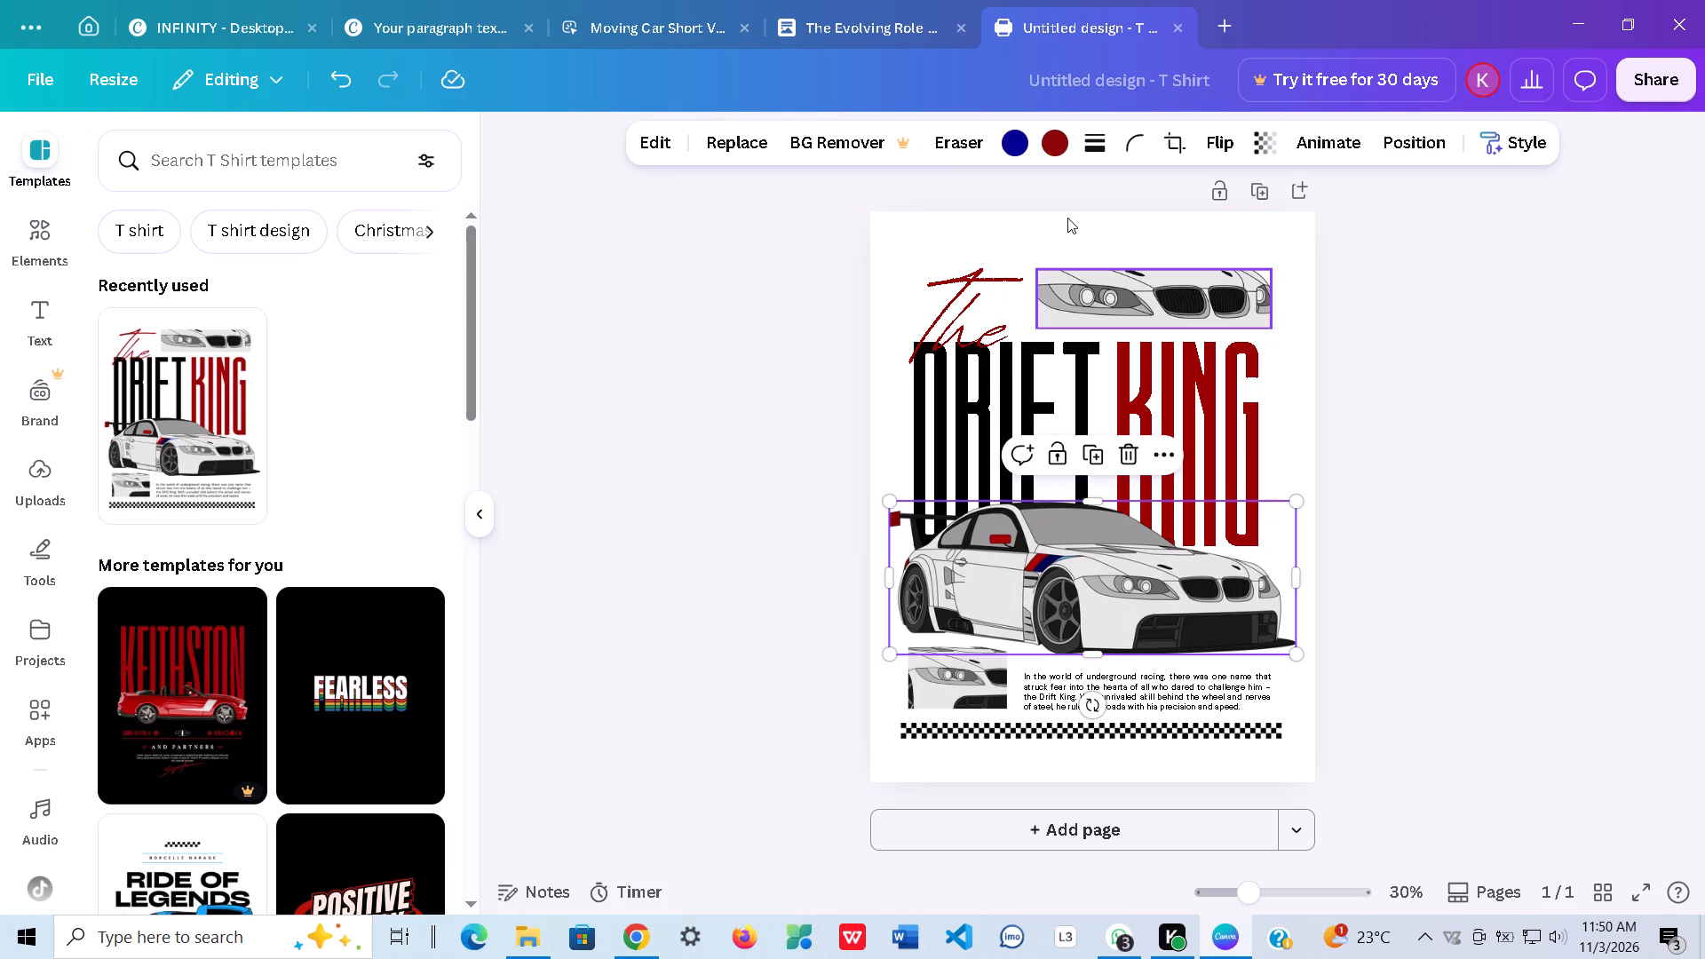
pyautogui.click(1021, 148)
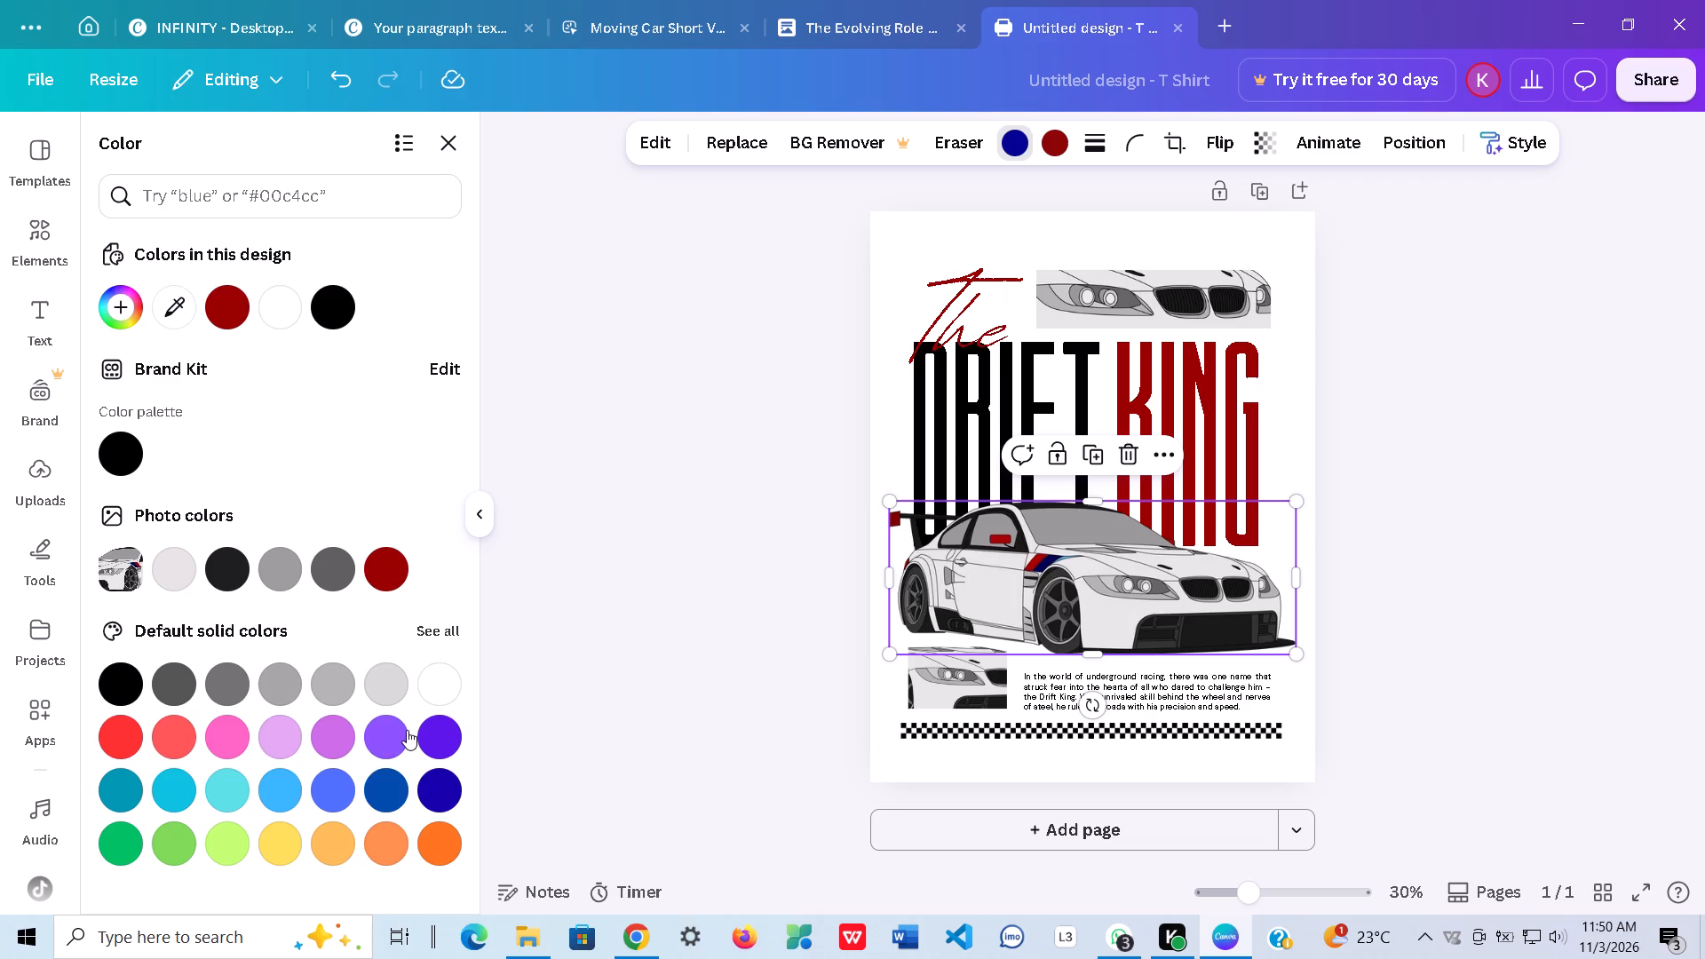
pyautogui.click(391, 731)
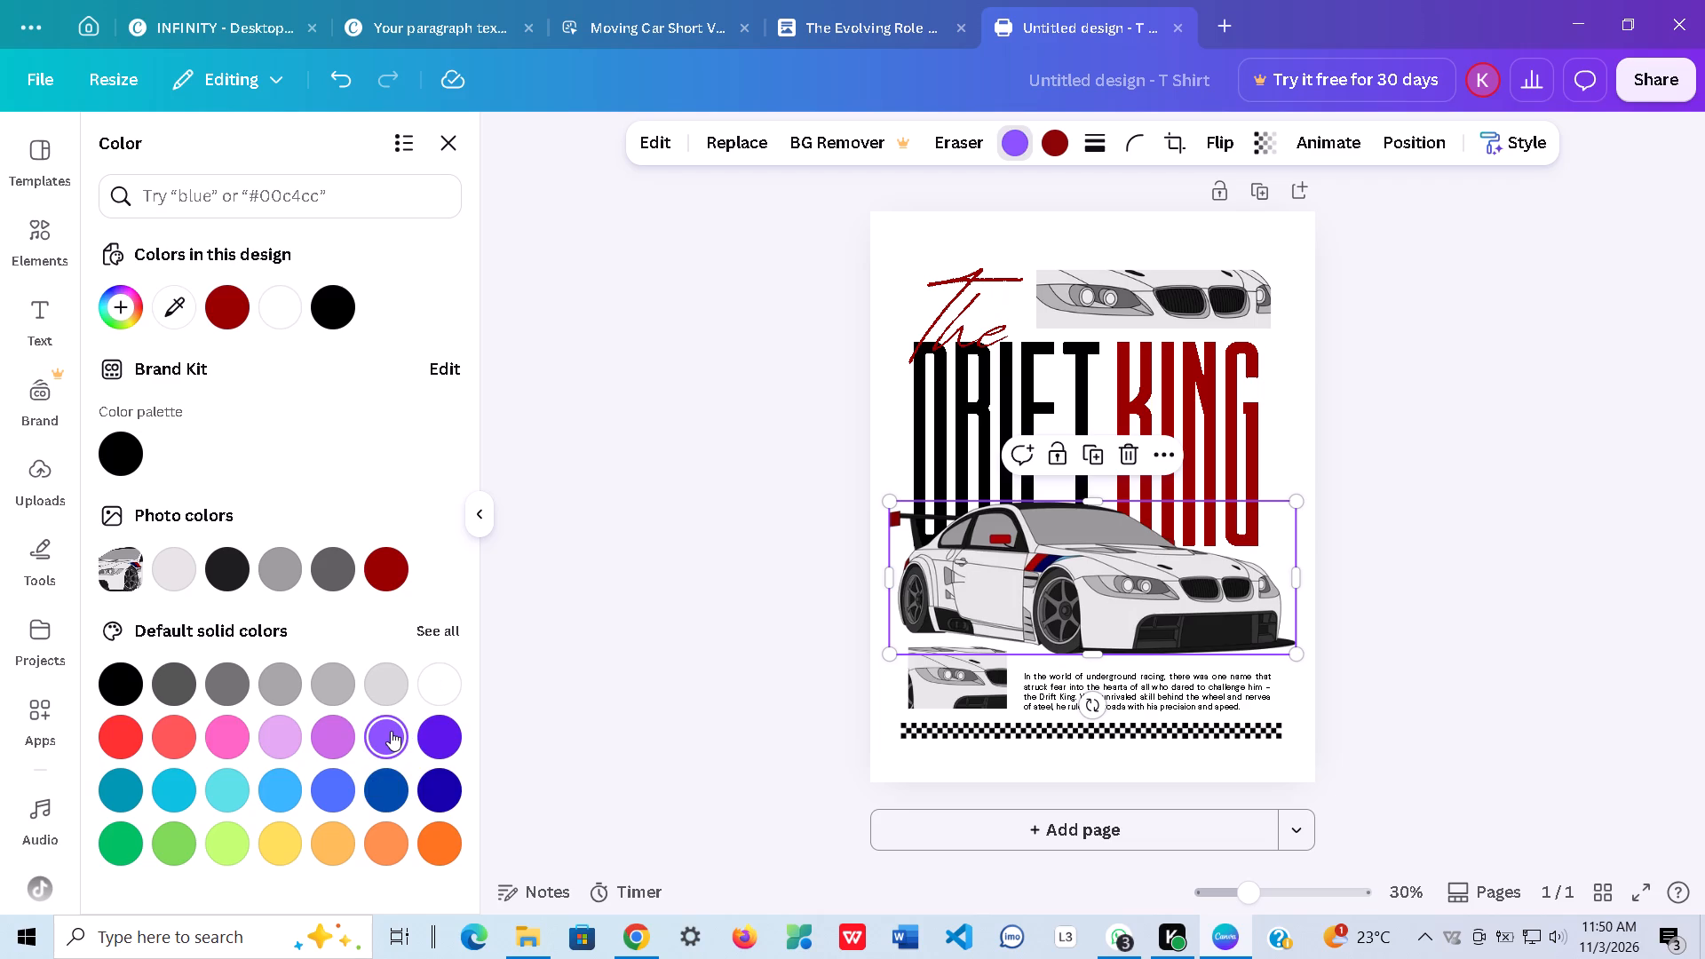
pyautogui.click(440, 735)
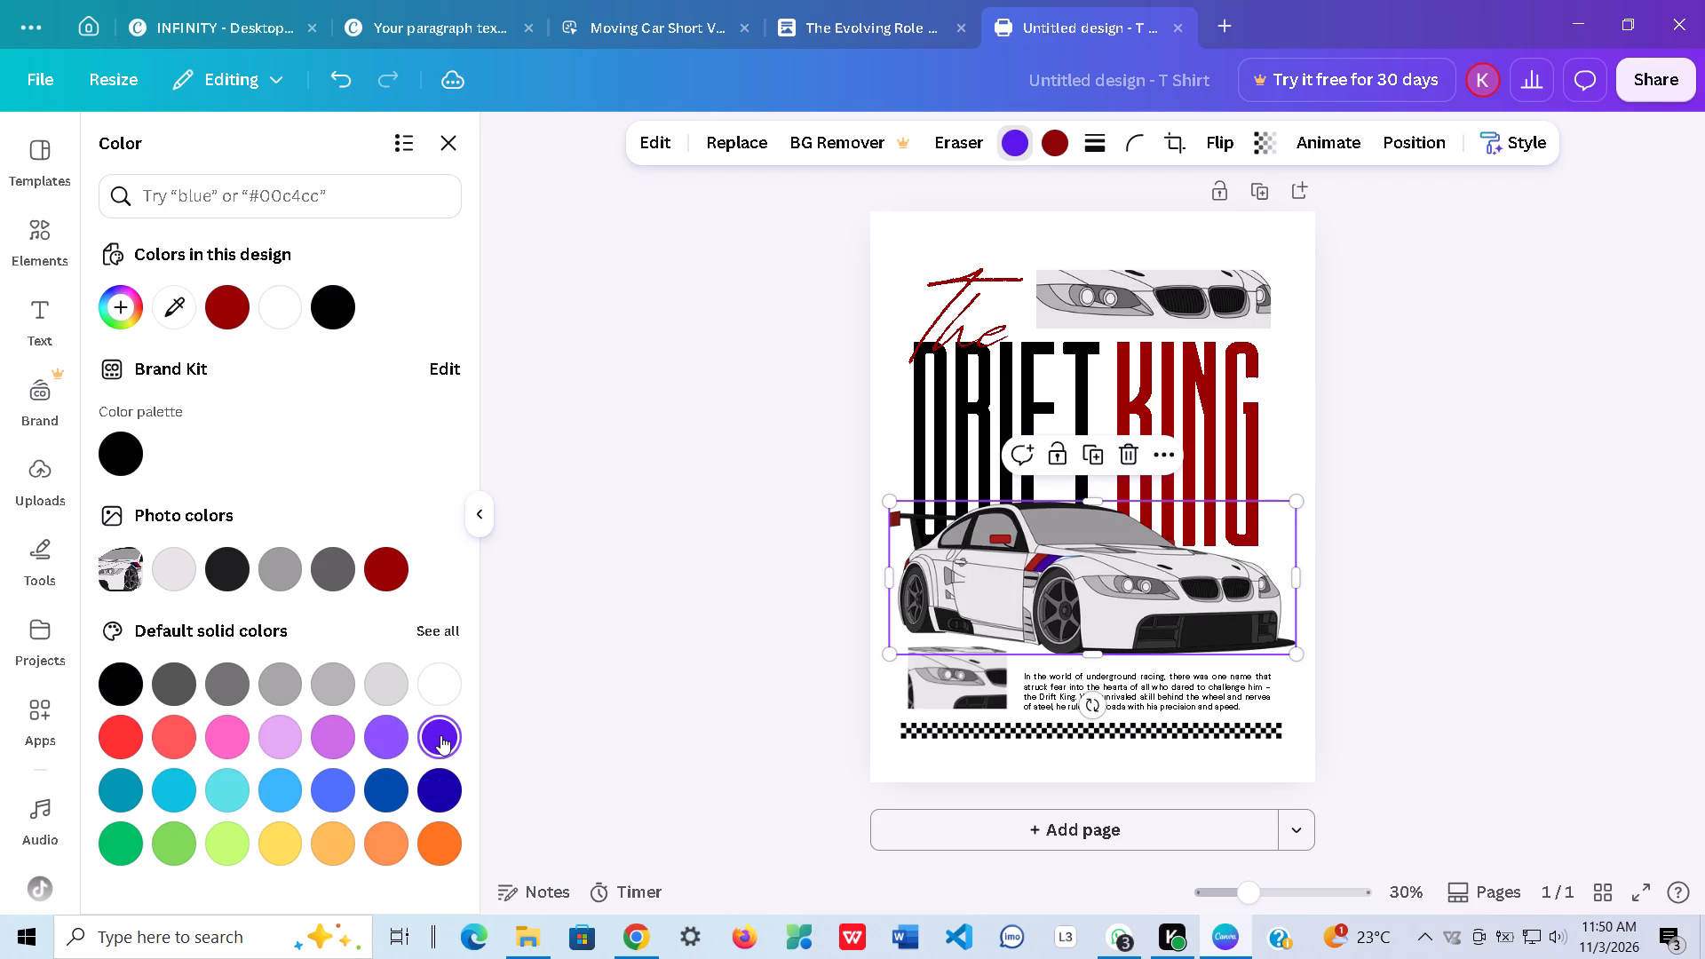
pyautogui.click(337, 742)
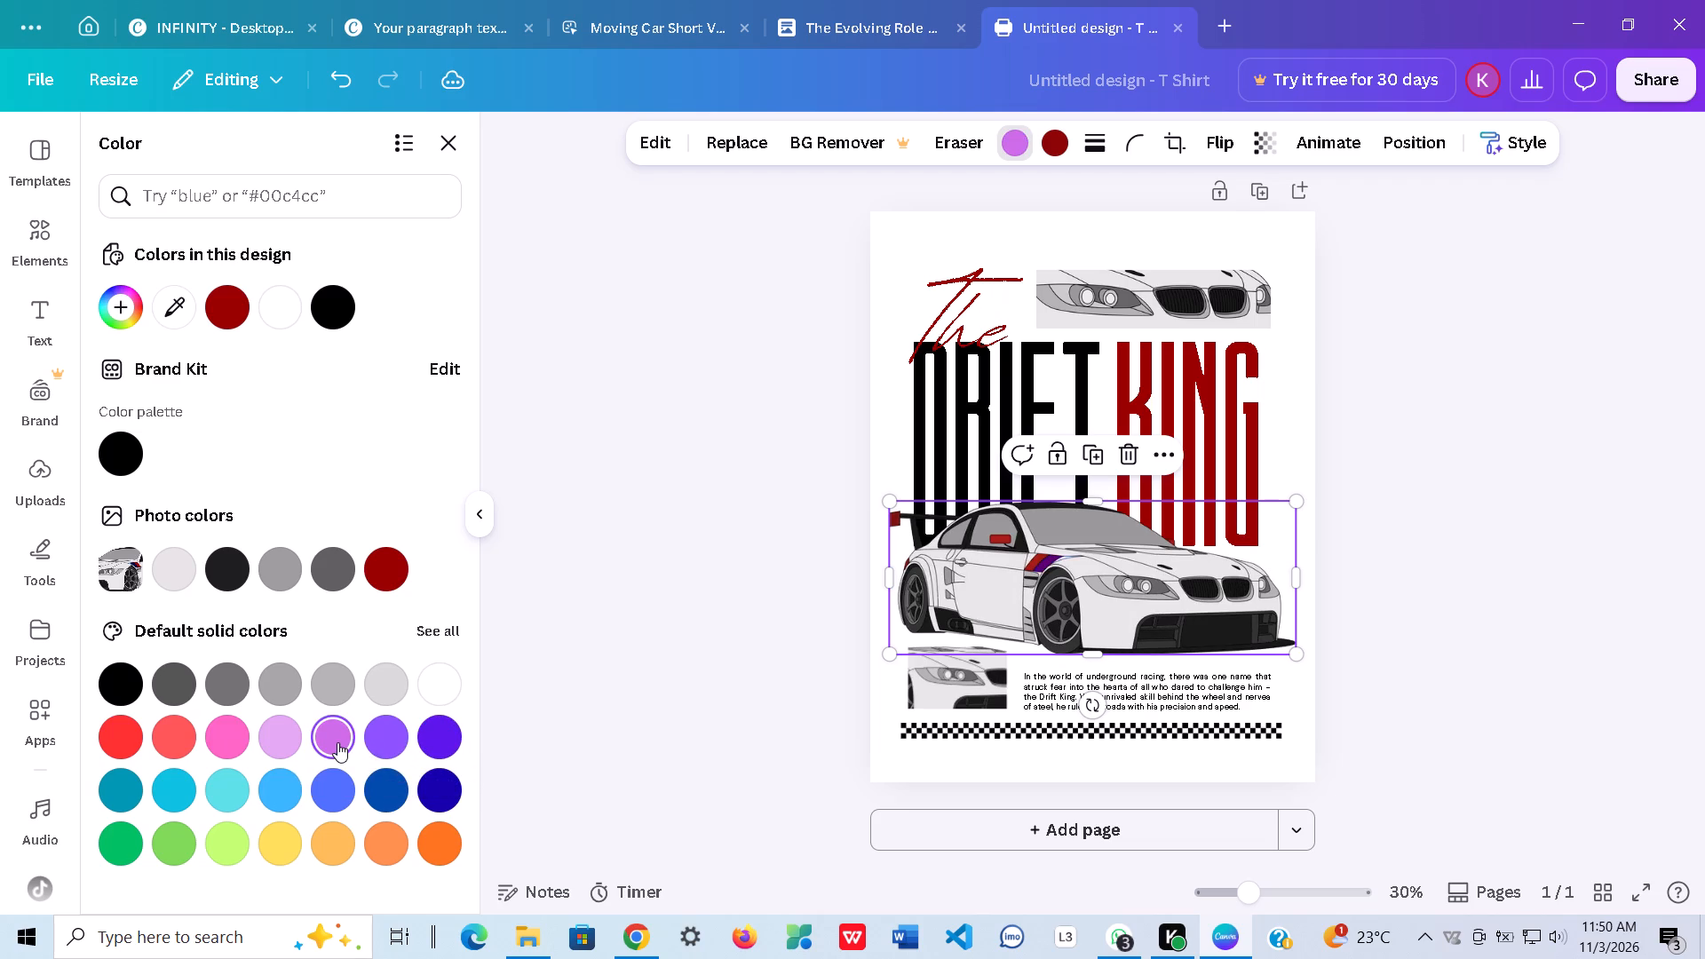
pyautogui.click(181, 730)
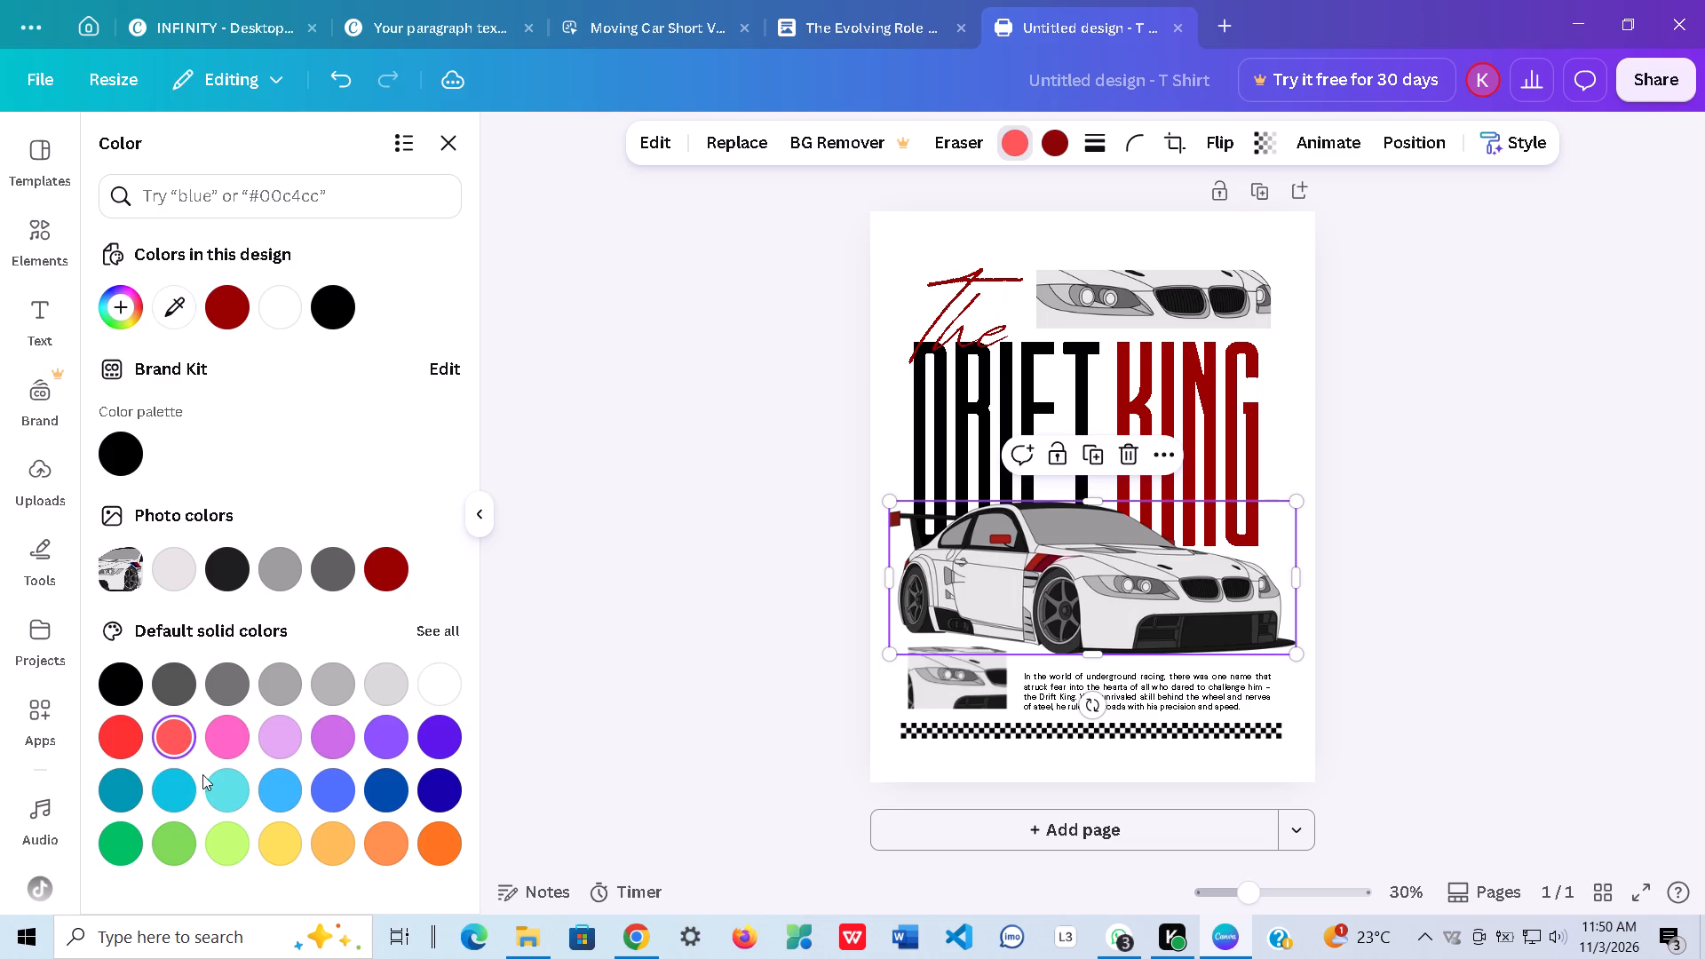
# Recolour the large race car's coral accents, trying turquoise and light orange before settling on orange #ff914d, and dismiss the chat notification.
pyautogui.click(212, 776)
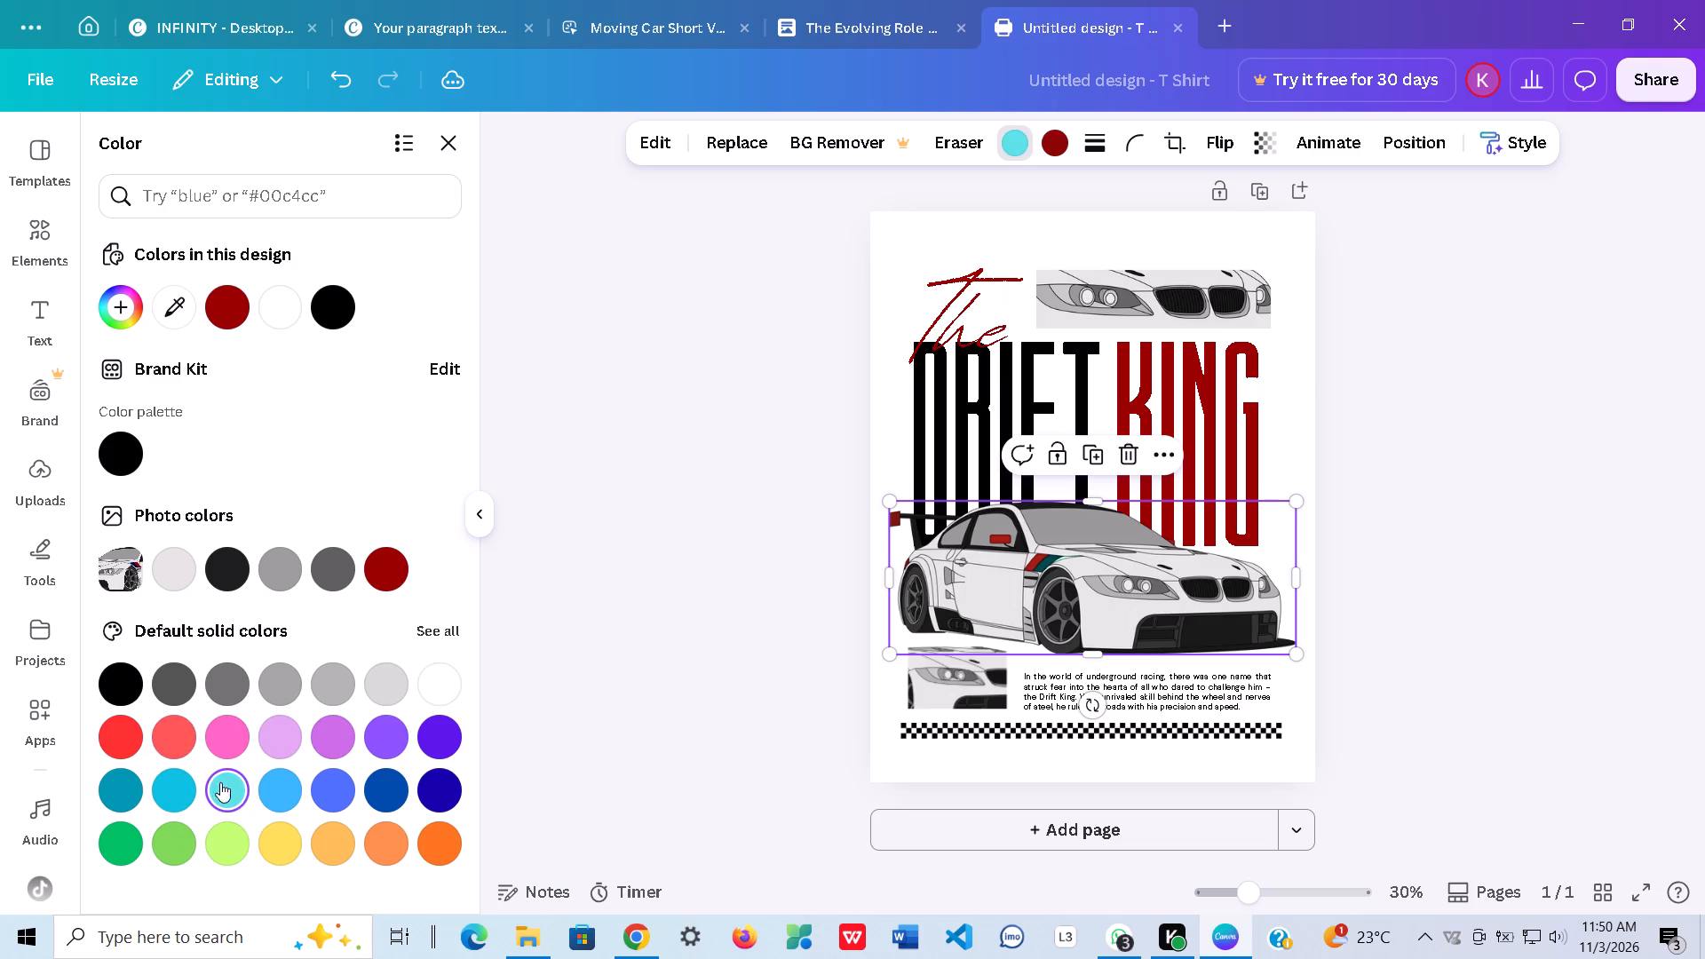
pyautogui.click(327, 838)
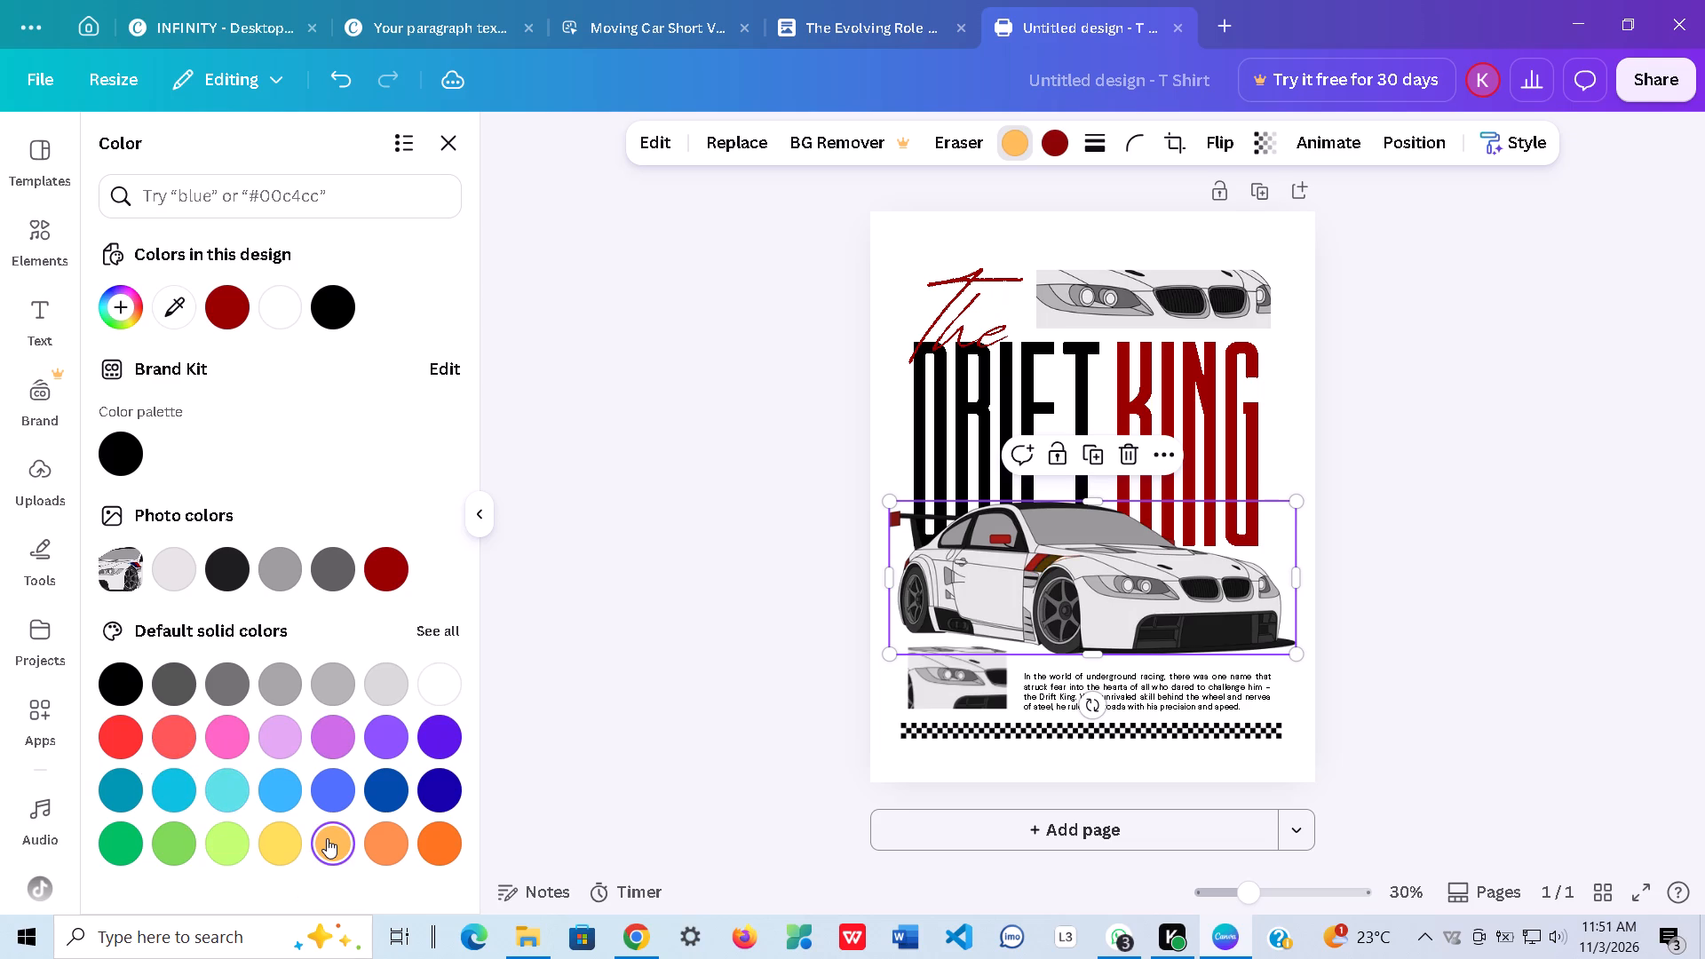
pyautogui.click(327, 838)
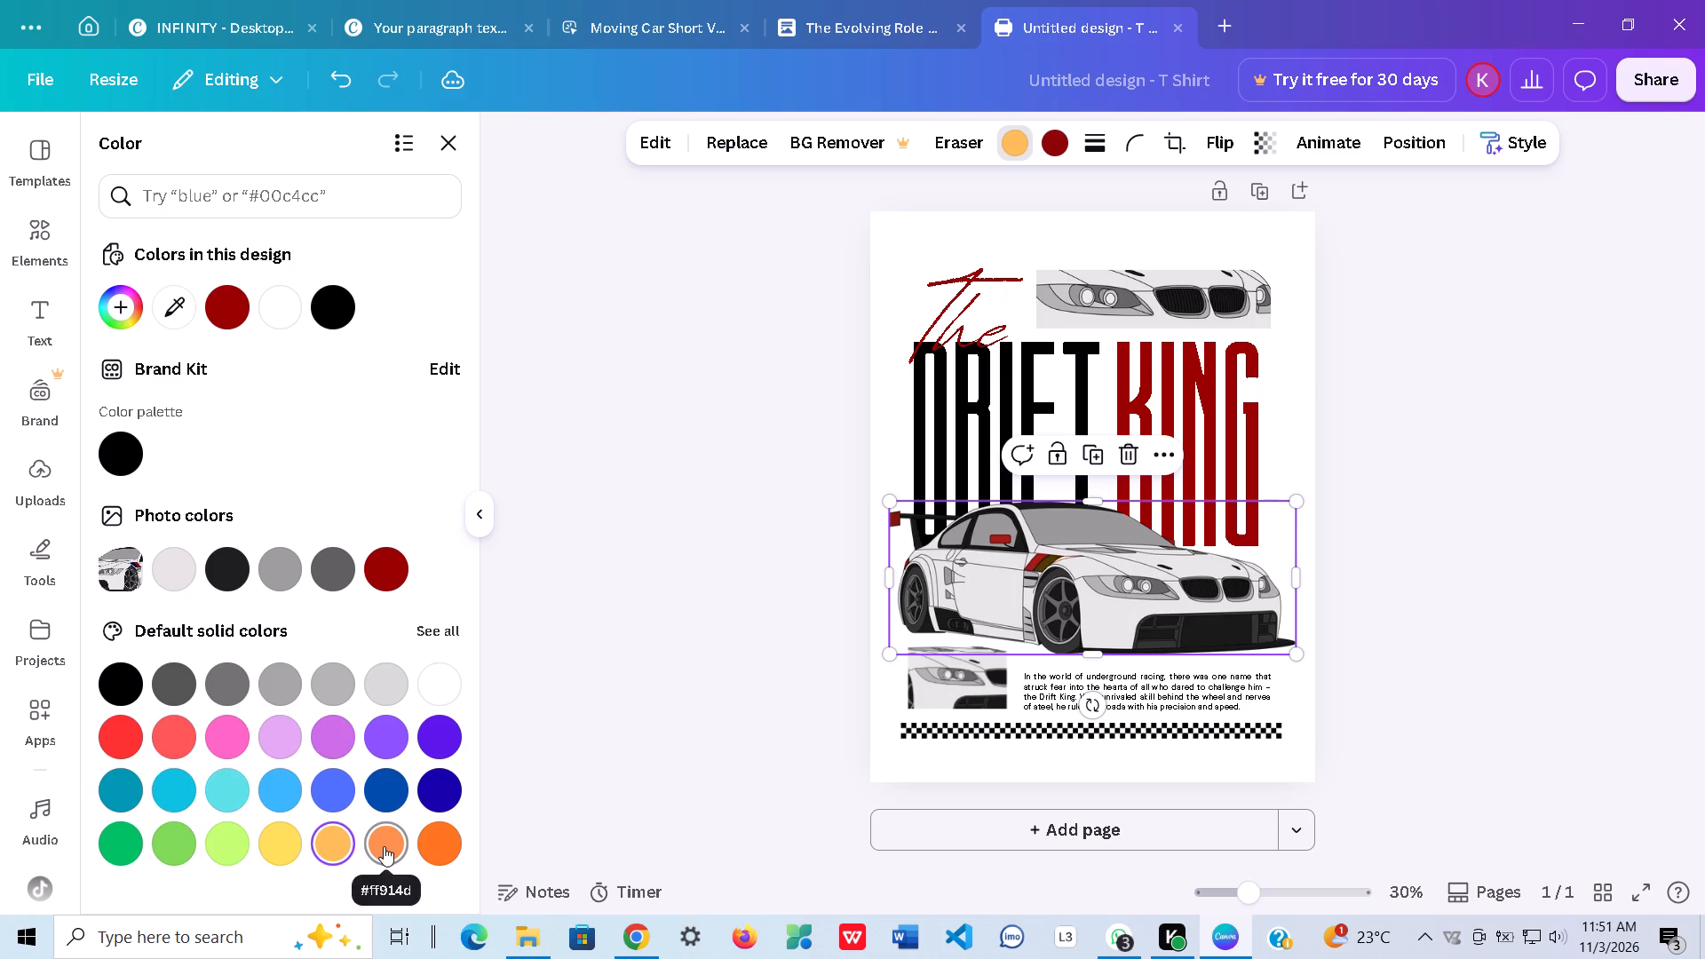
pyautogui.click(384, 846)
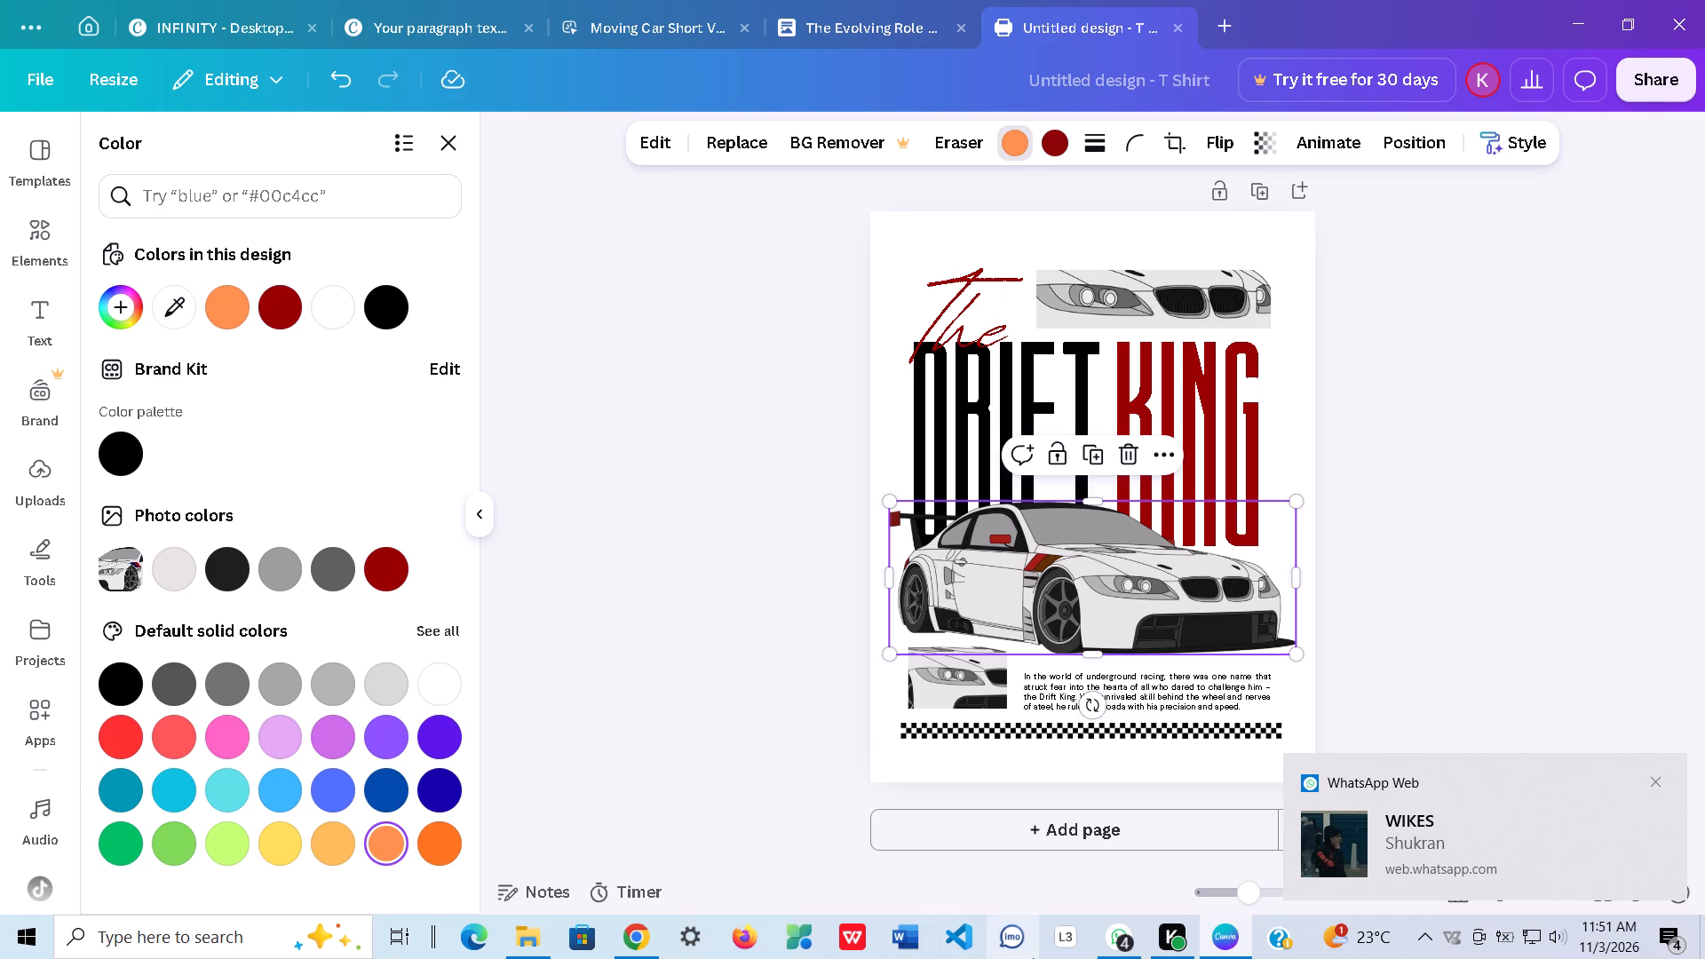
pyautogui.click(1655, 783)
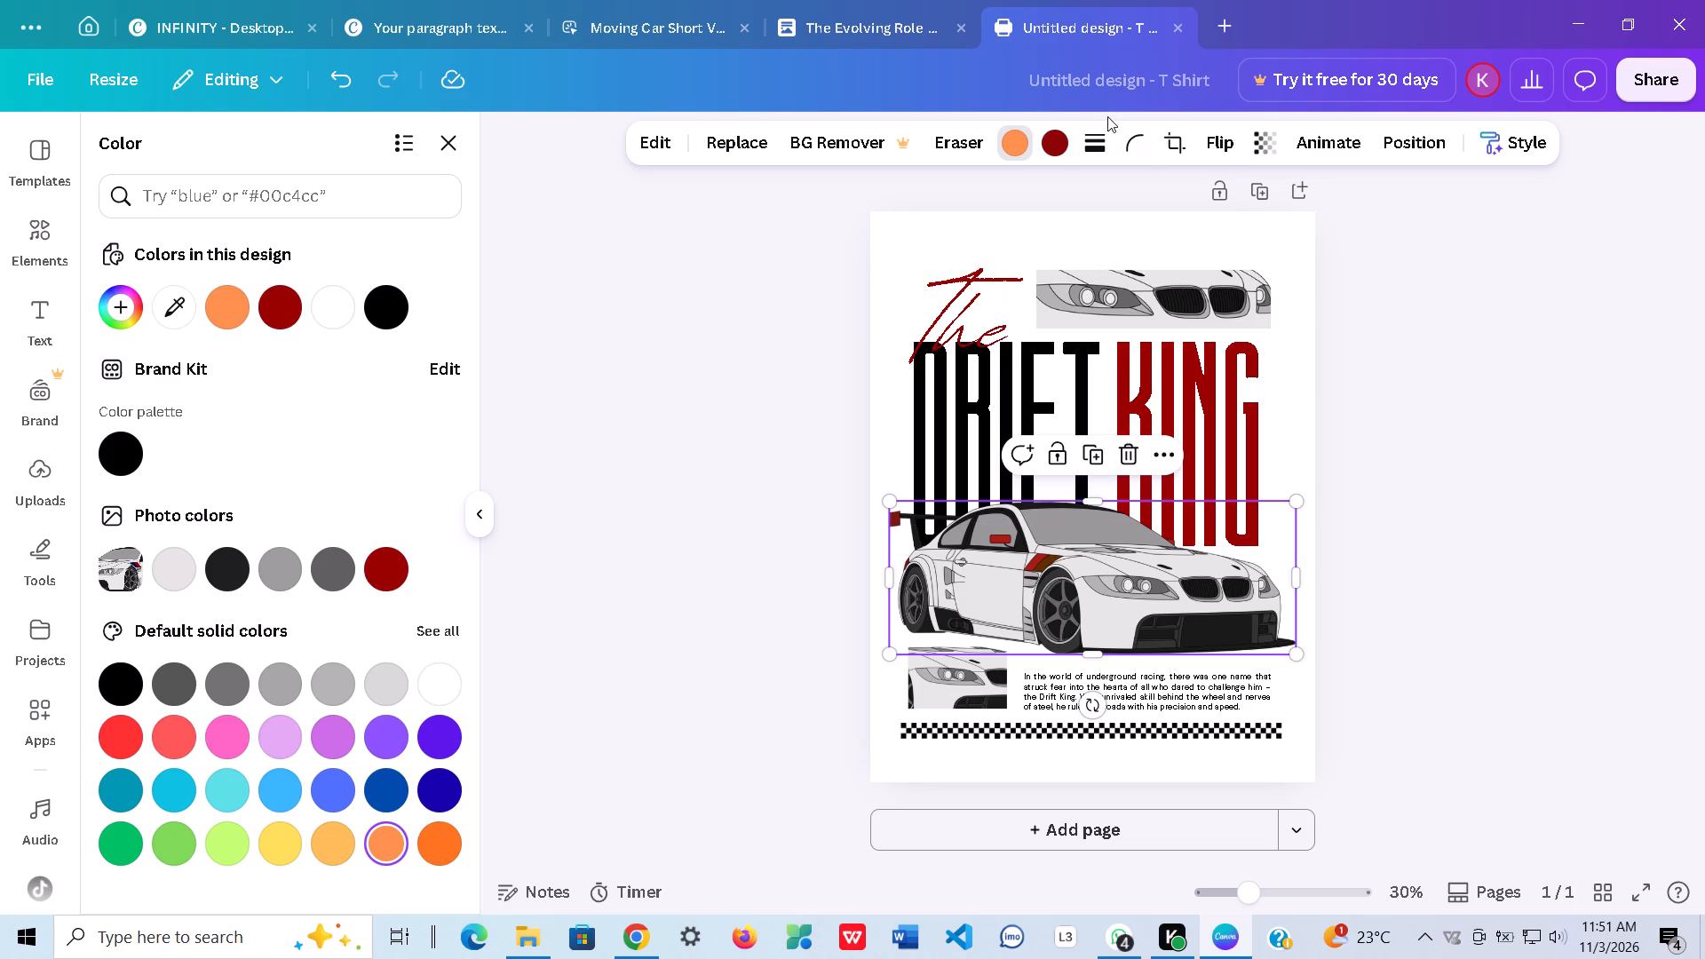
# Open the large race car's dark red colour for editing.
pyautogui.click(1058, 137)
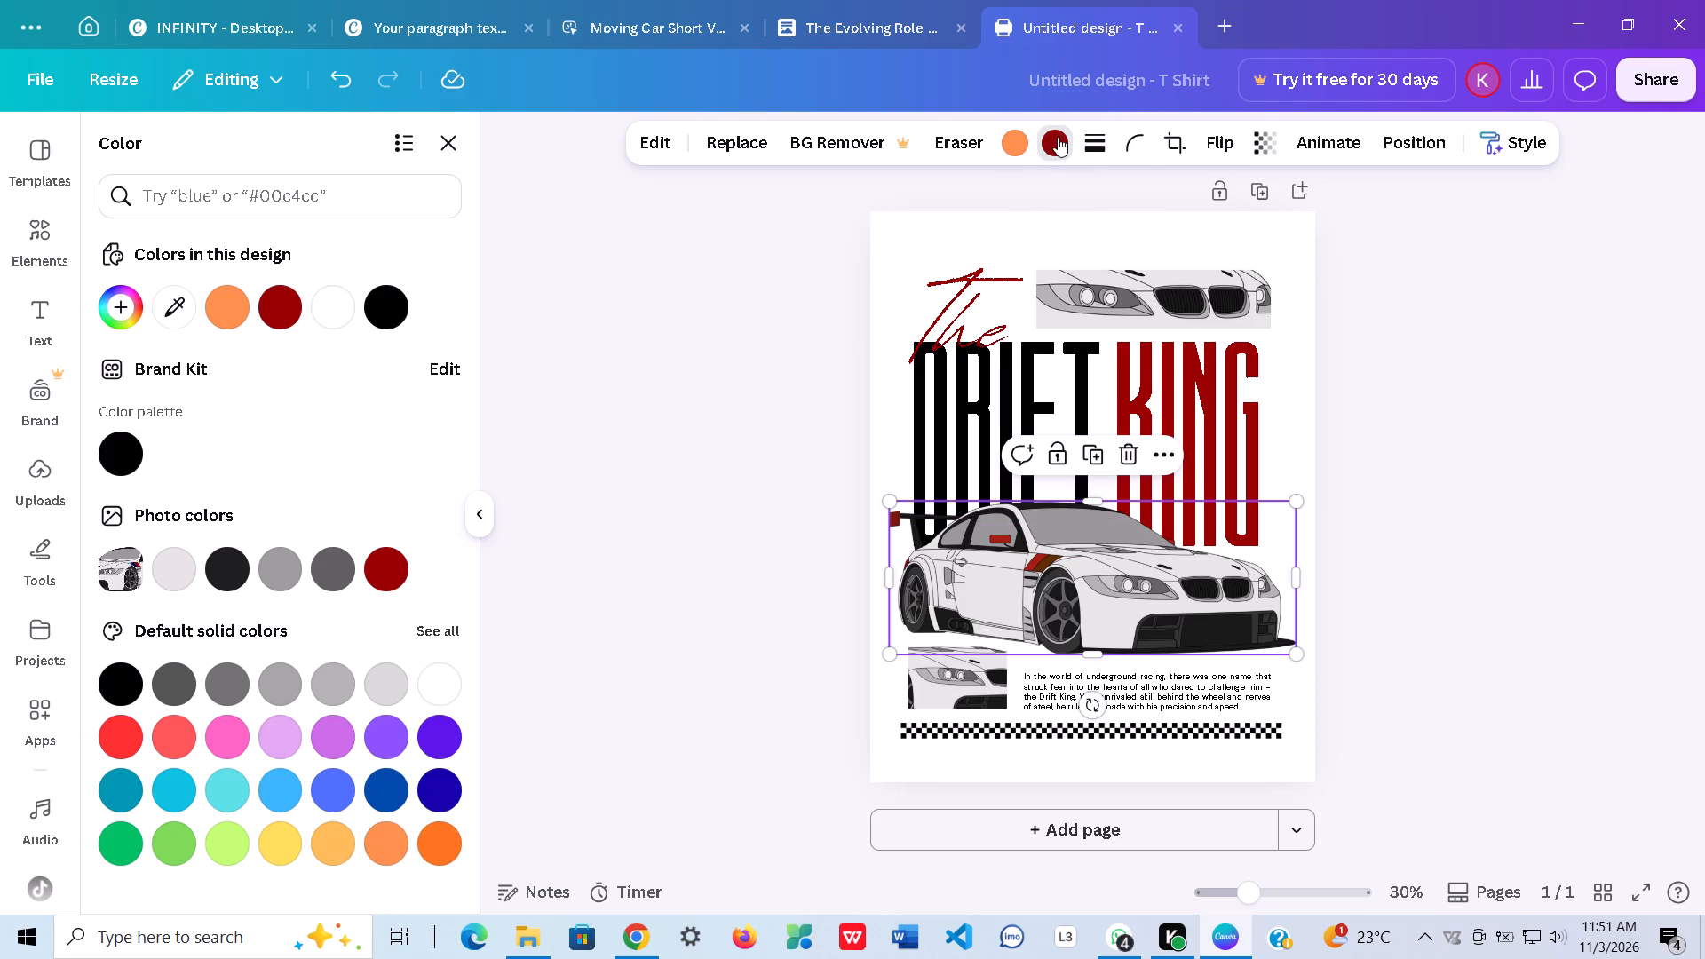
# Recolour the race car's dark red accents, trying violet and settling on medium blue.
pyautogui.click(428, 732)
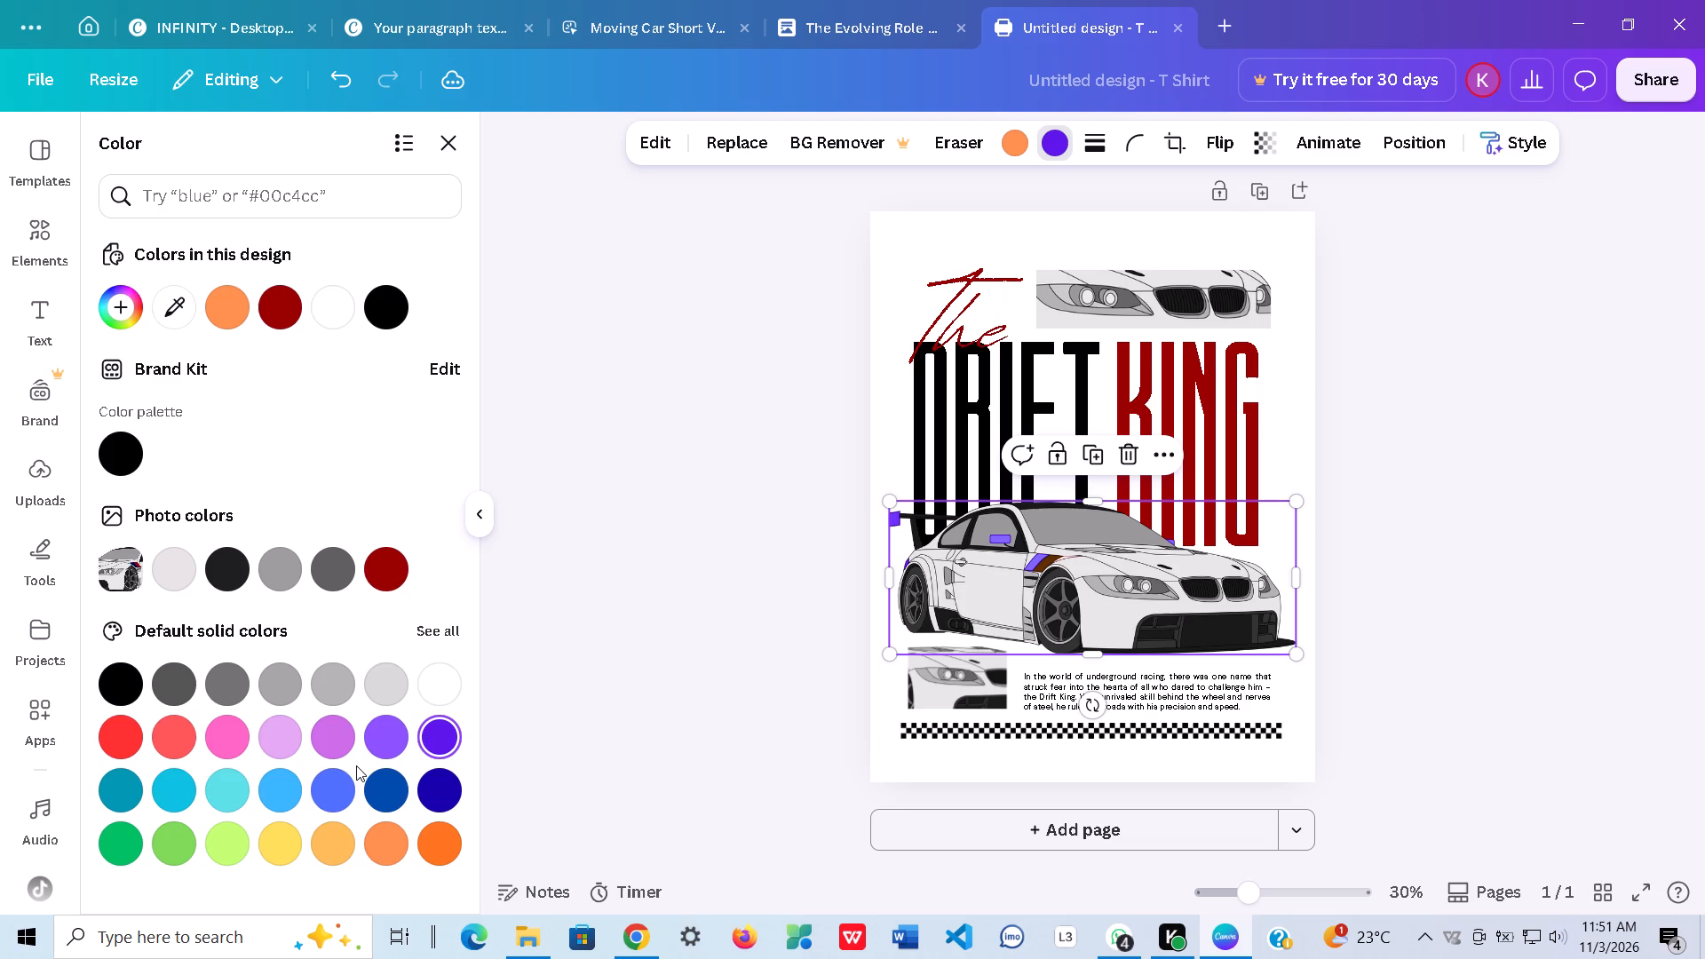
pyautogui.click(337, 775)
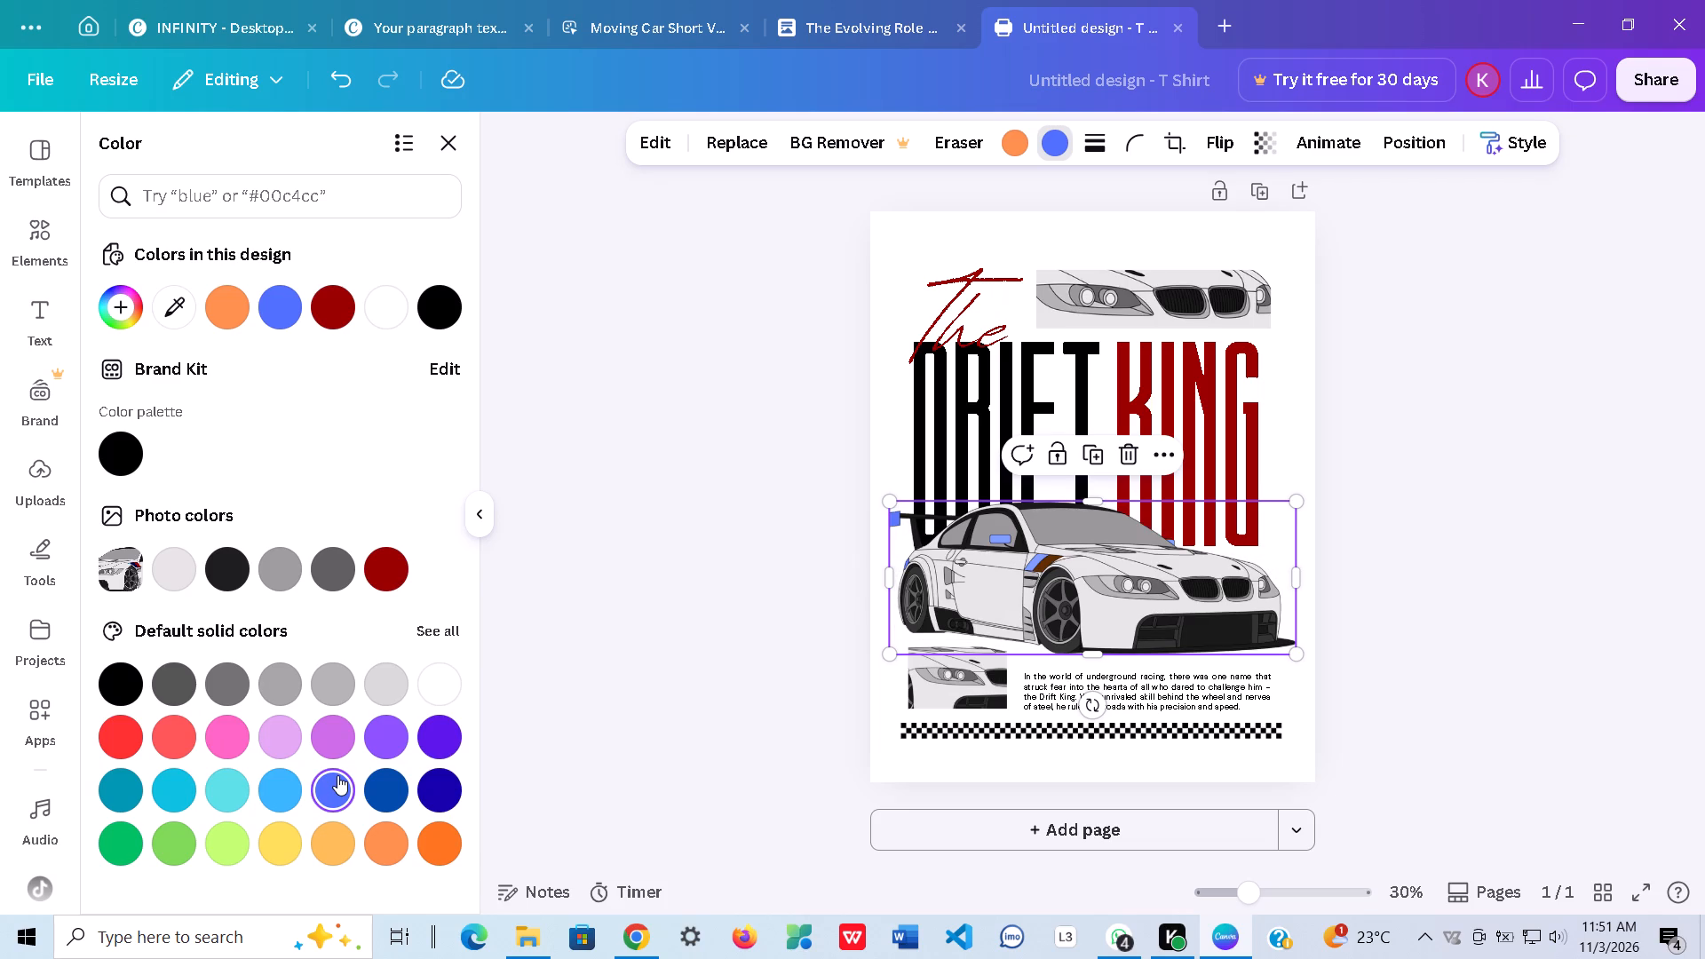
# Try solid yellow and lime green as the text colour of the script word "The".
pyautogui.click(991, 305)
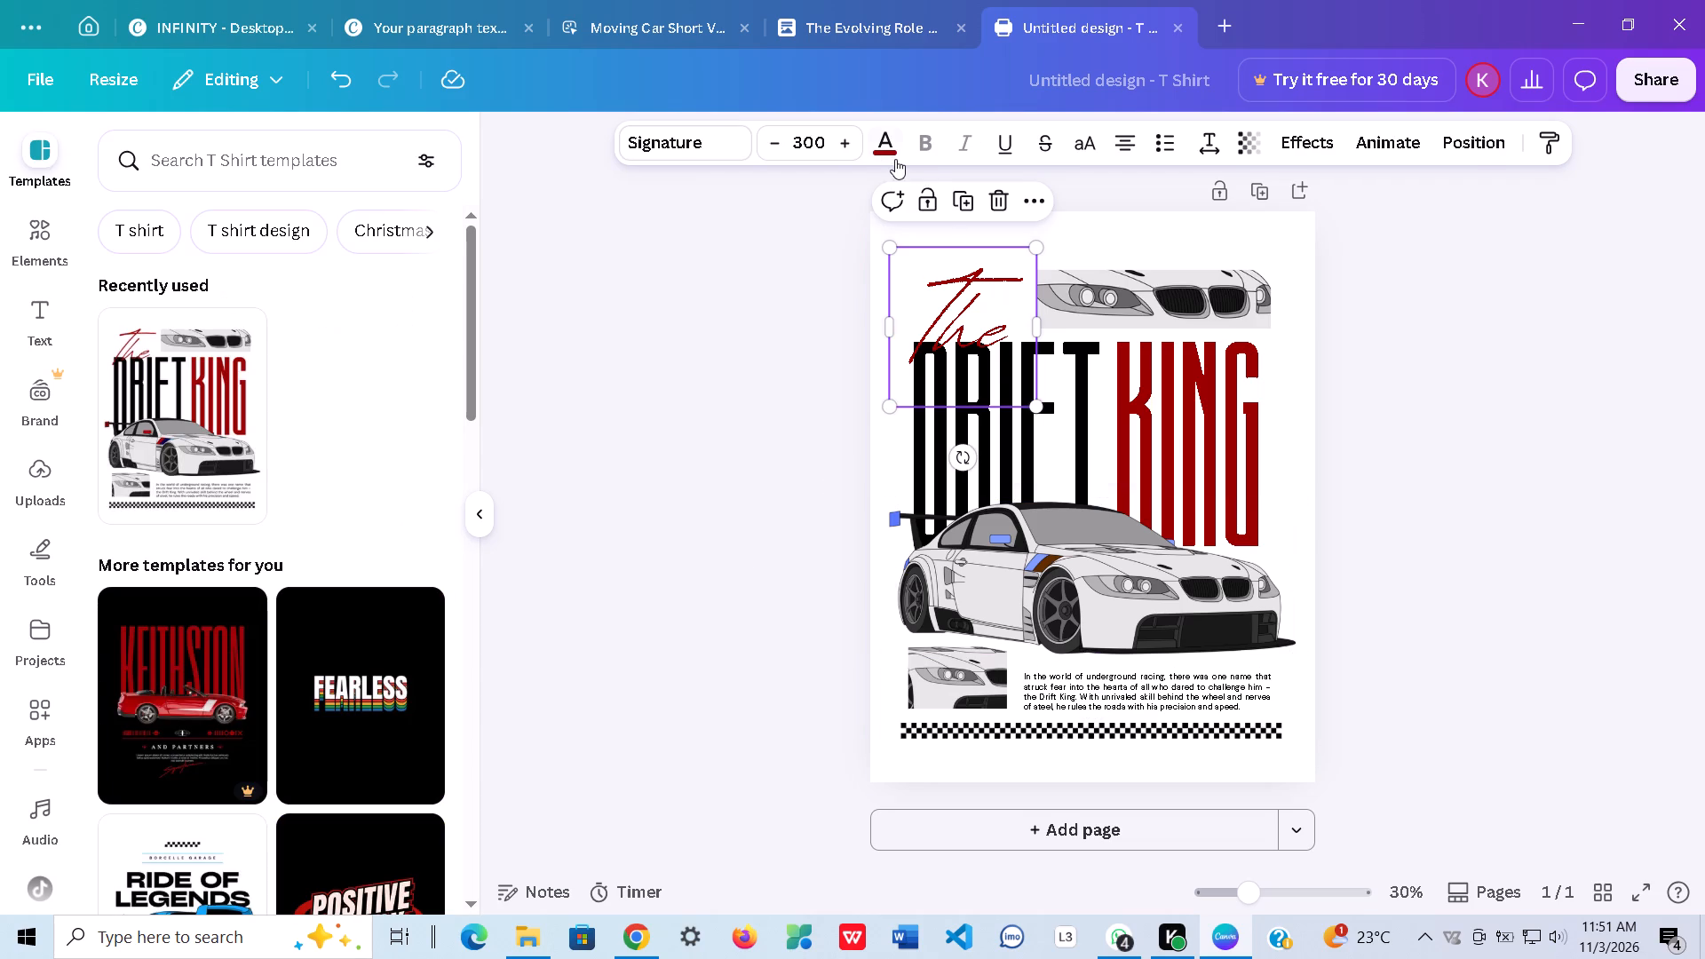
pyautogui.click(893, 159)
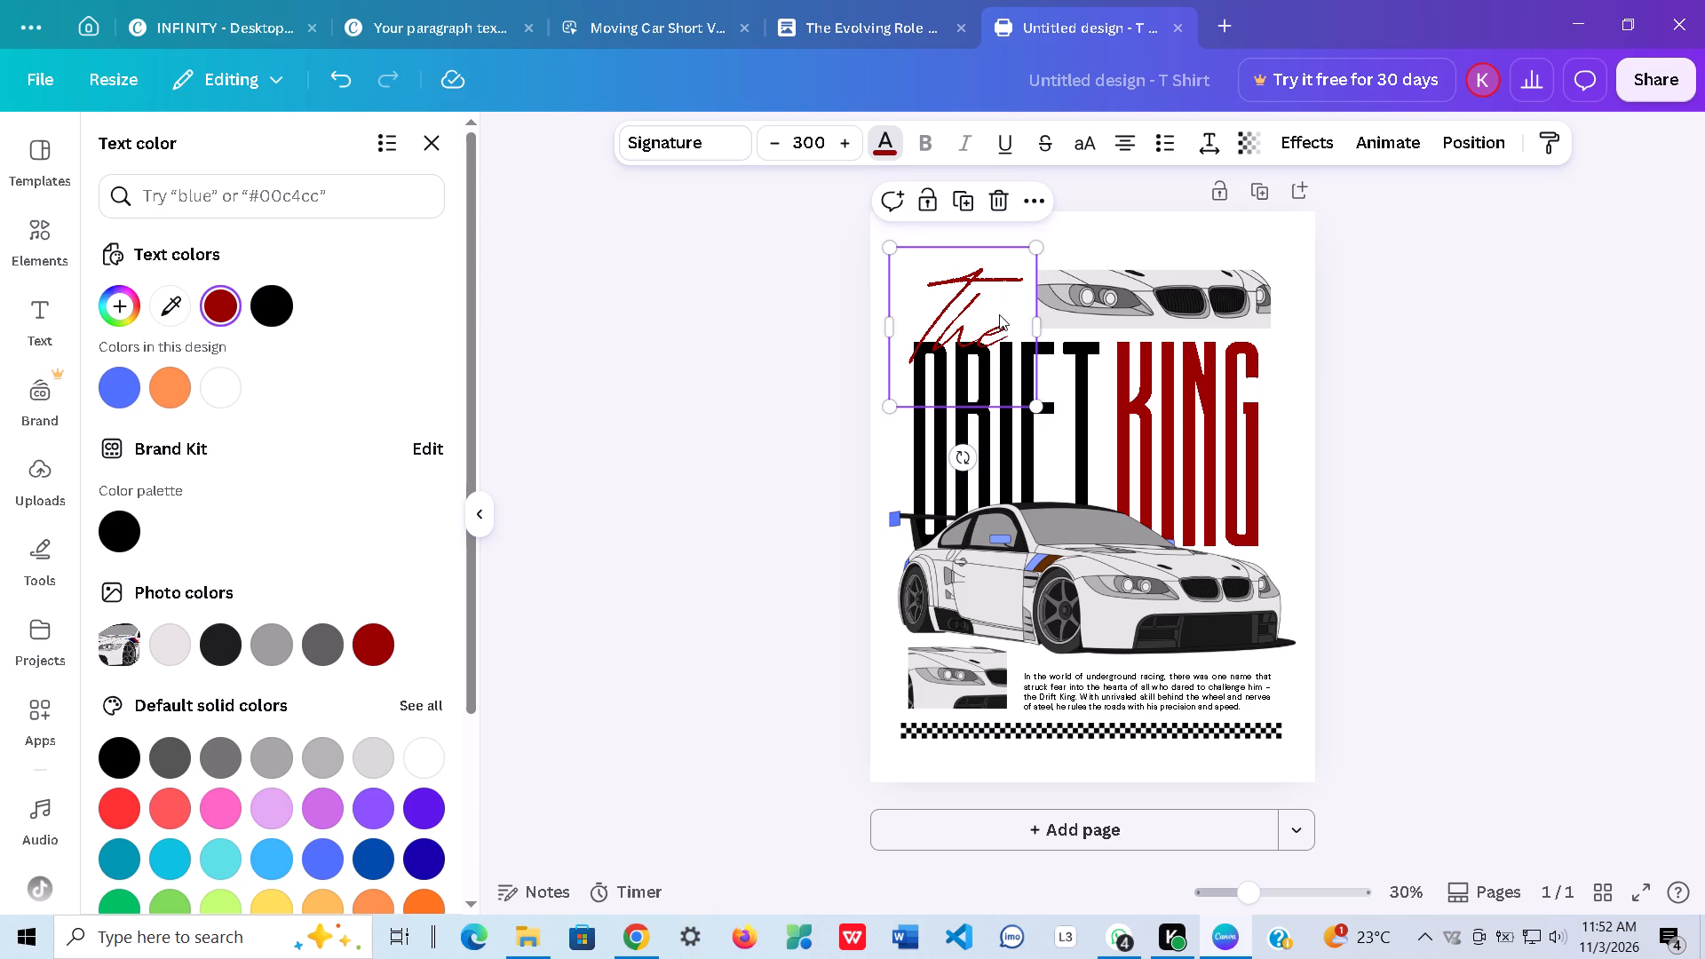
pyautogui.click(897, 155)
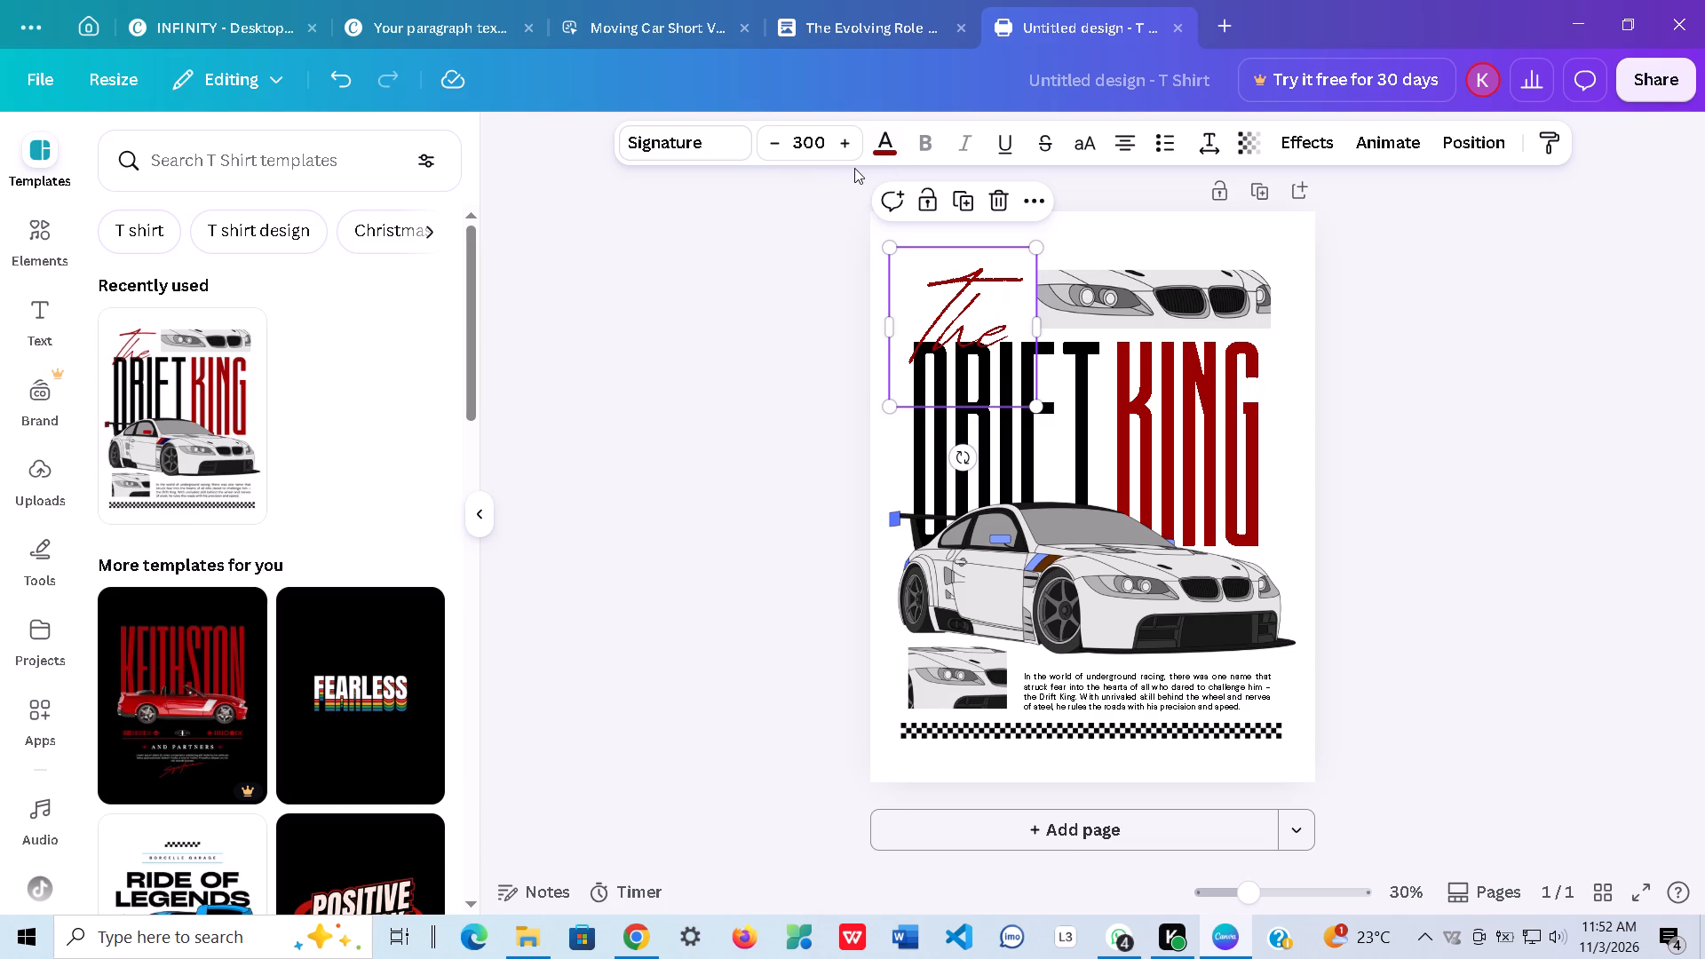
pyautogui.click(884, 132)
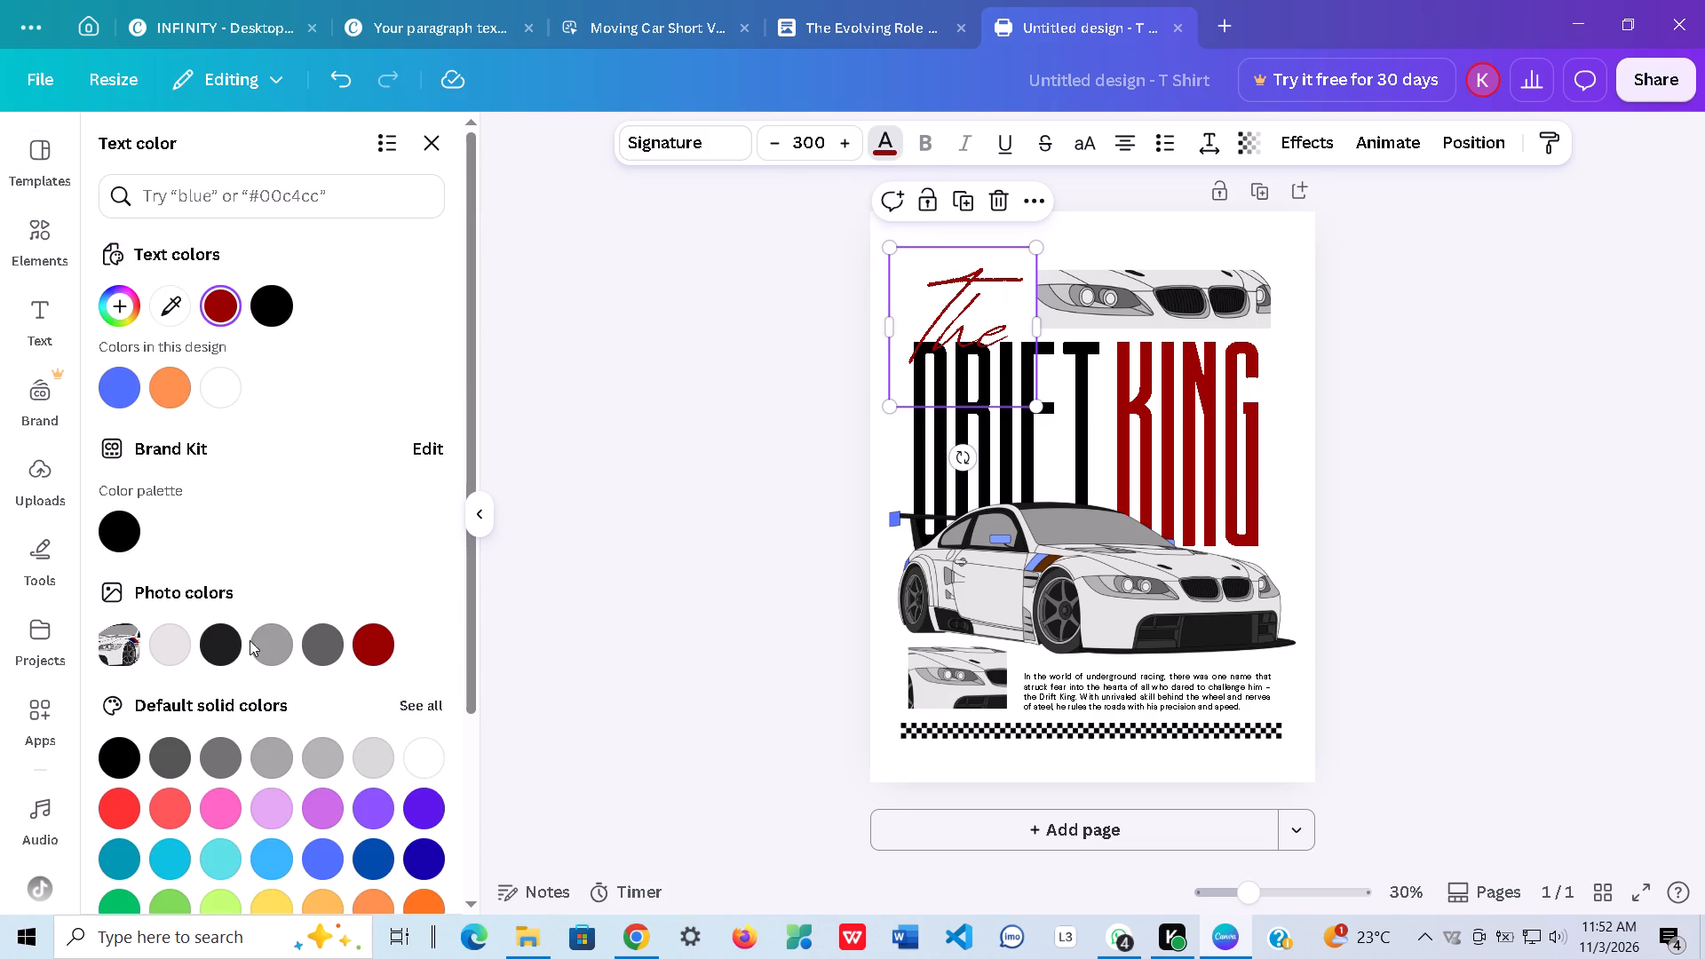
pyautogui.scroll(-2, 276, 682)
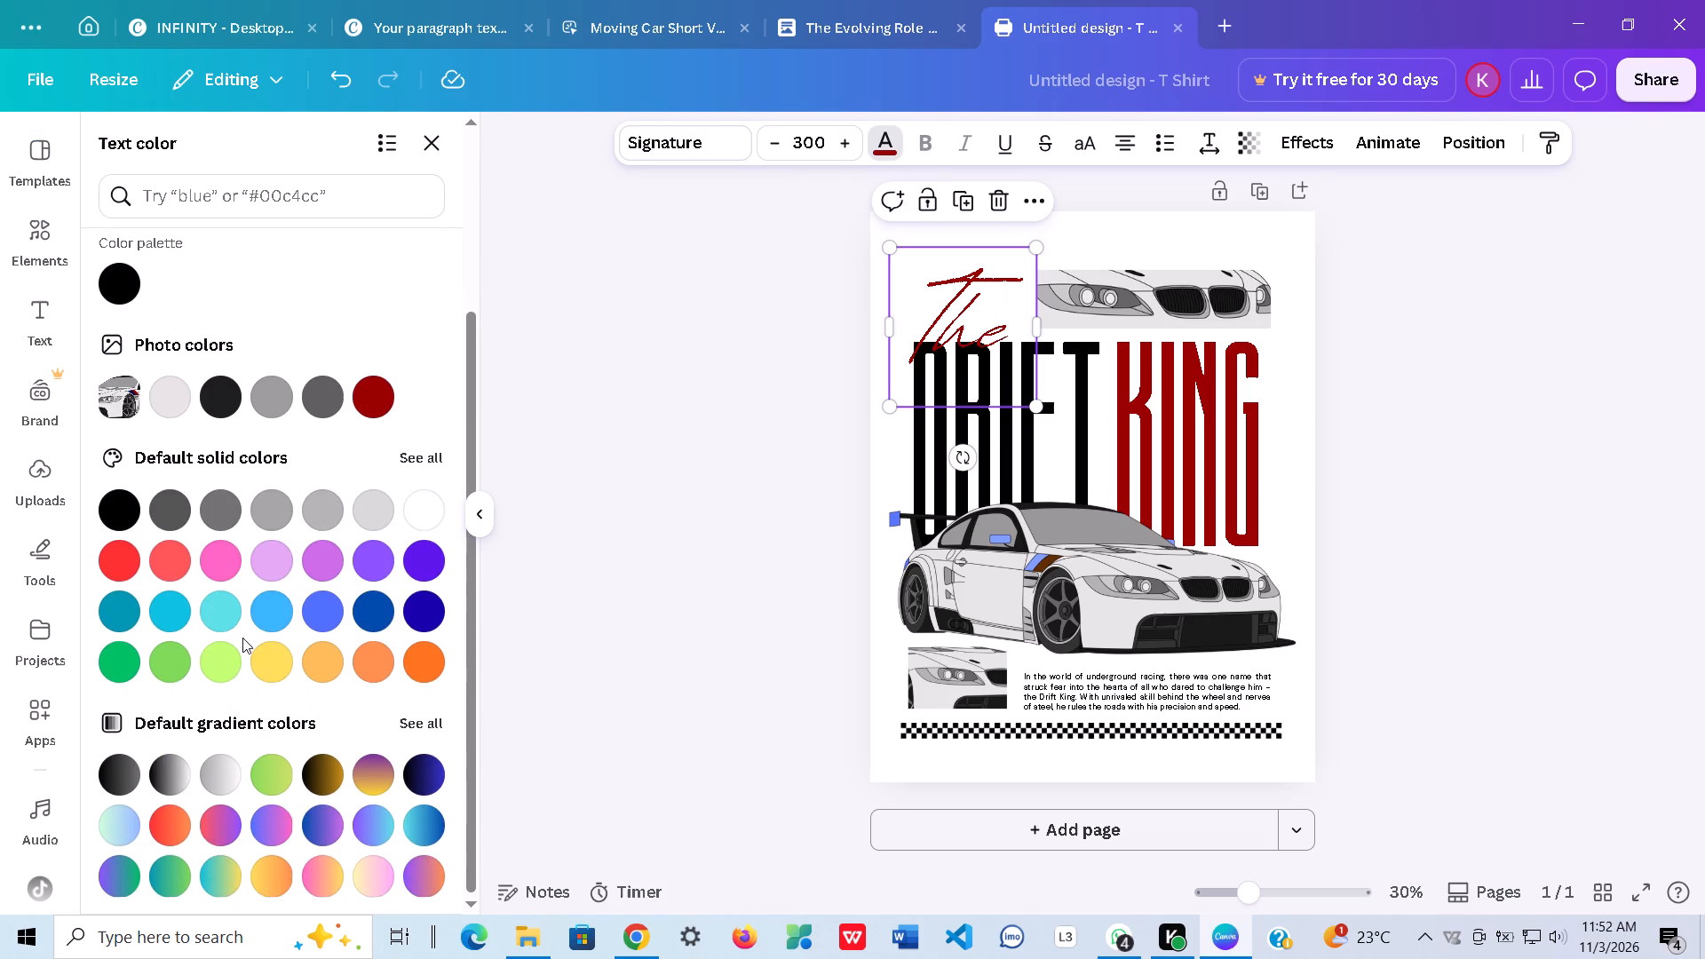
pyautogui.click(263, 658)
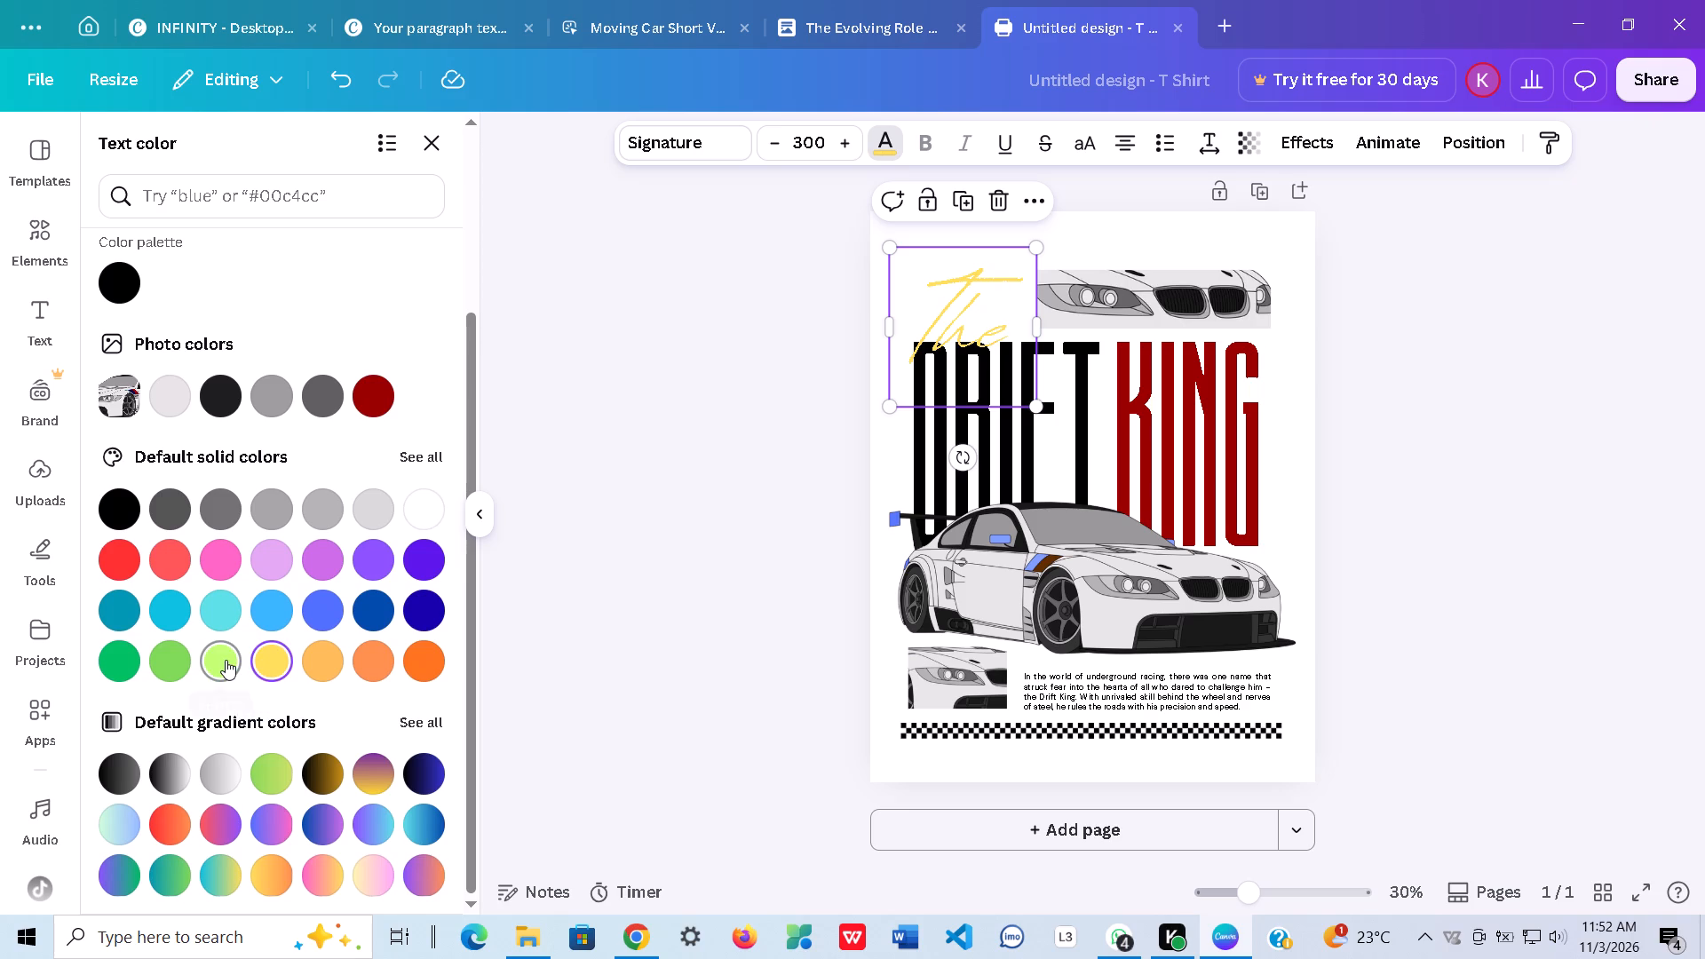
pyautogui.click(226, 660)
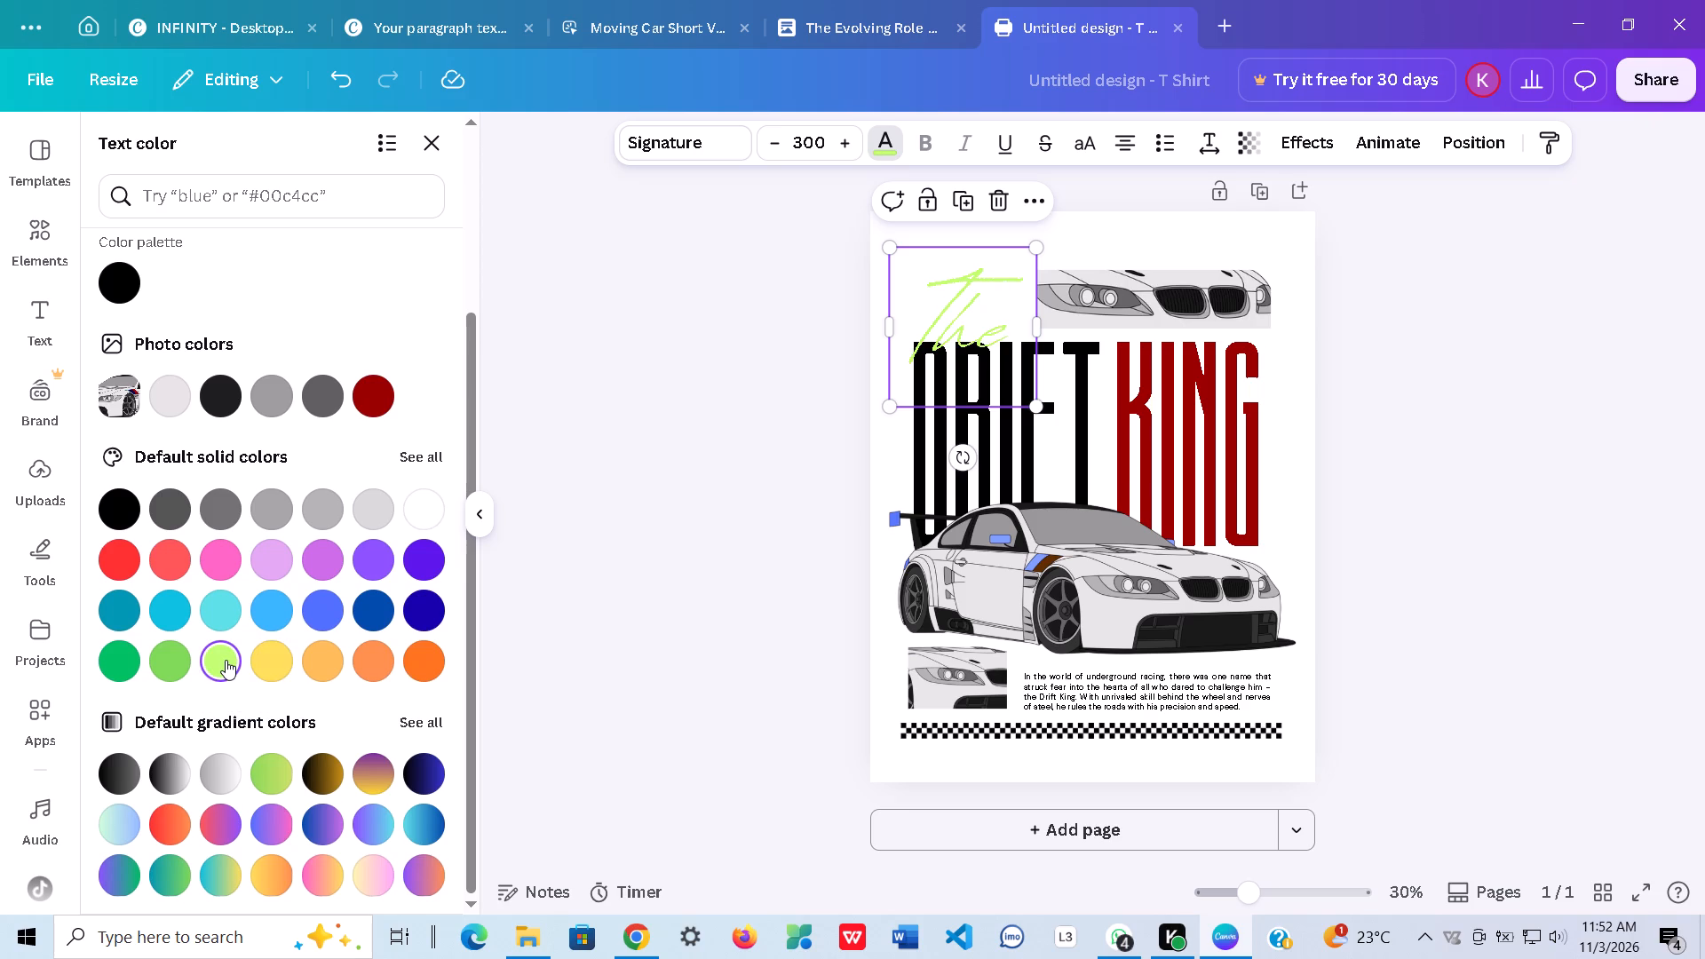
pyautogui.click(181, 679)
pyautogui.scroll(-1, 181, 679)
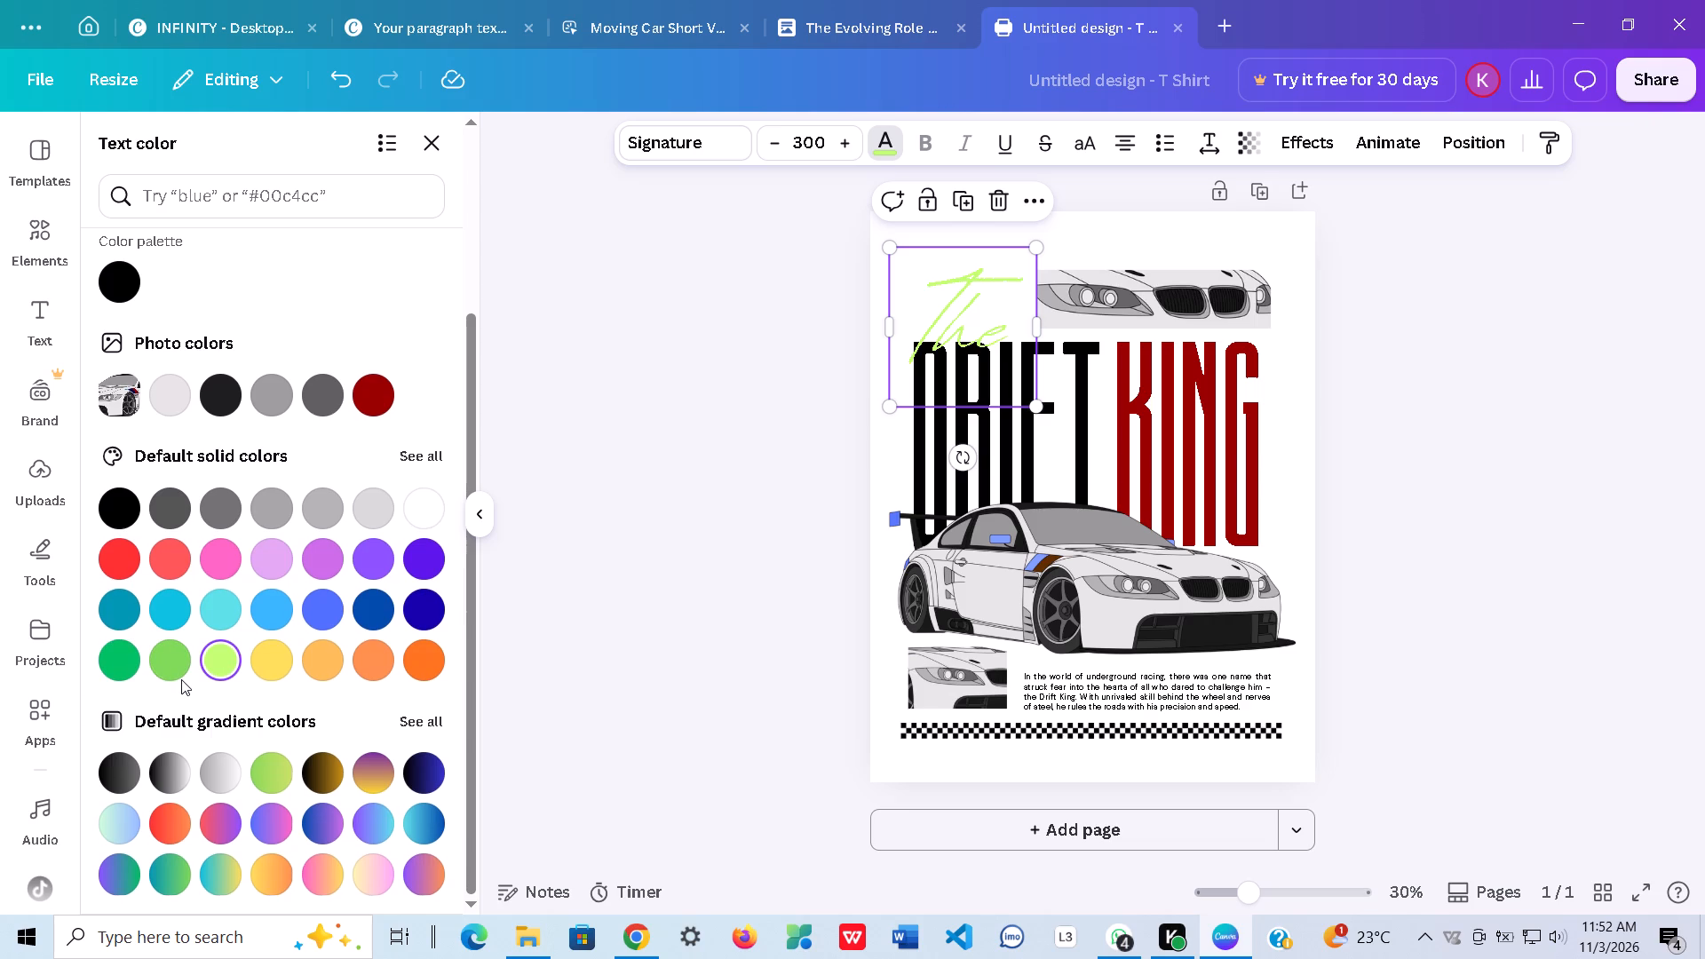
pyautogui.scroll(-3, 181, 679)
# Try several default gradients on the script word "The" and settle on the diagonal pink, blue-violet and cyan one.
pyautogui.click(421, 713)
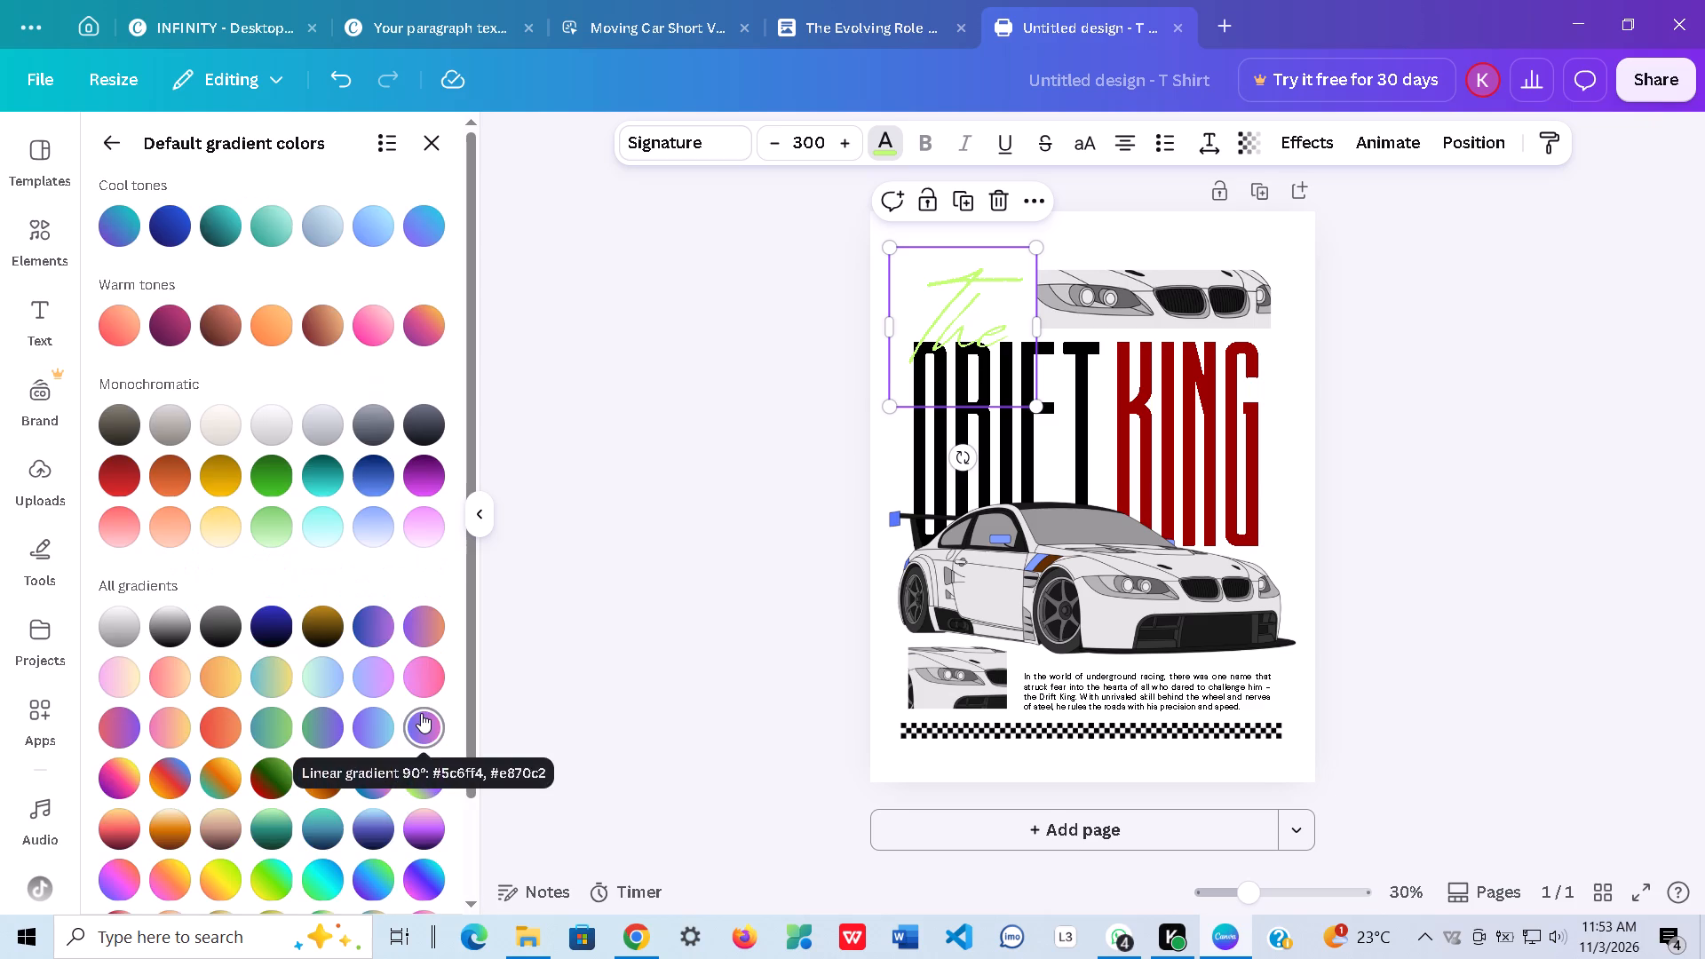
pyautogui.scroll(-2, 213, 738)
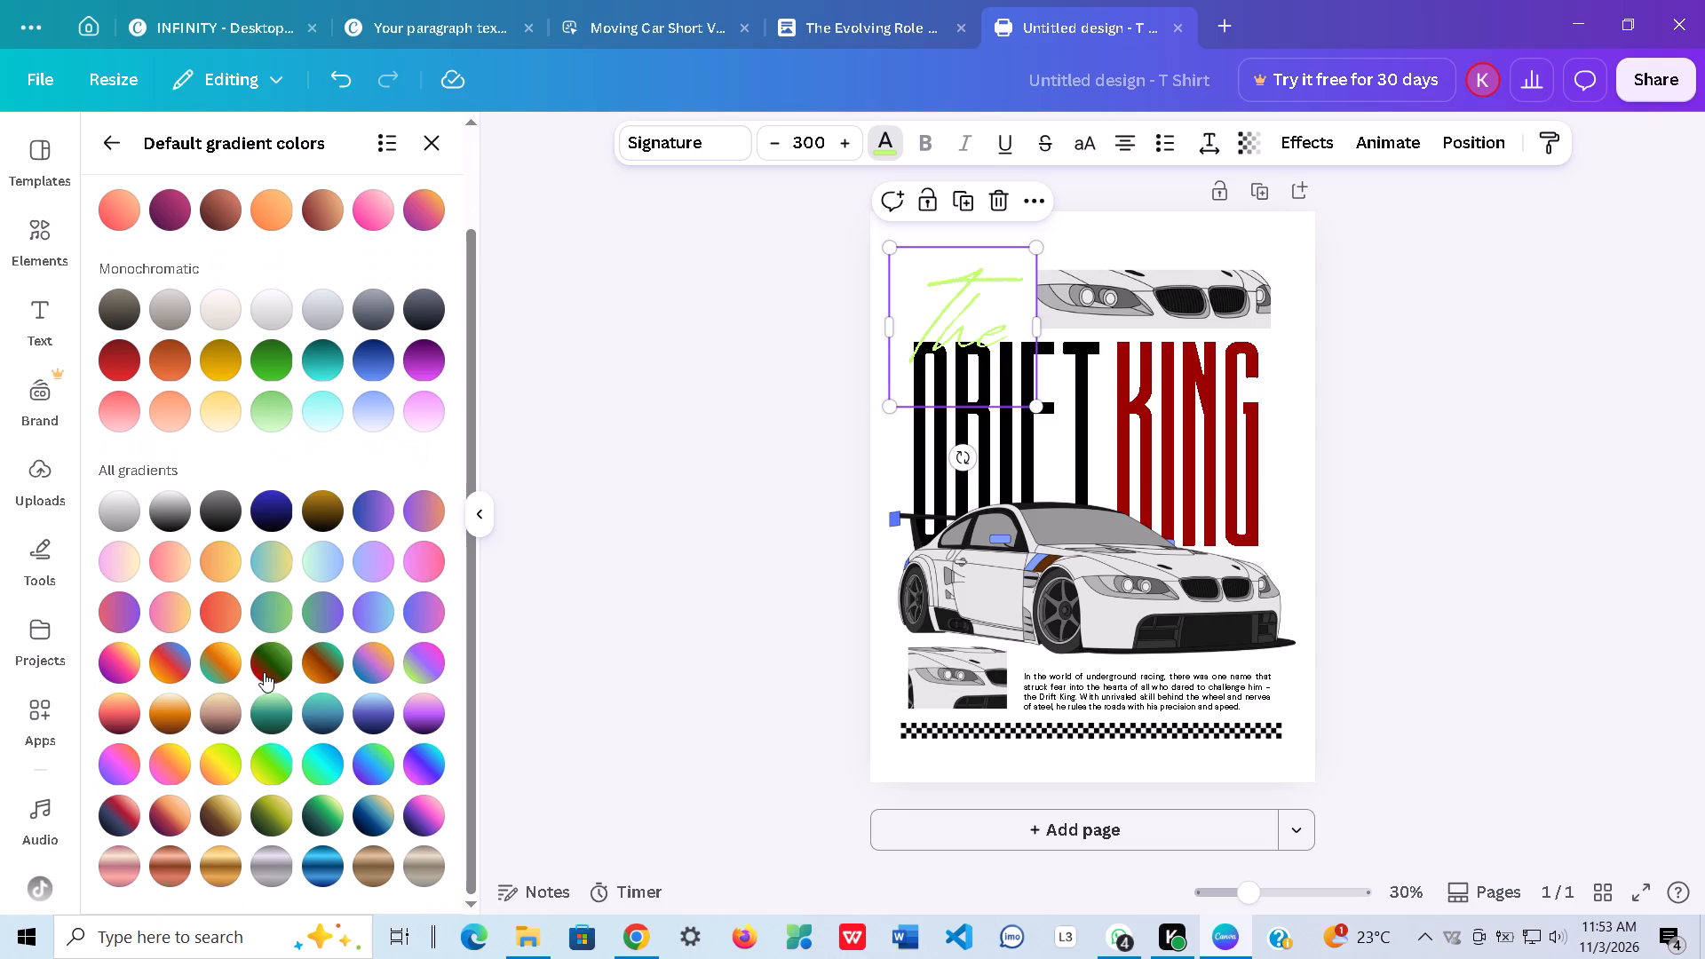
pyautogui.click(265, 672)
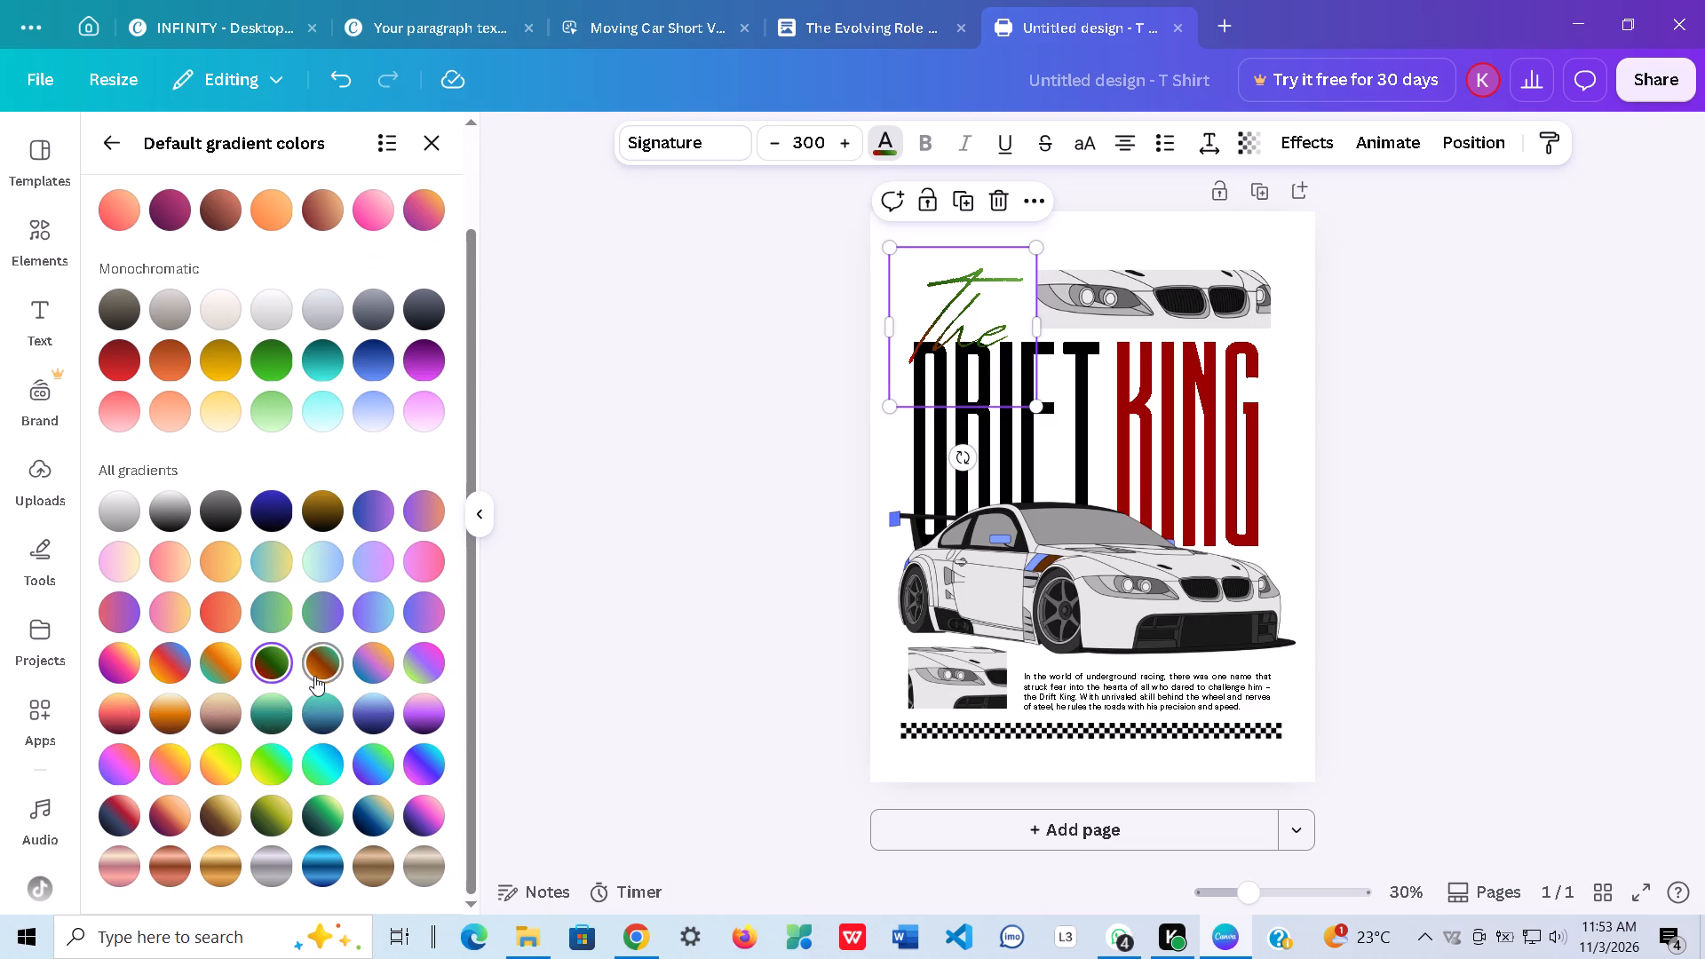
pyautogui.click(319, 676)
pyautogui.click(421, 664)
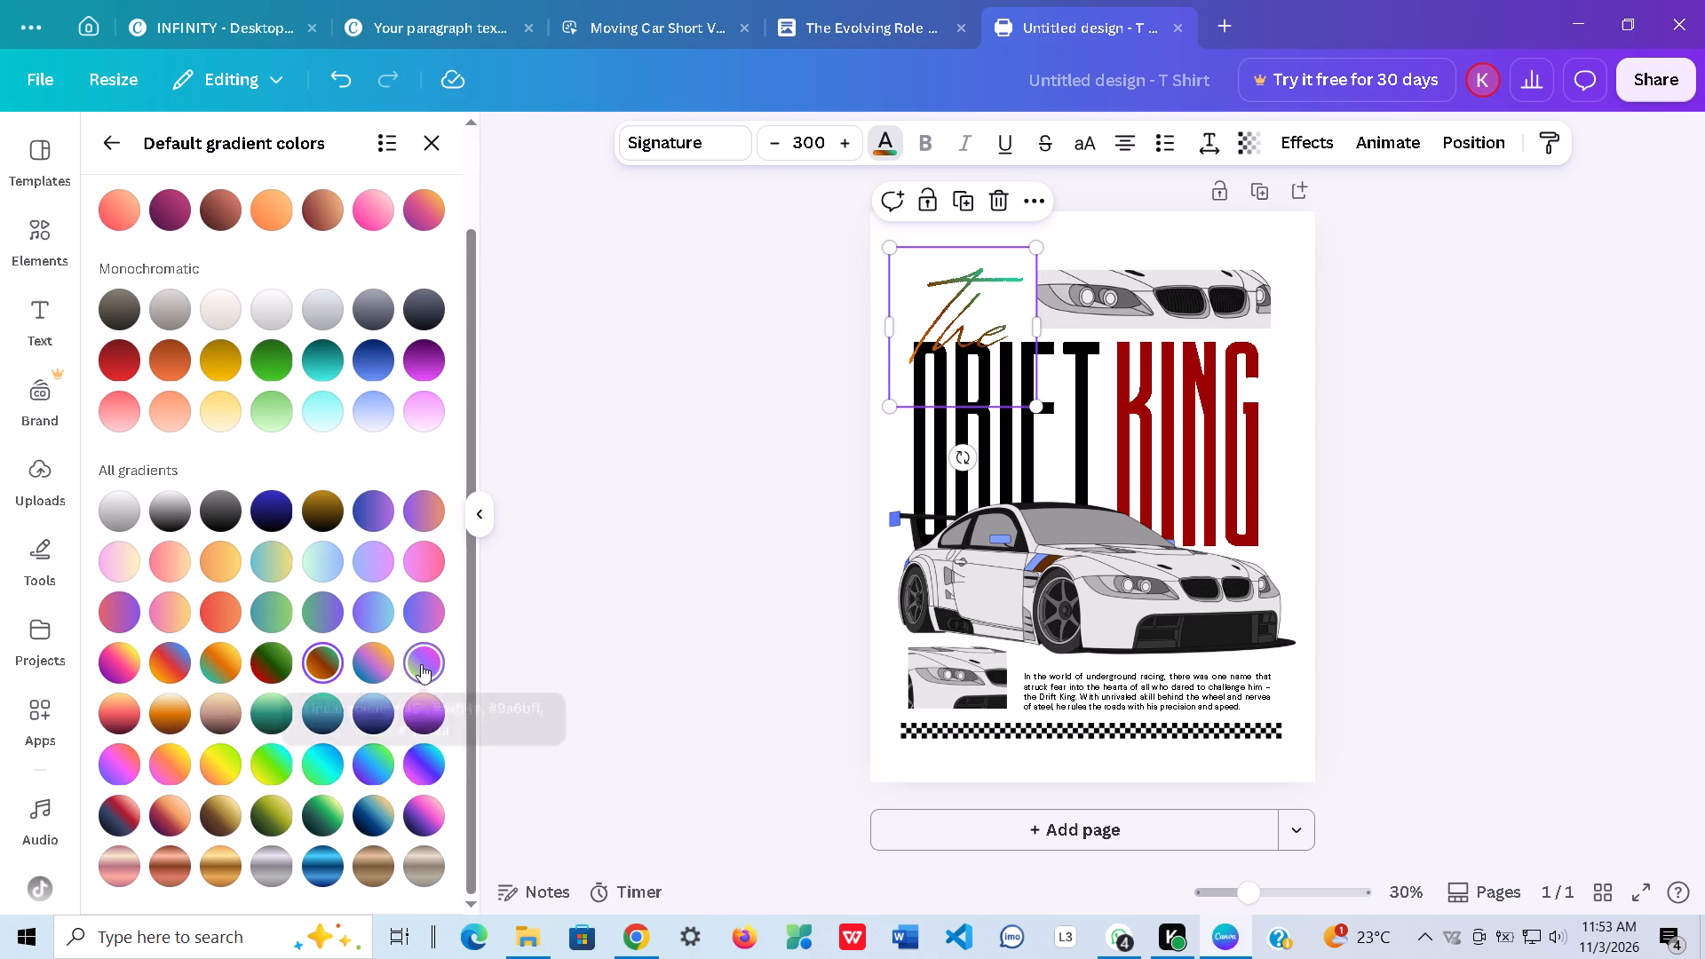
pyautogui.click(432, 601)
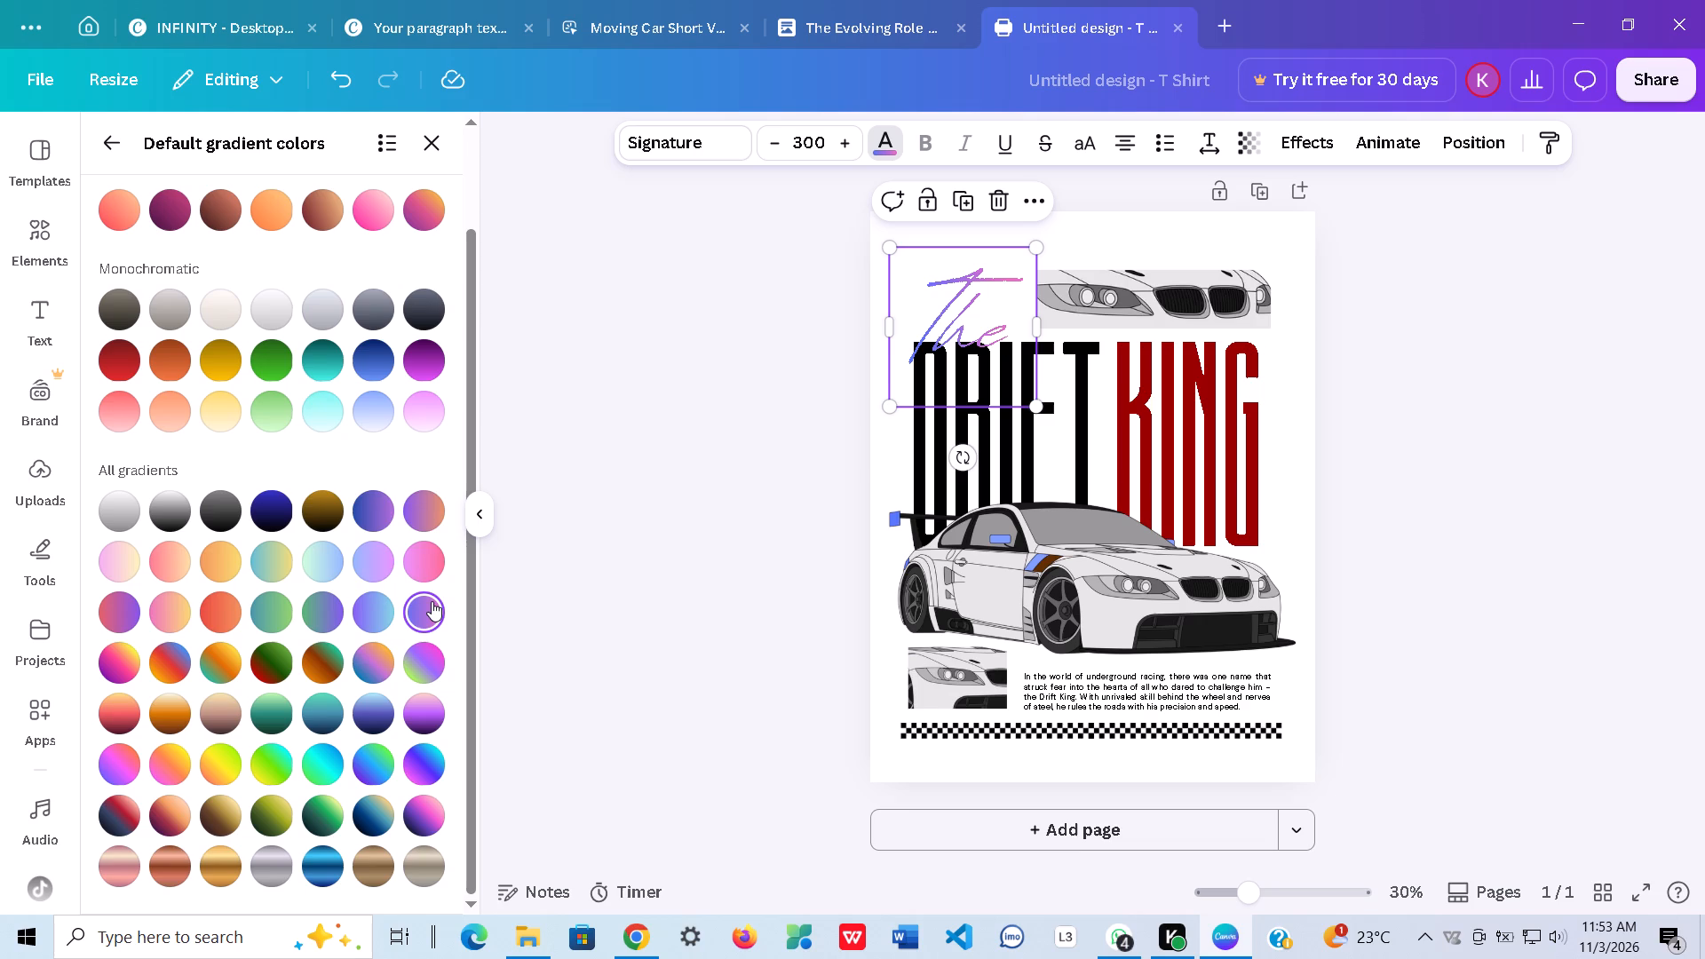
pyautogui.scroll(-2, 432, 601)
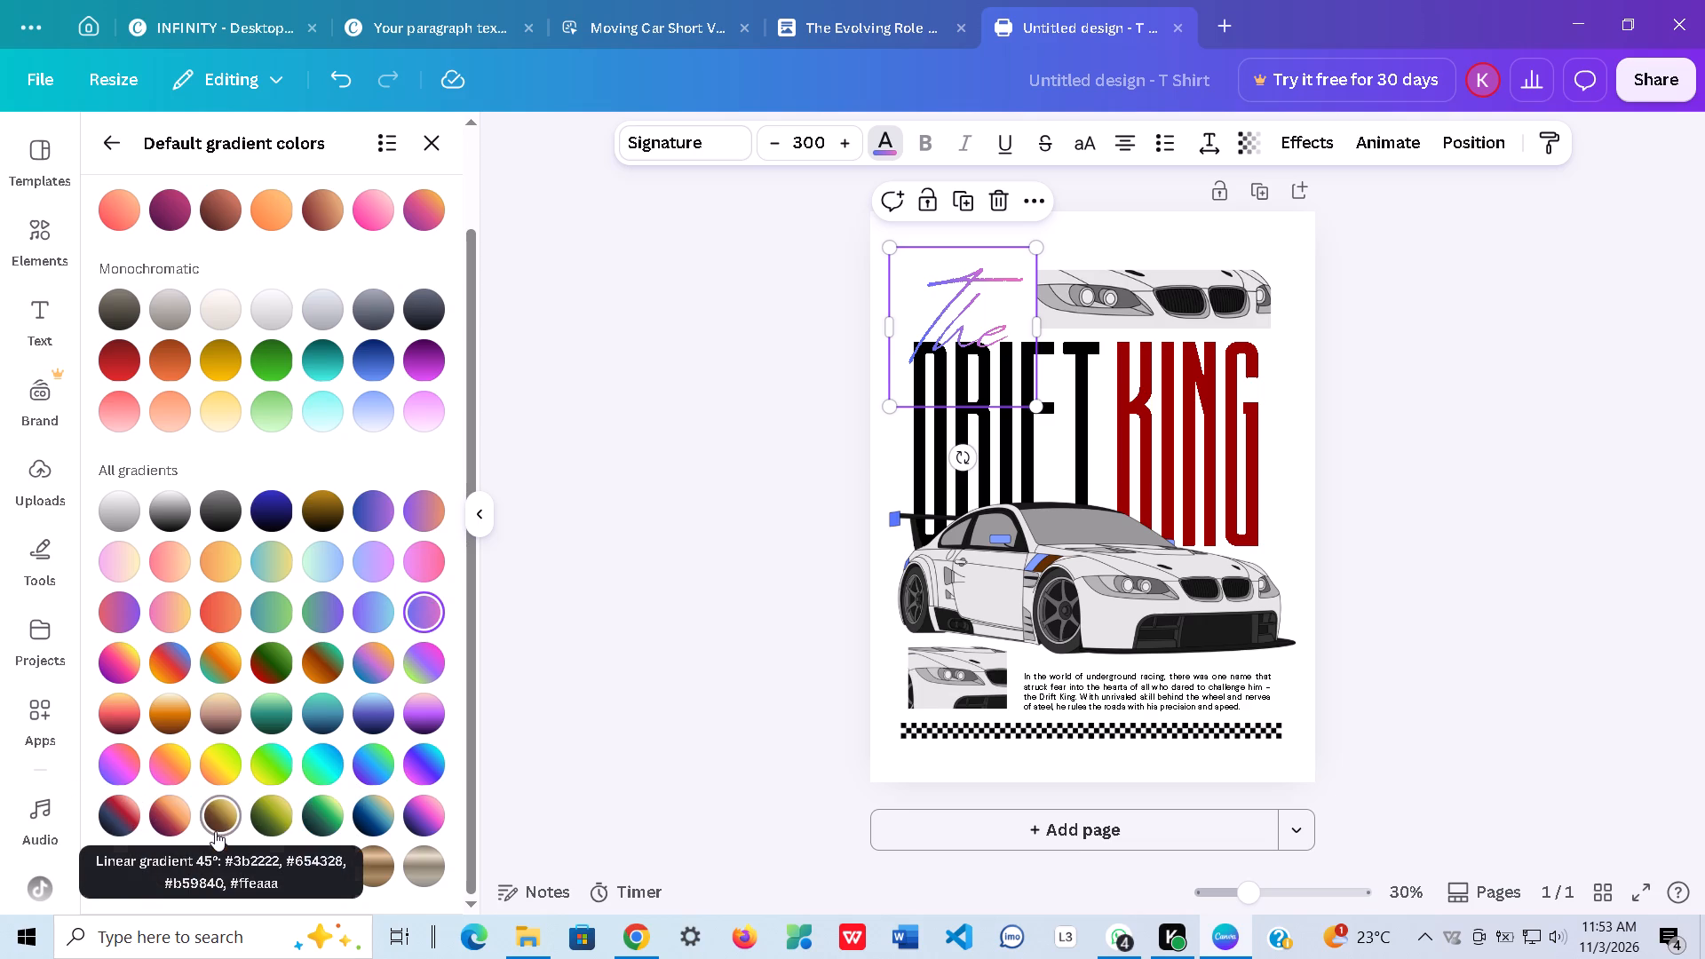
pyautogui.click(219, 809)
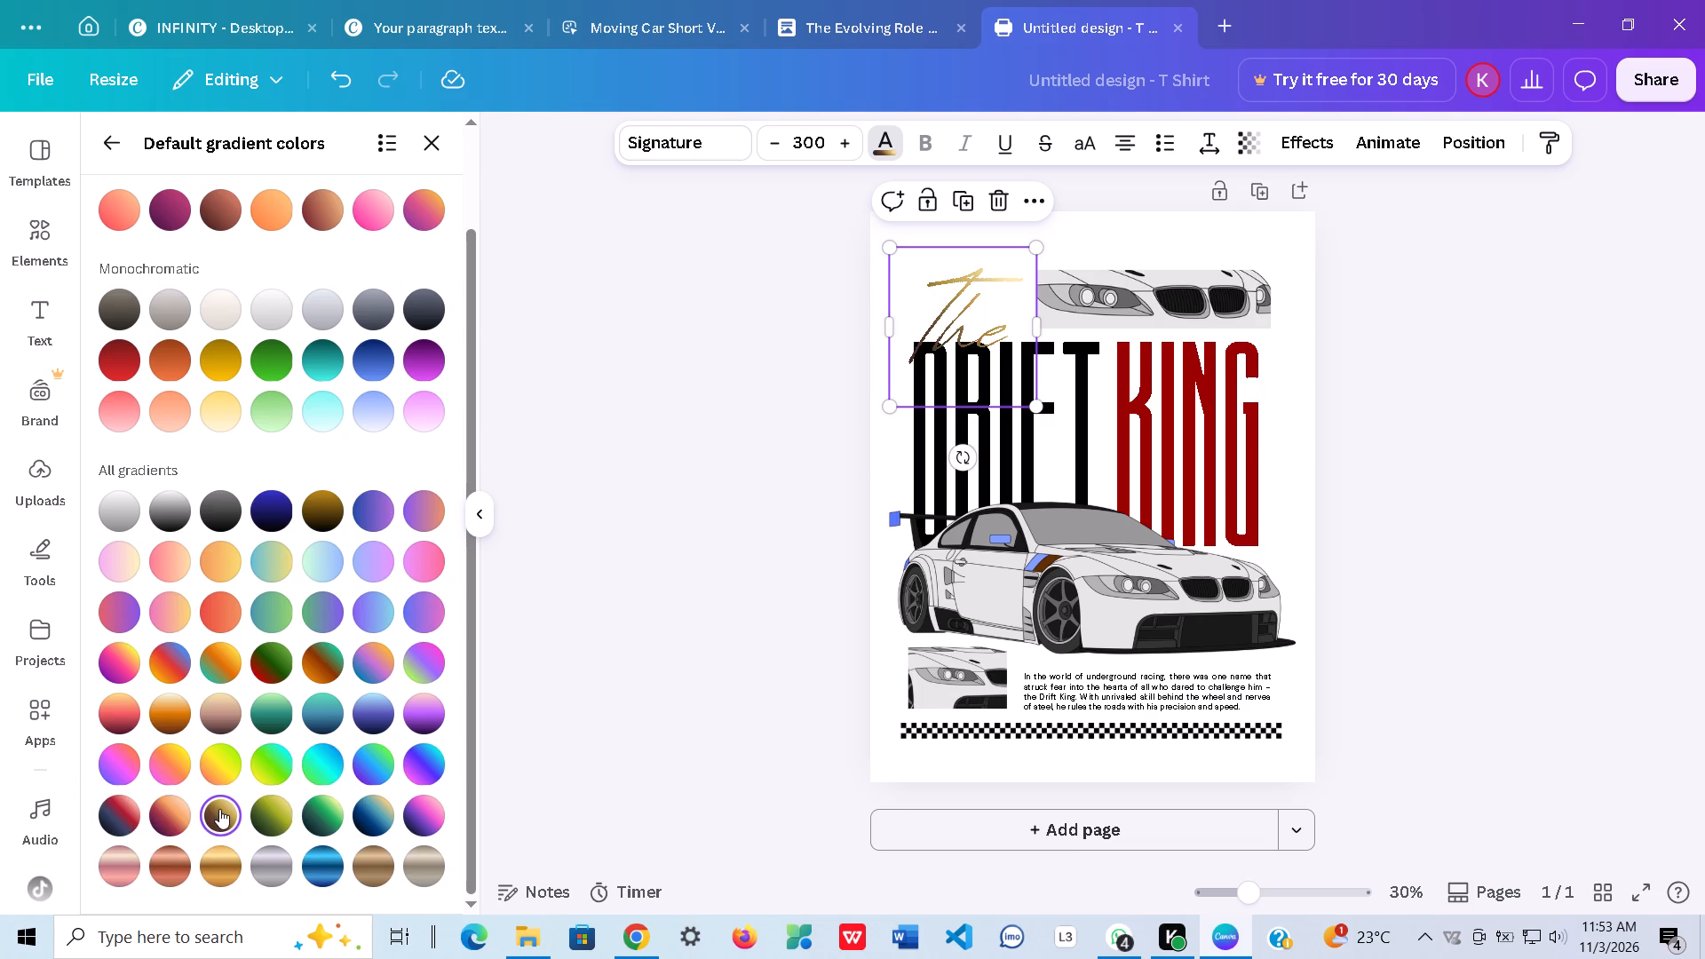
pyautogui.click(207, 775)
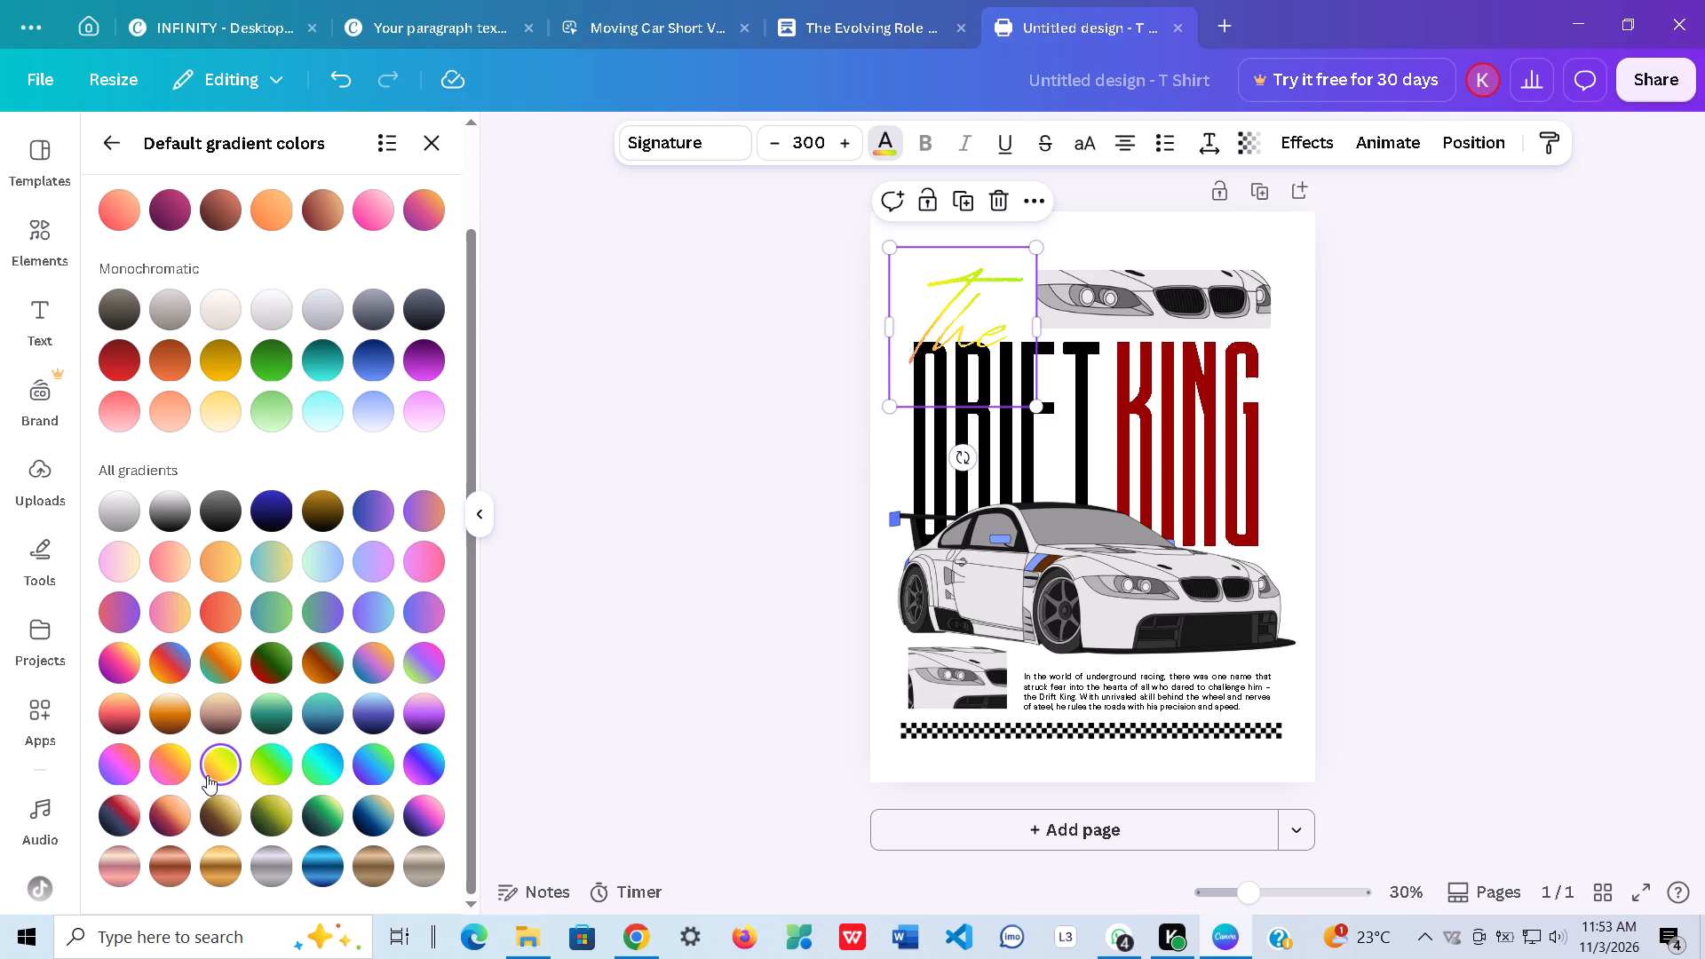
pyautogui.click(262, 761)
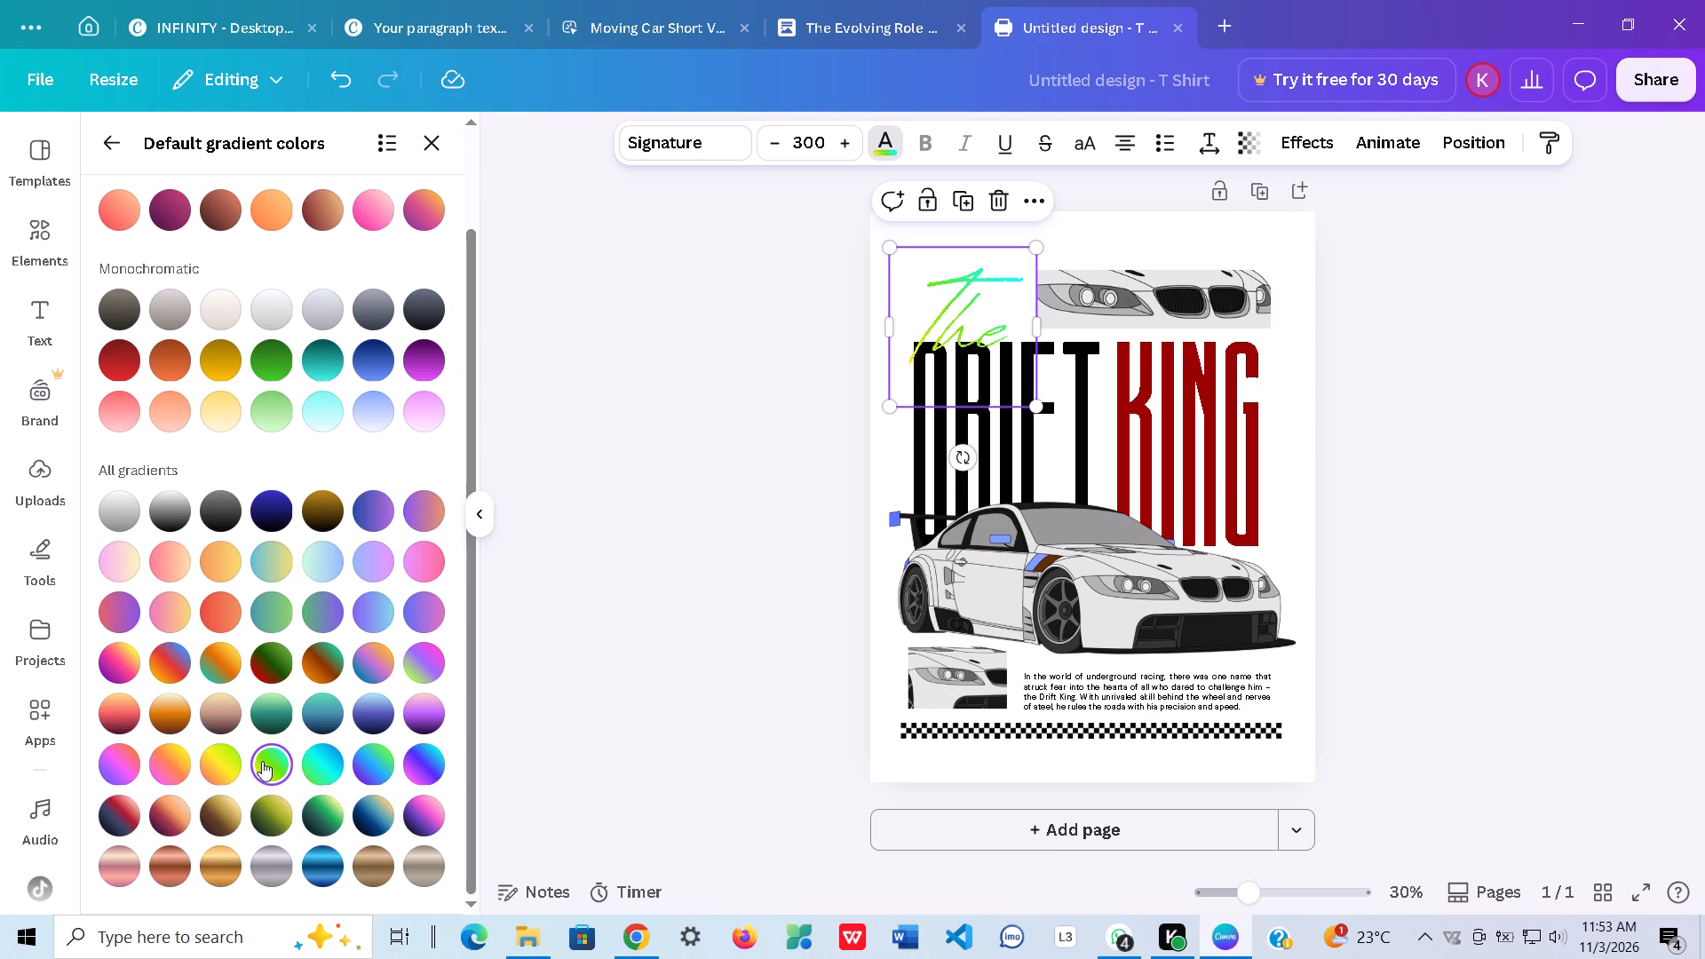
pyautogui.click(306, 763)
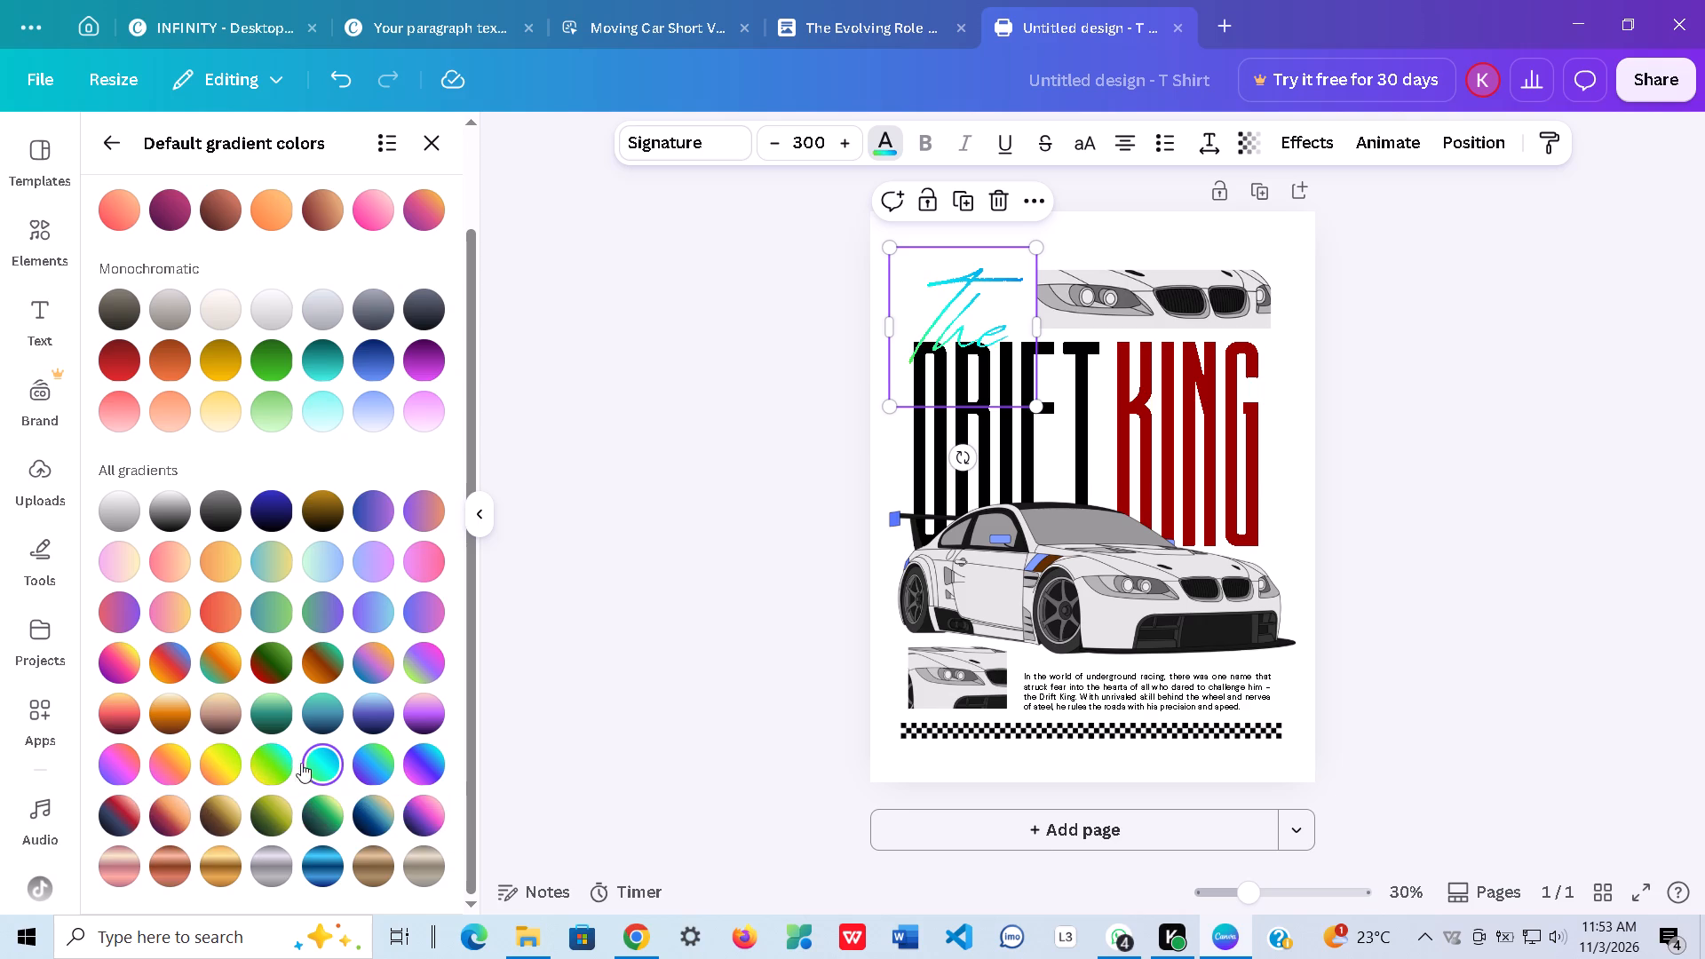
pyautogui.click(274, 760)
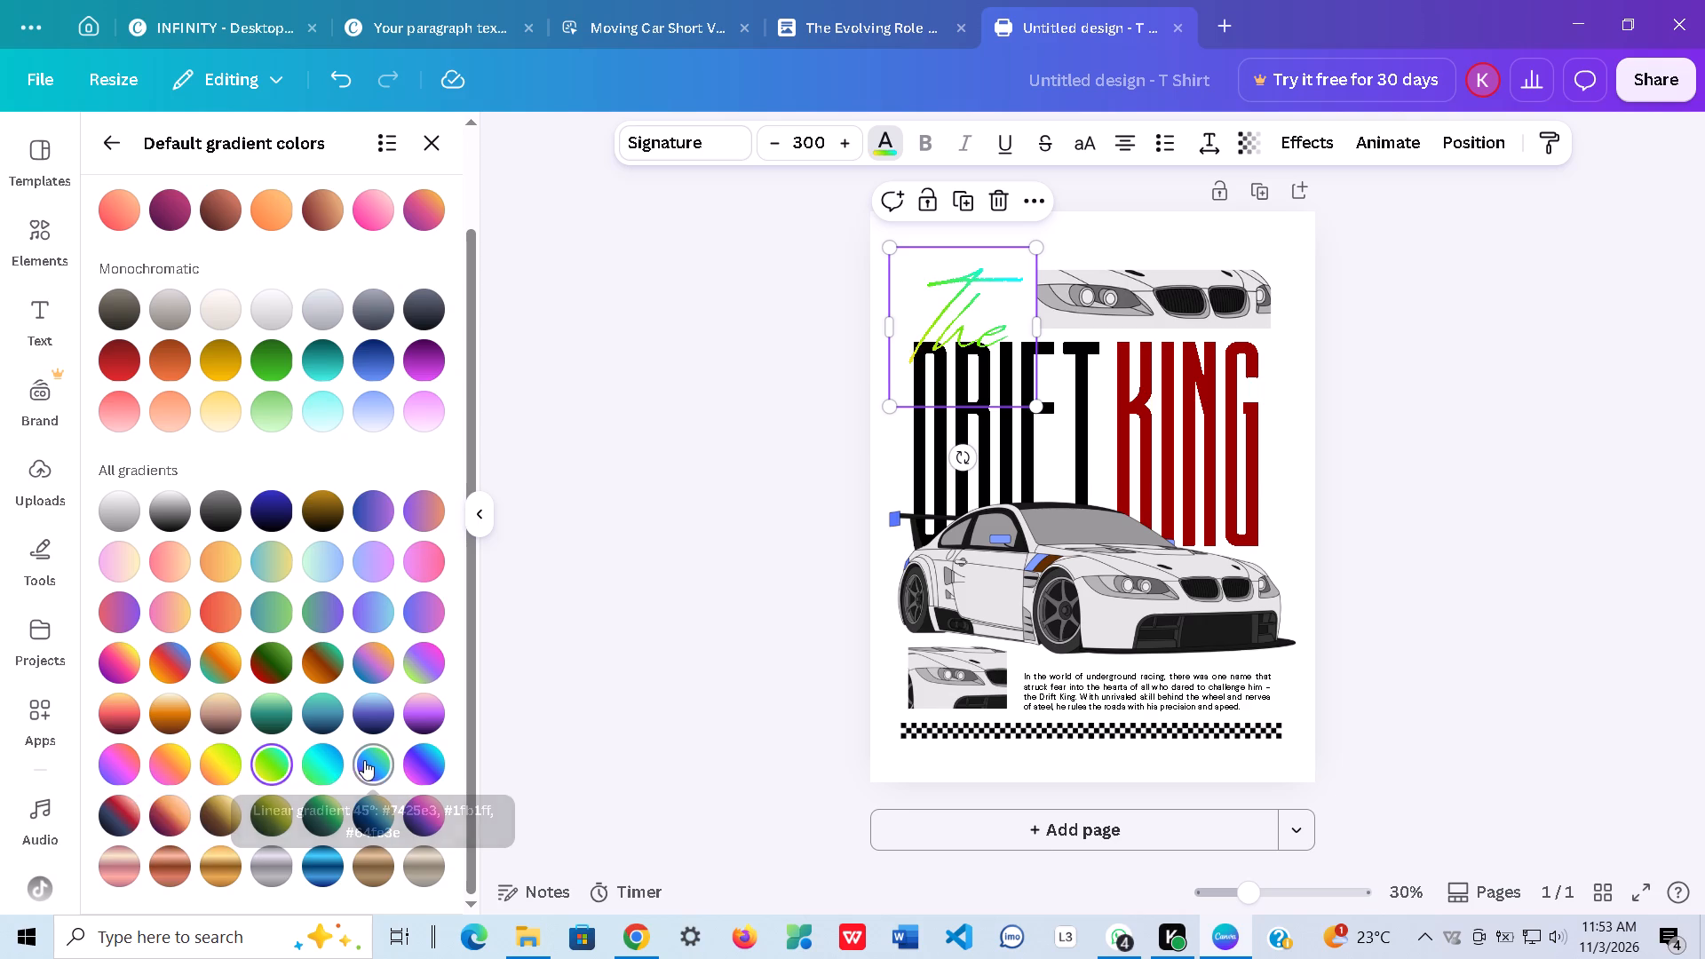
pyautogui.click(418, 763)
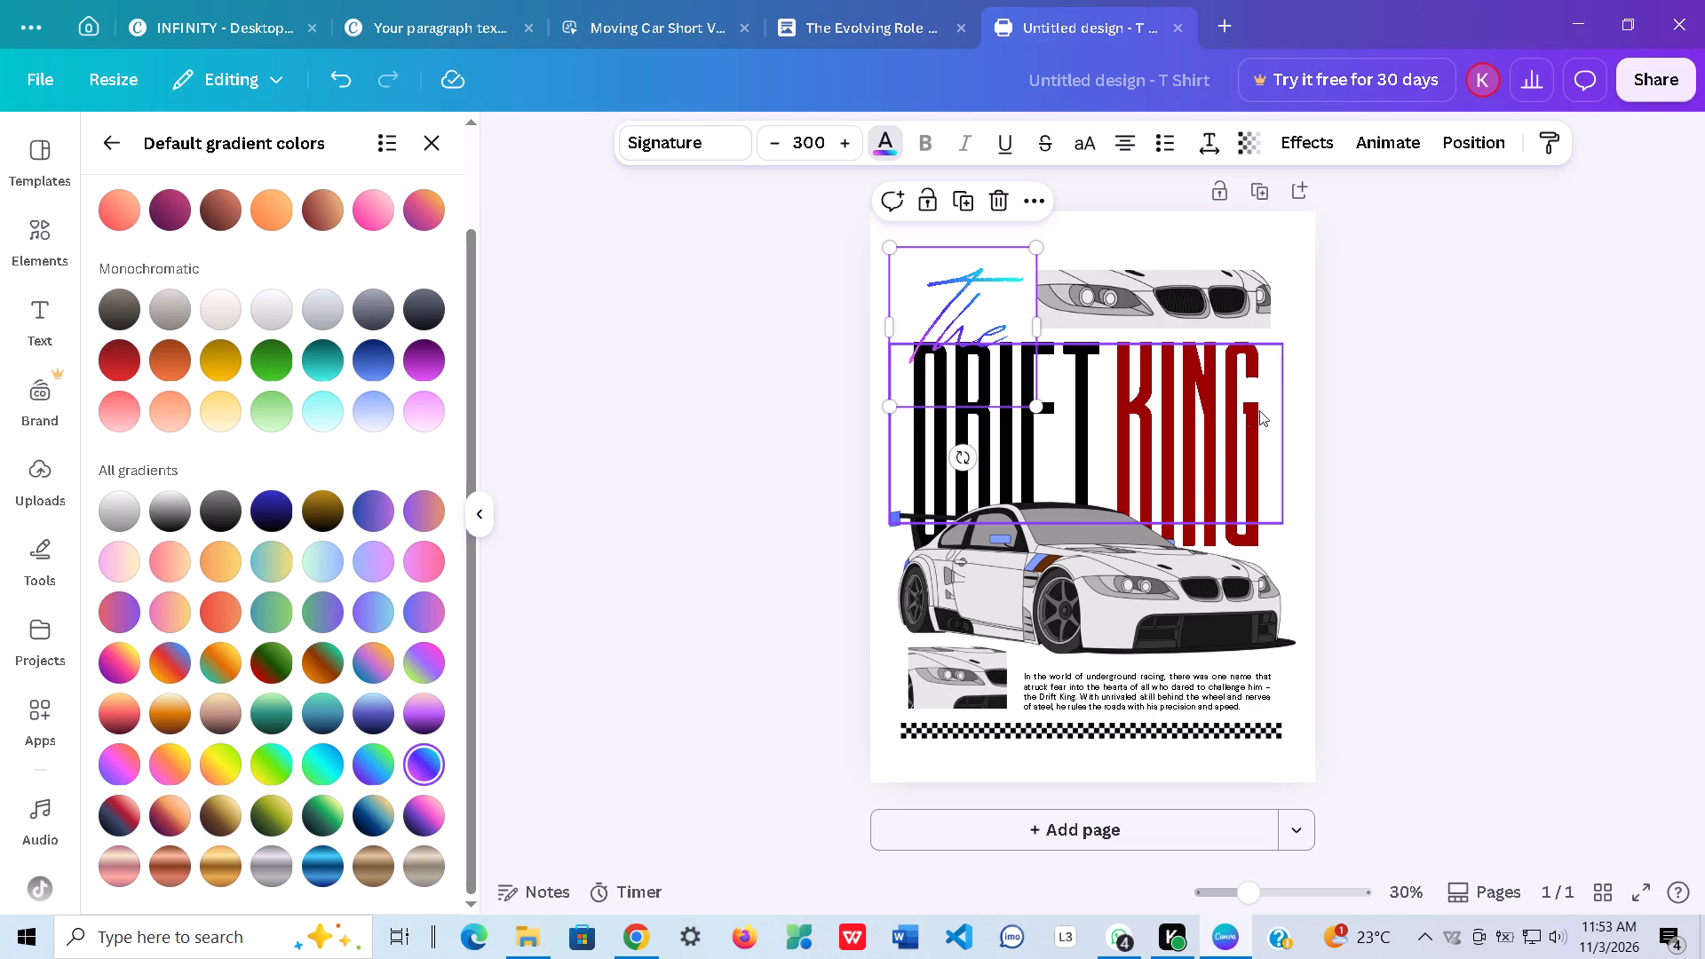
# Apply the pink, blue-violet and cyan gradient used on "The" to the whole "DRIFT KING" headline.
pyautogui.click(1237, 367)
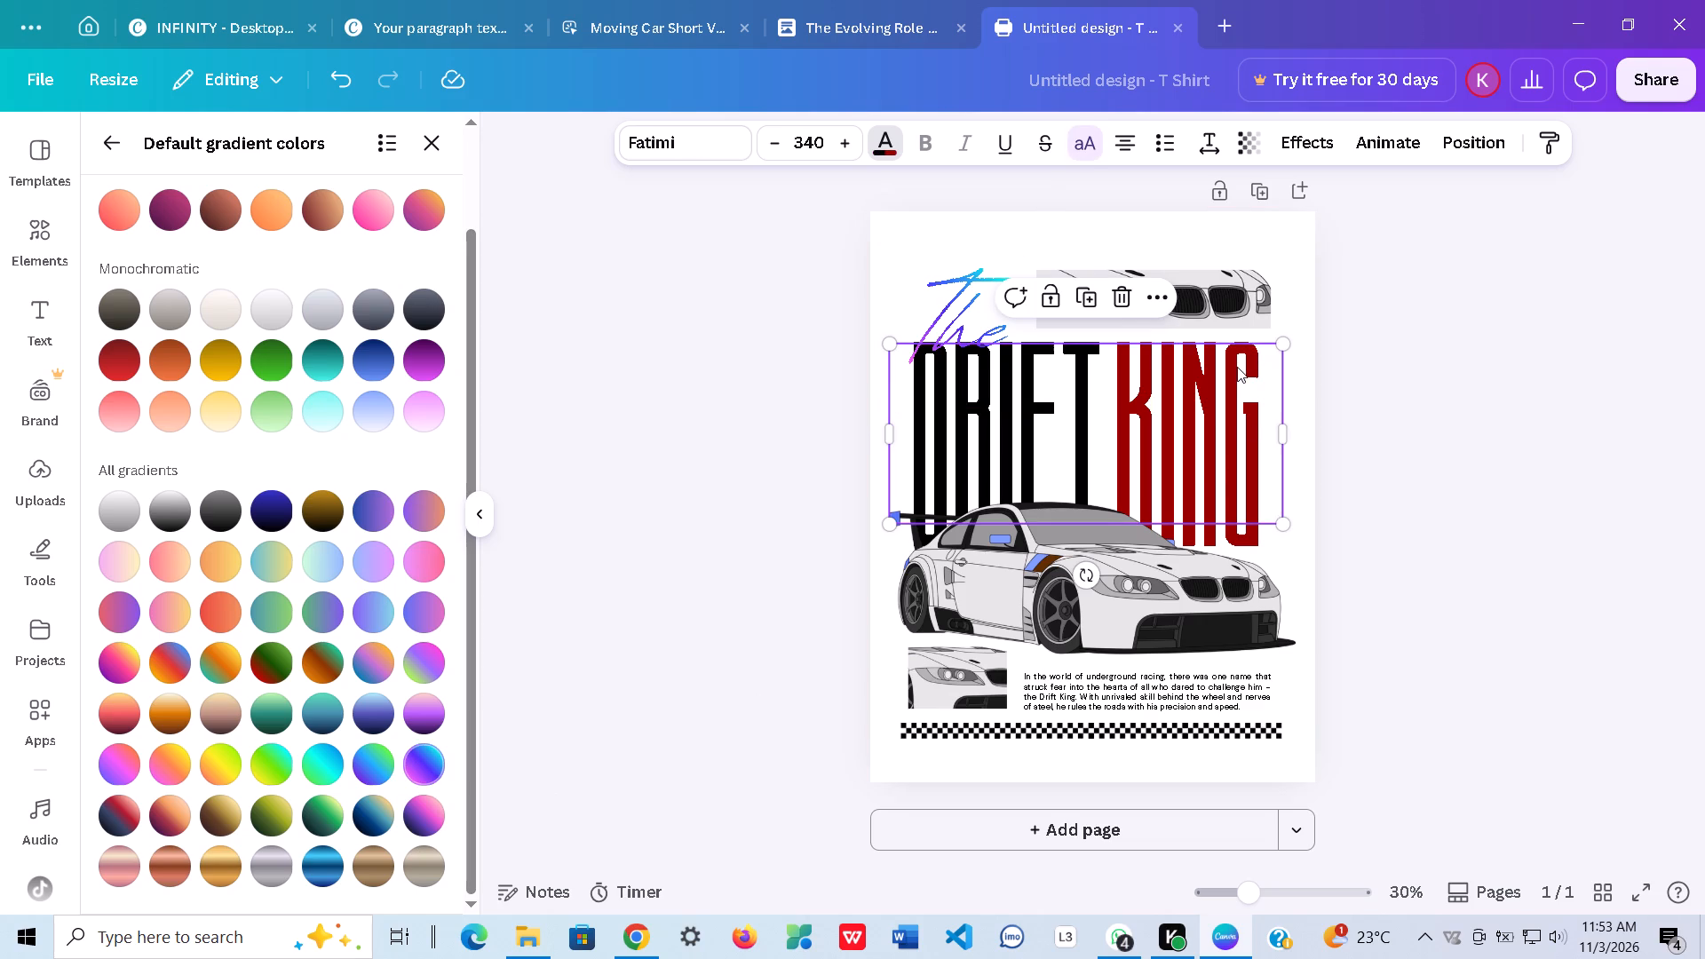
pyautogui.click(881, 131)
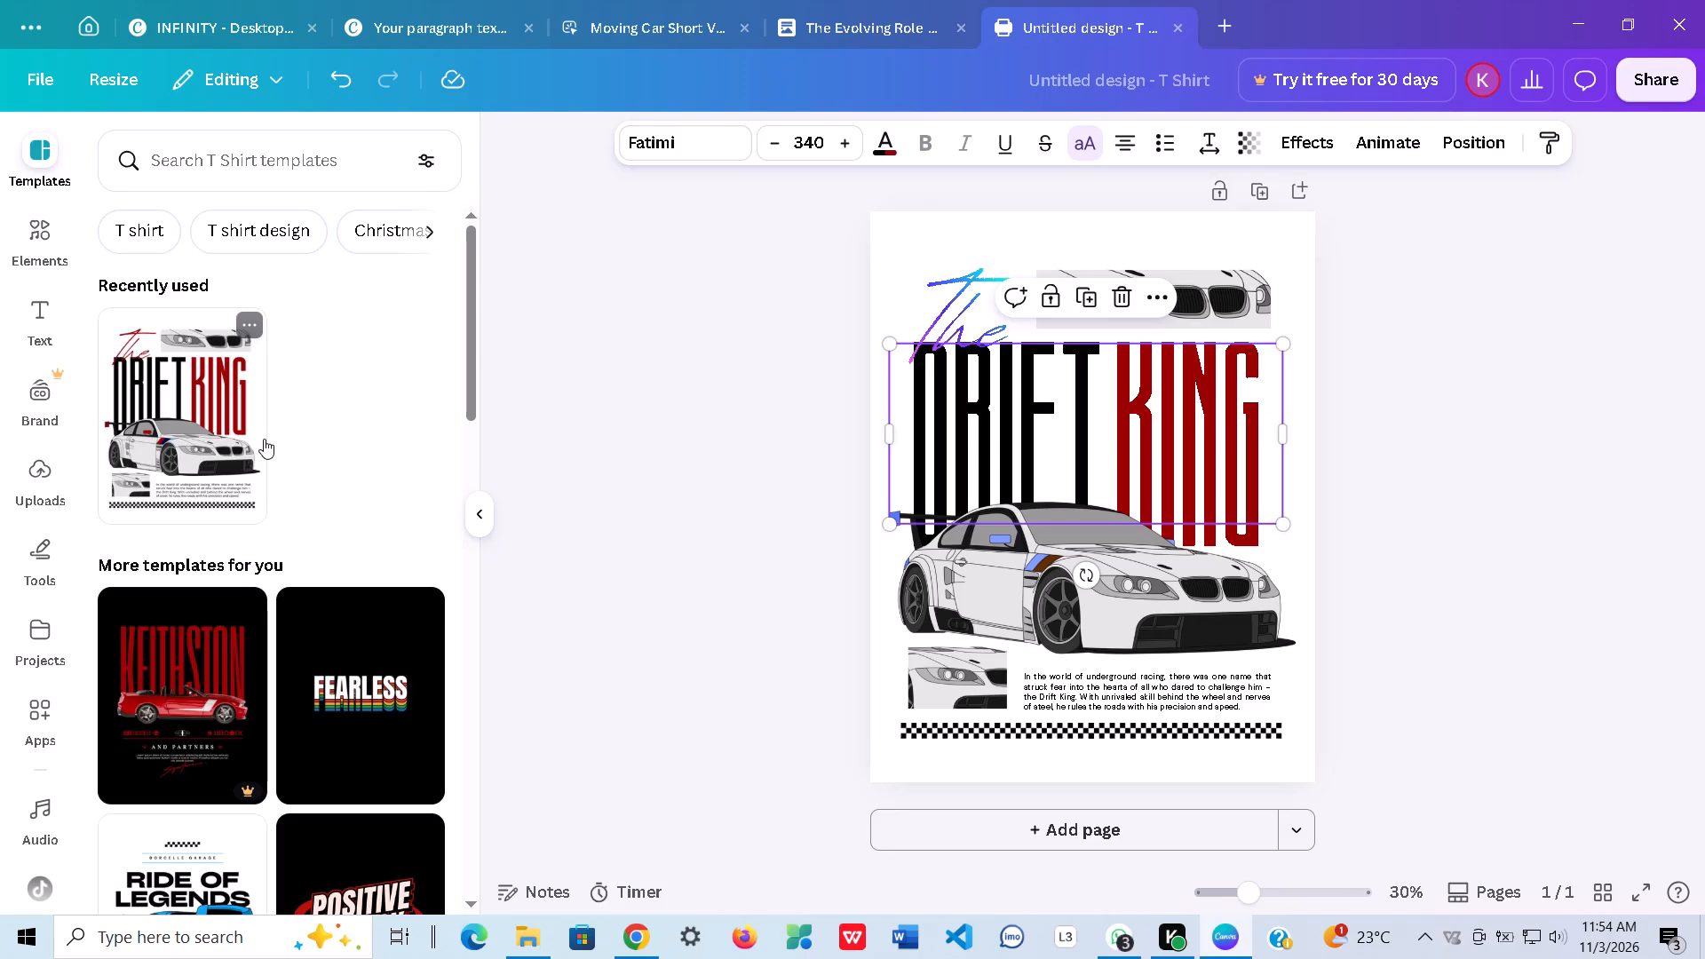
pyautogui.click(898, 156)
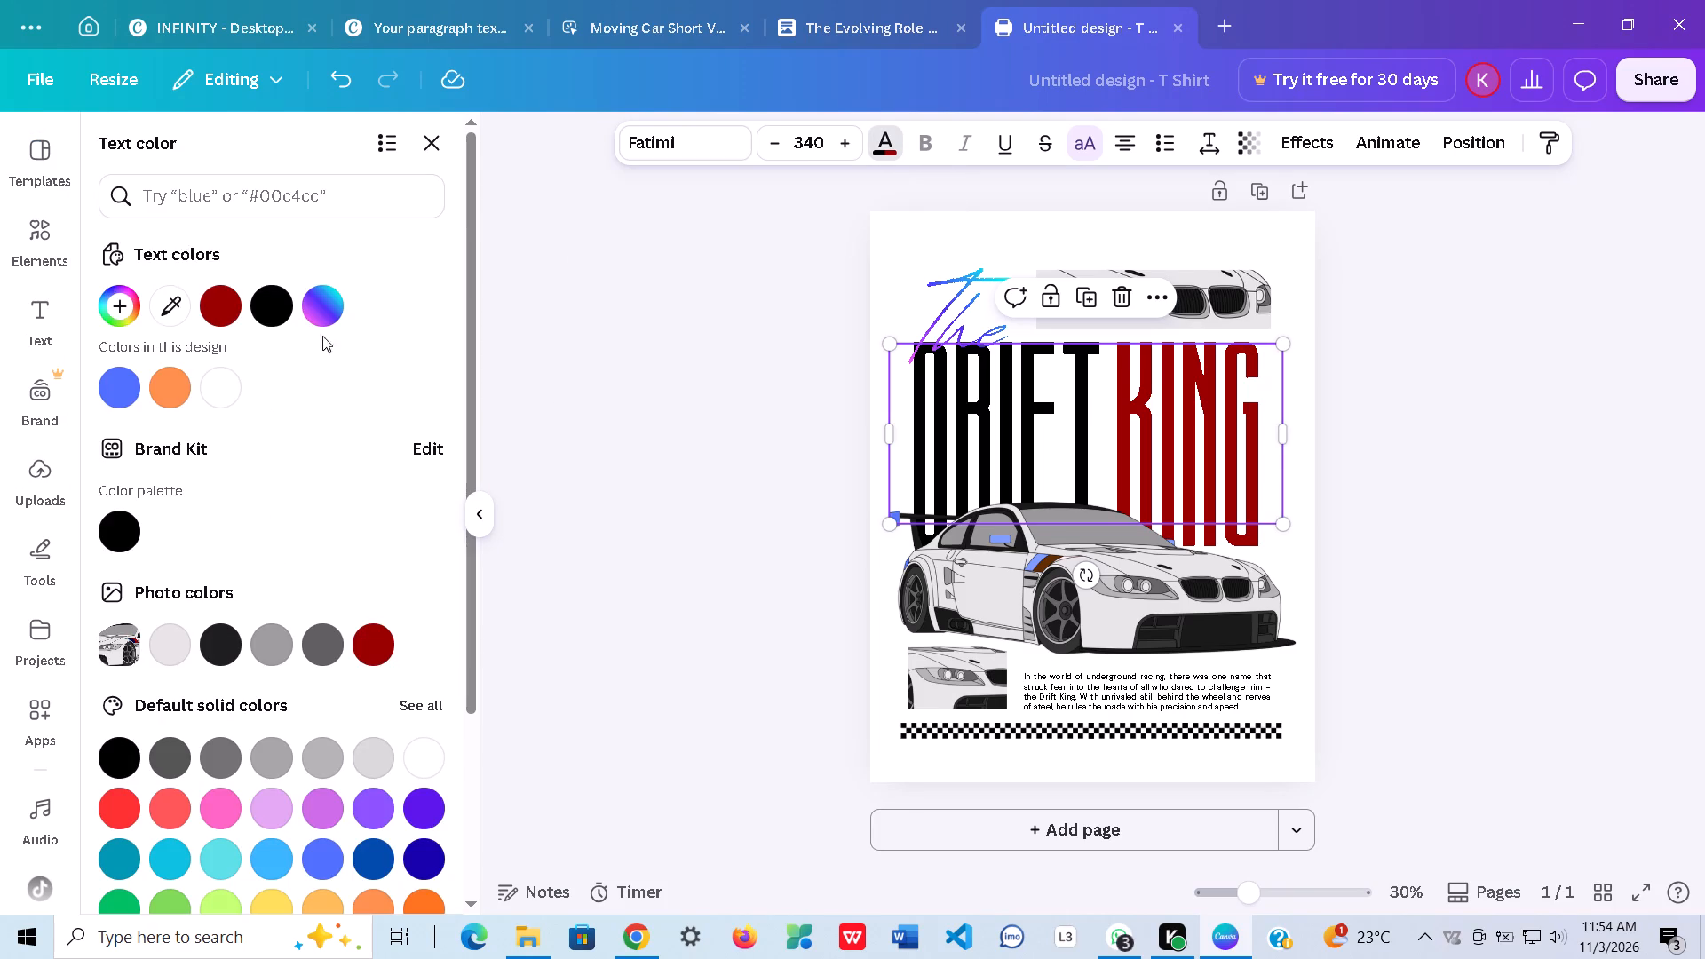
pyautogui.click(338, 302)
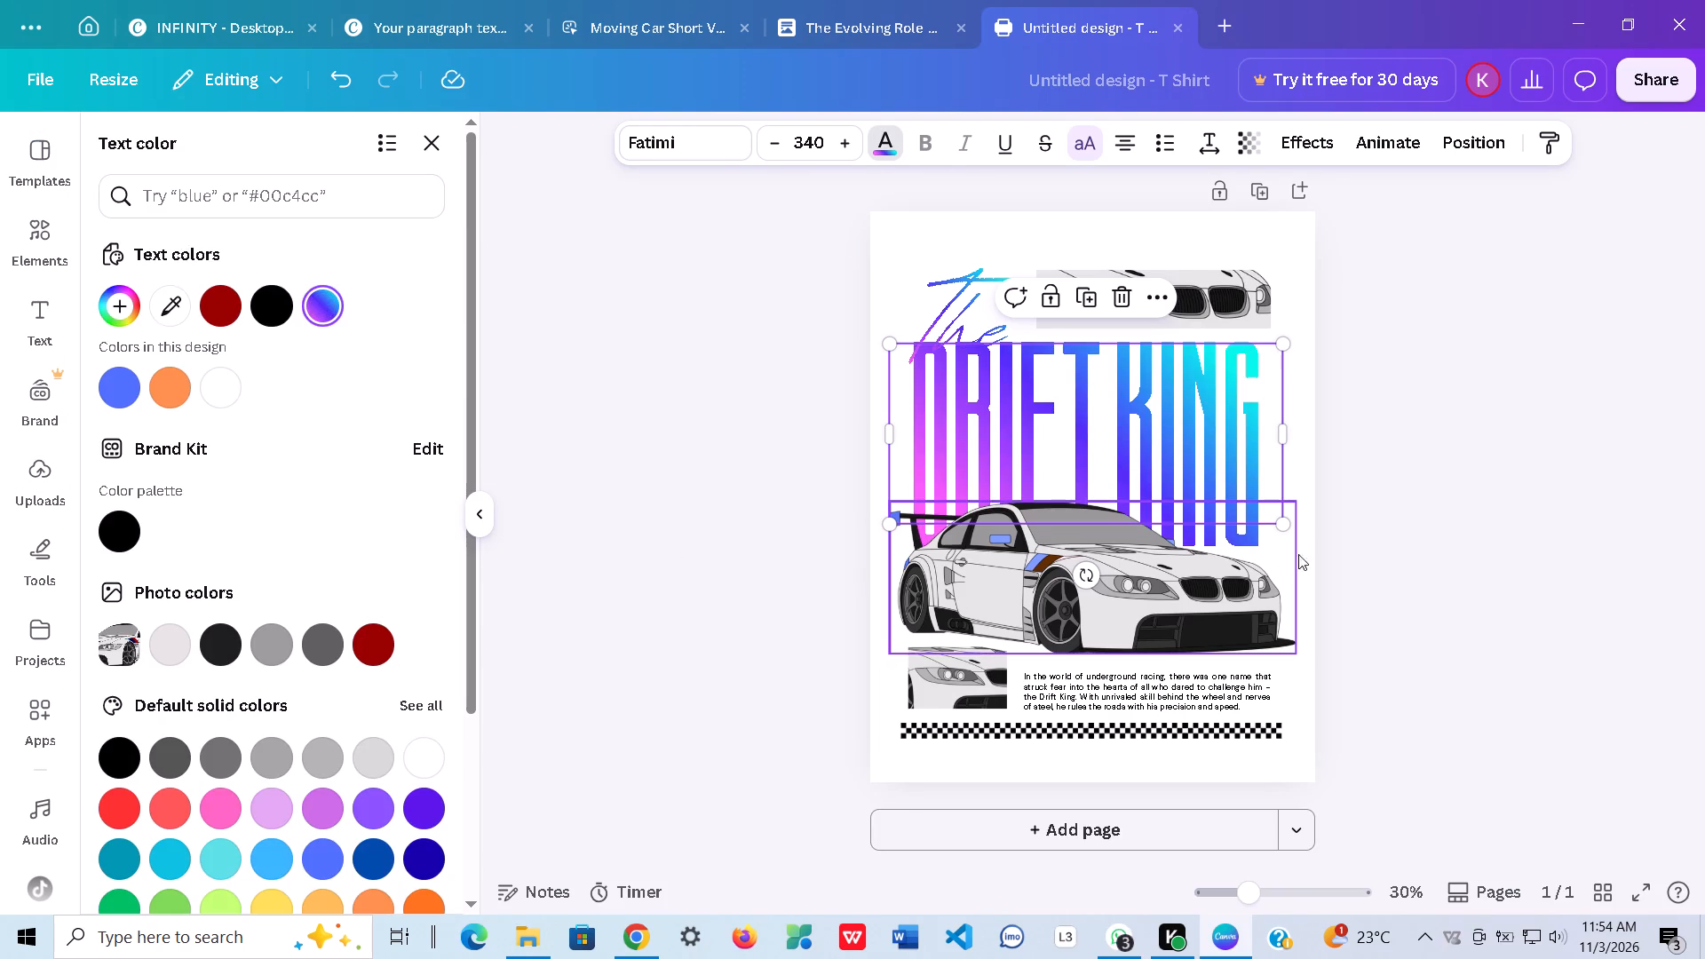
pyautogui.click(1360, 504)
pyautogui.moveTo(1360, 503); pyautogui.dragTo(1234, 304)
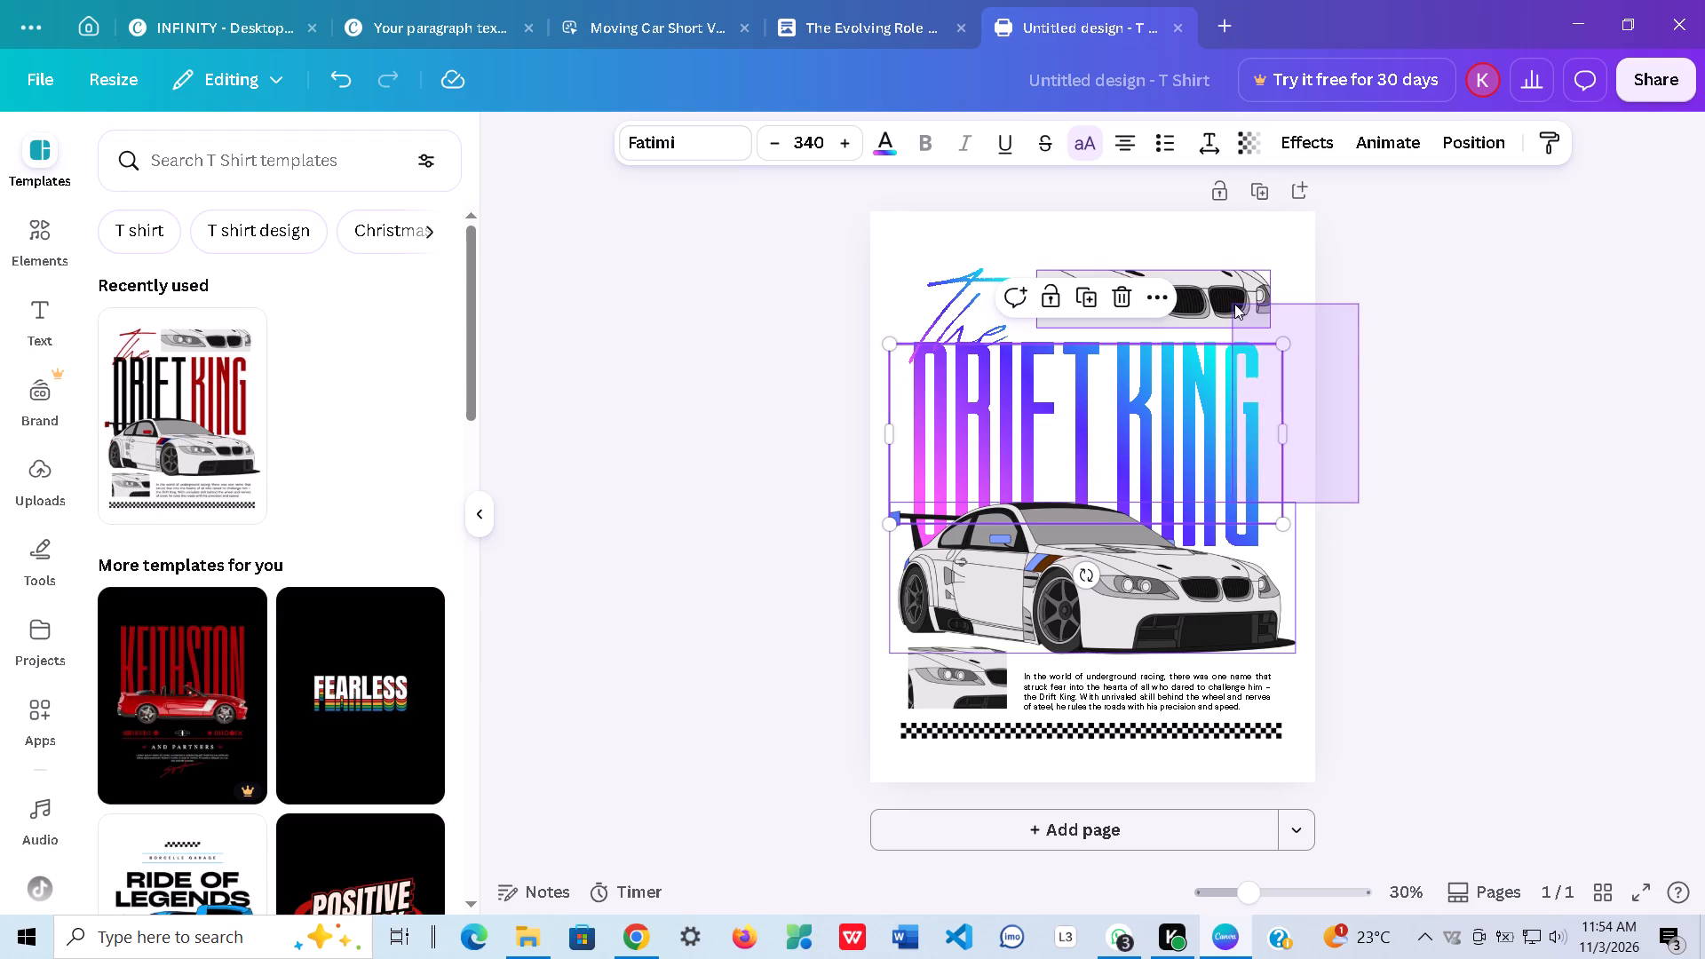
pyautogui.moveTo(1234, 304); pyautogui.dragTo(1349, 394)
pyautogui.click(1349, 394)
# Recolour the navy accent colour of the wide headlight strip image, trying orange #ff914d, vivid blue #5170ff and black, and settling on purple #cb6ce6.
pyautogui.click(1226, 297)
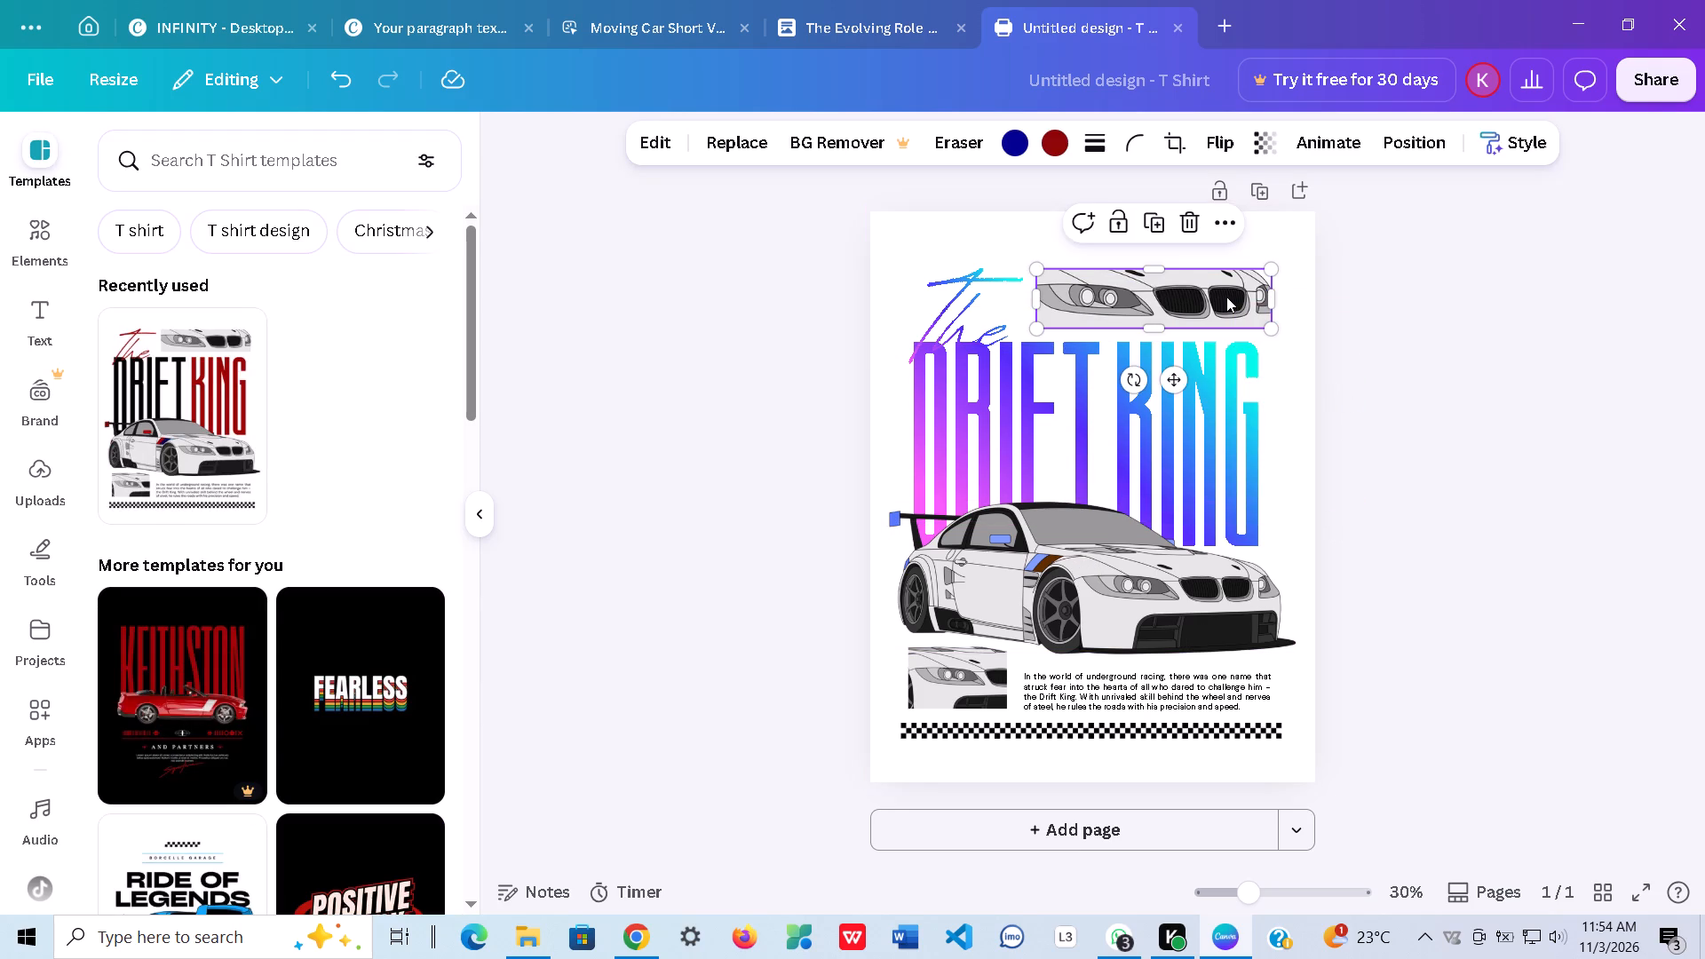
pyautogui.click(1017, 136)
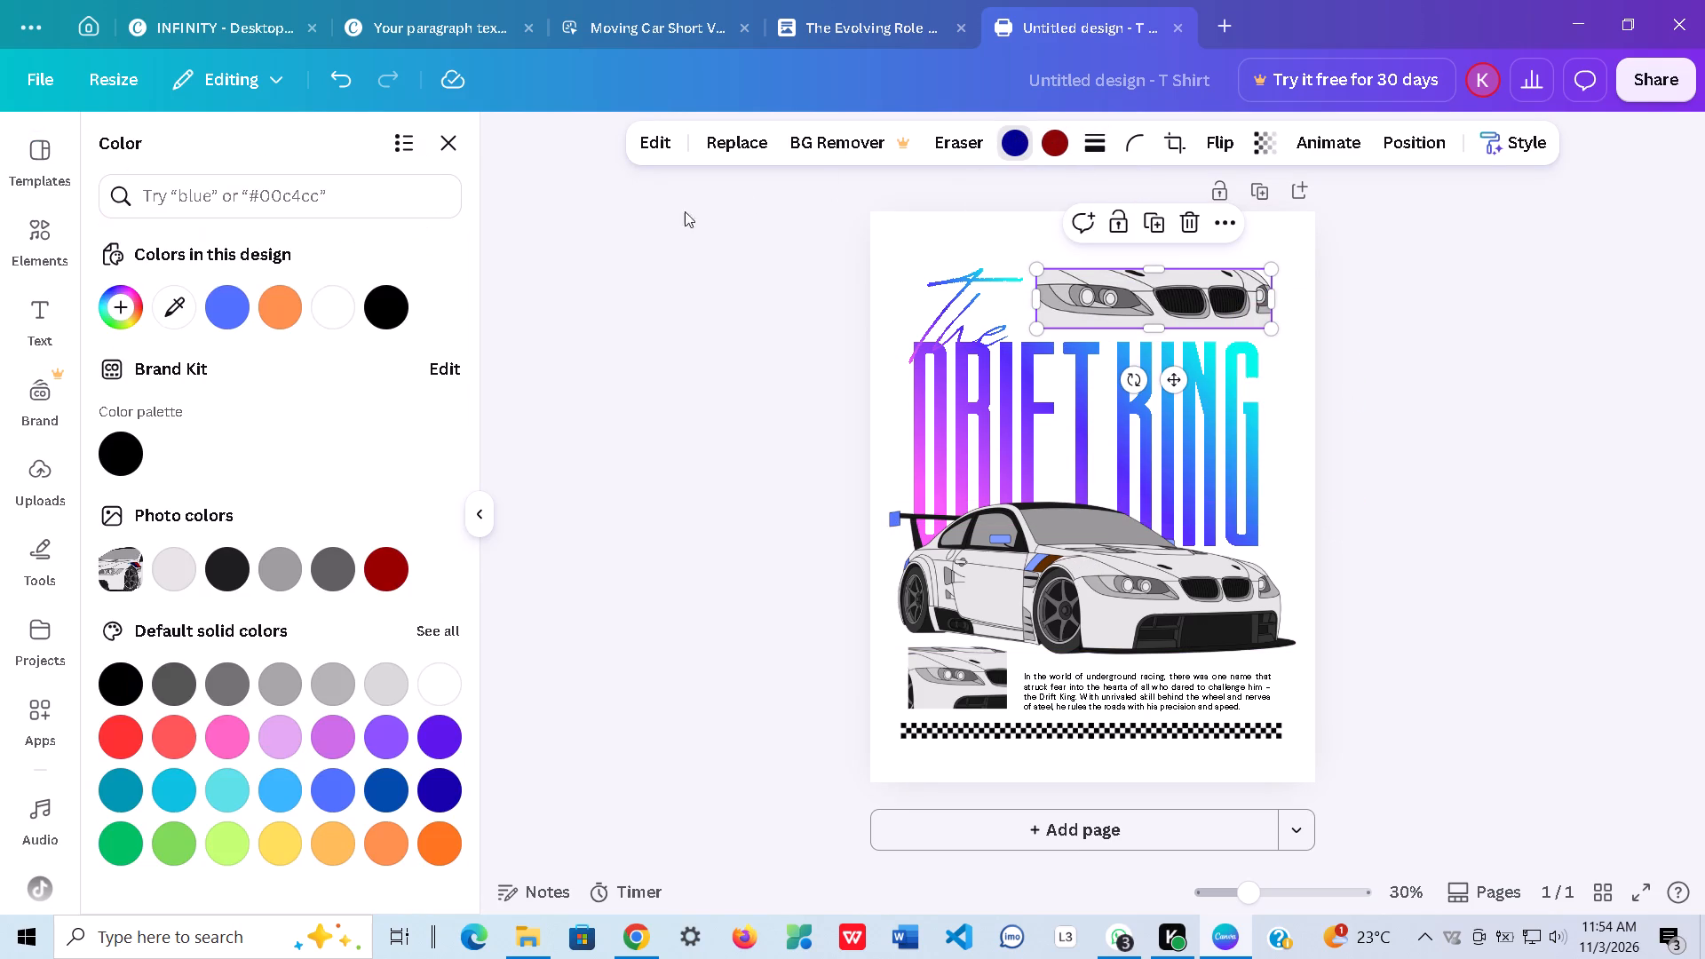
pyautogui.click(292, 313)
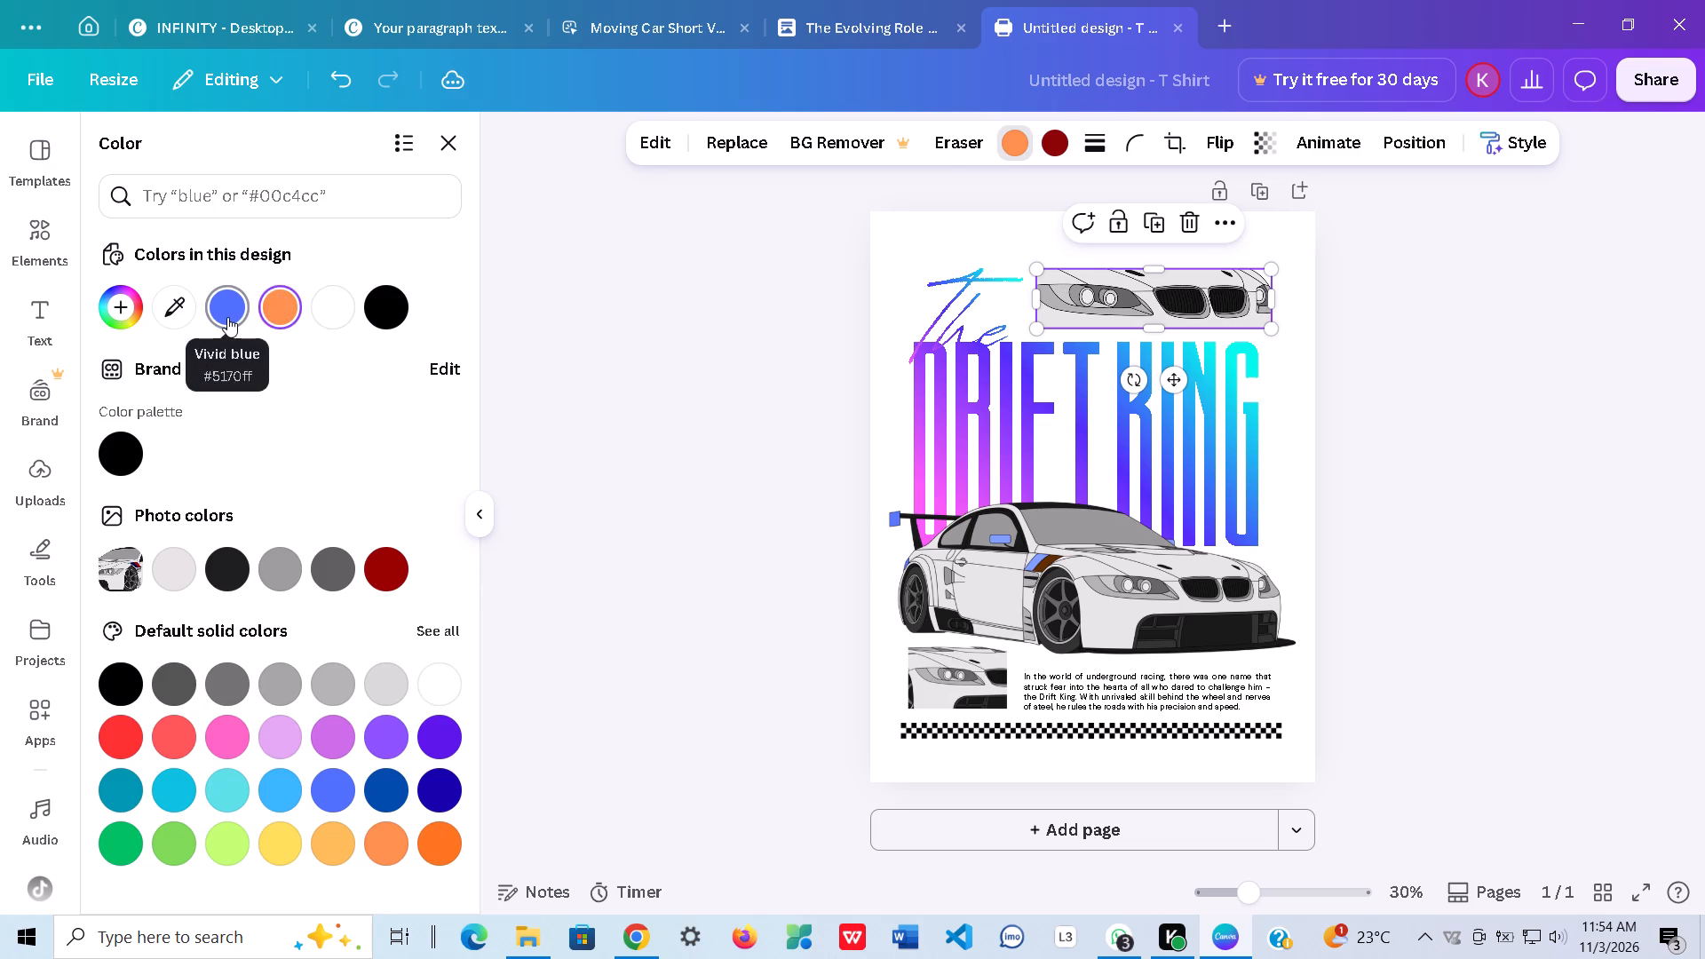
pyautogui.click(227, 317)
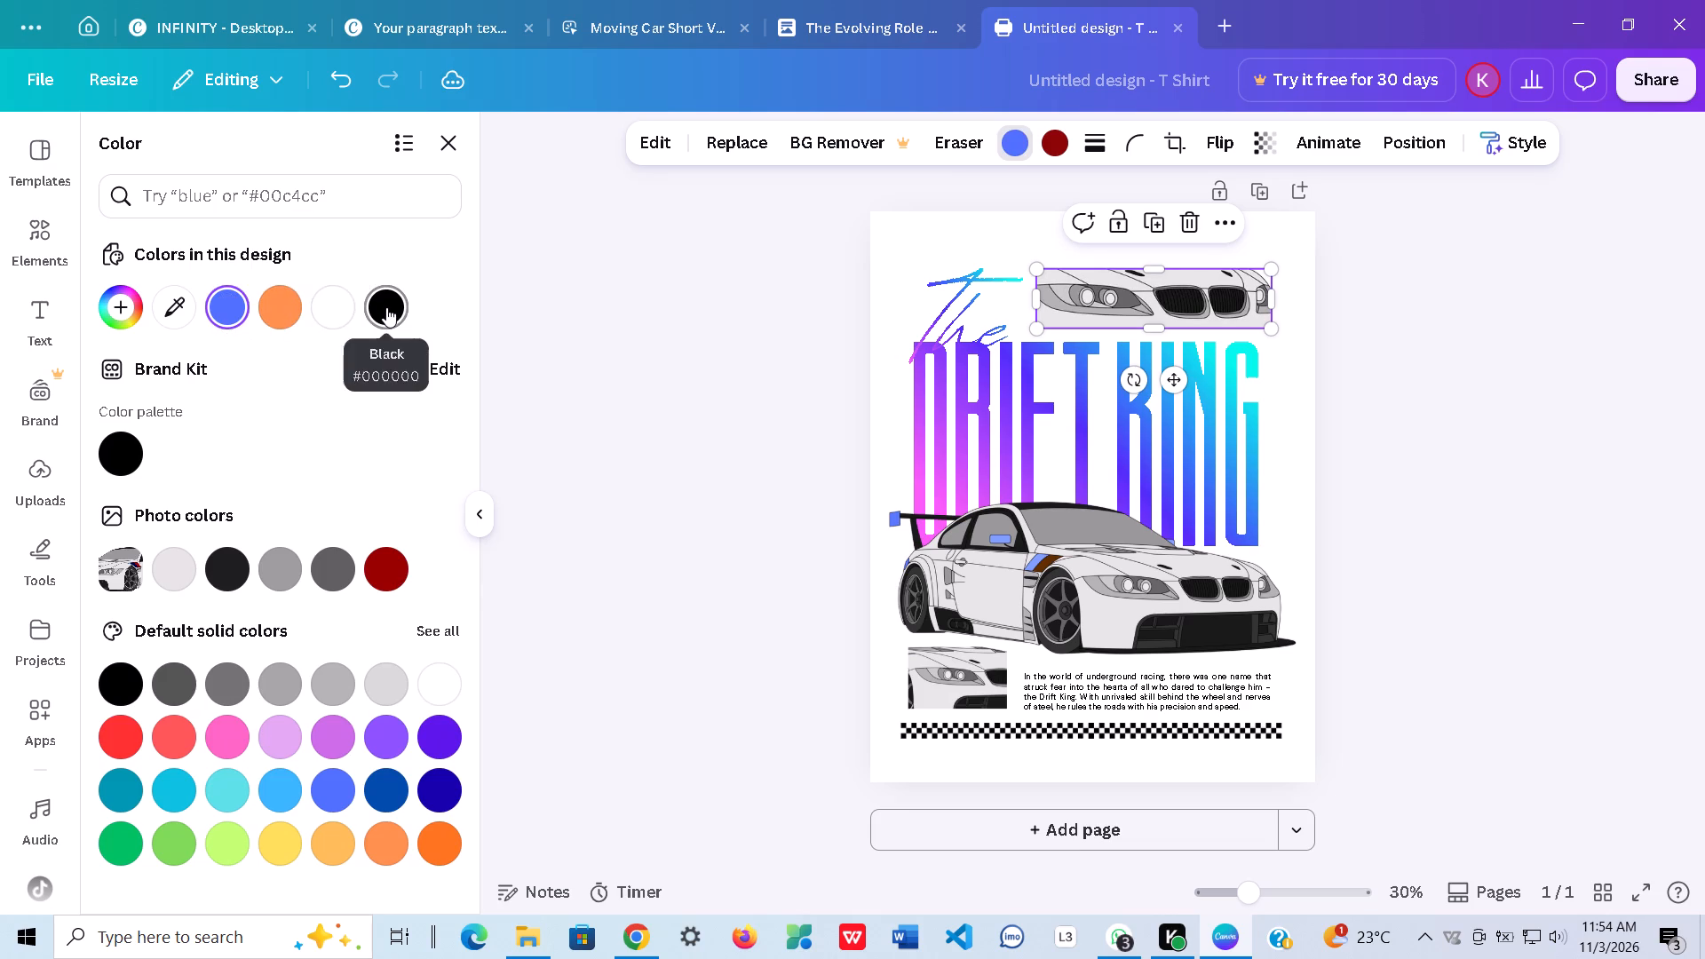
pyautogui.click(386, 307)
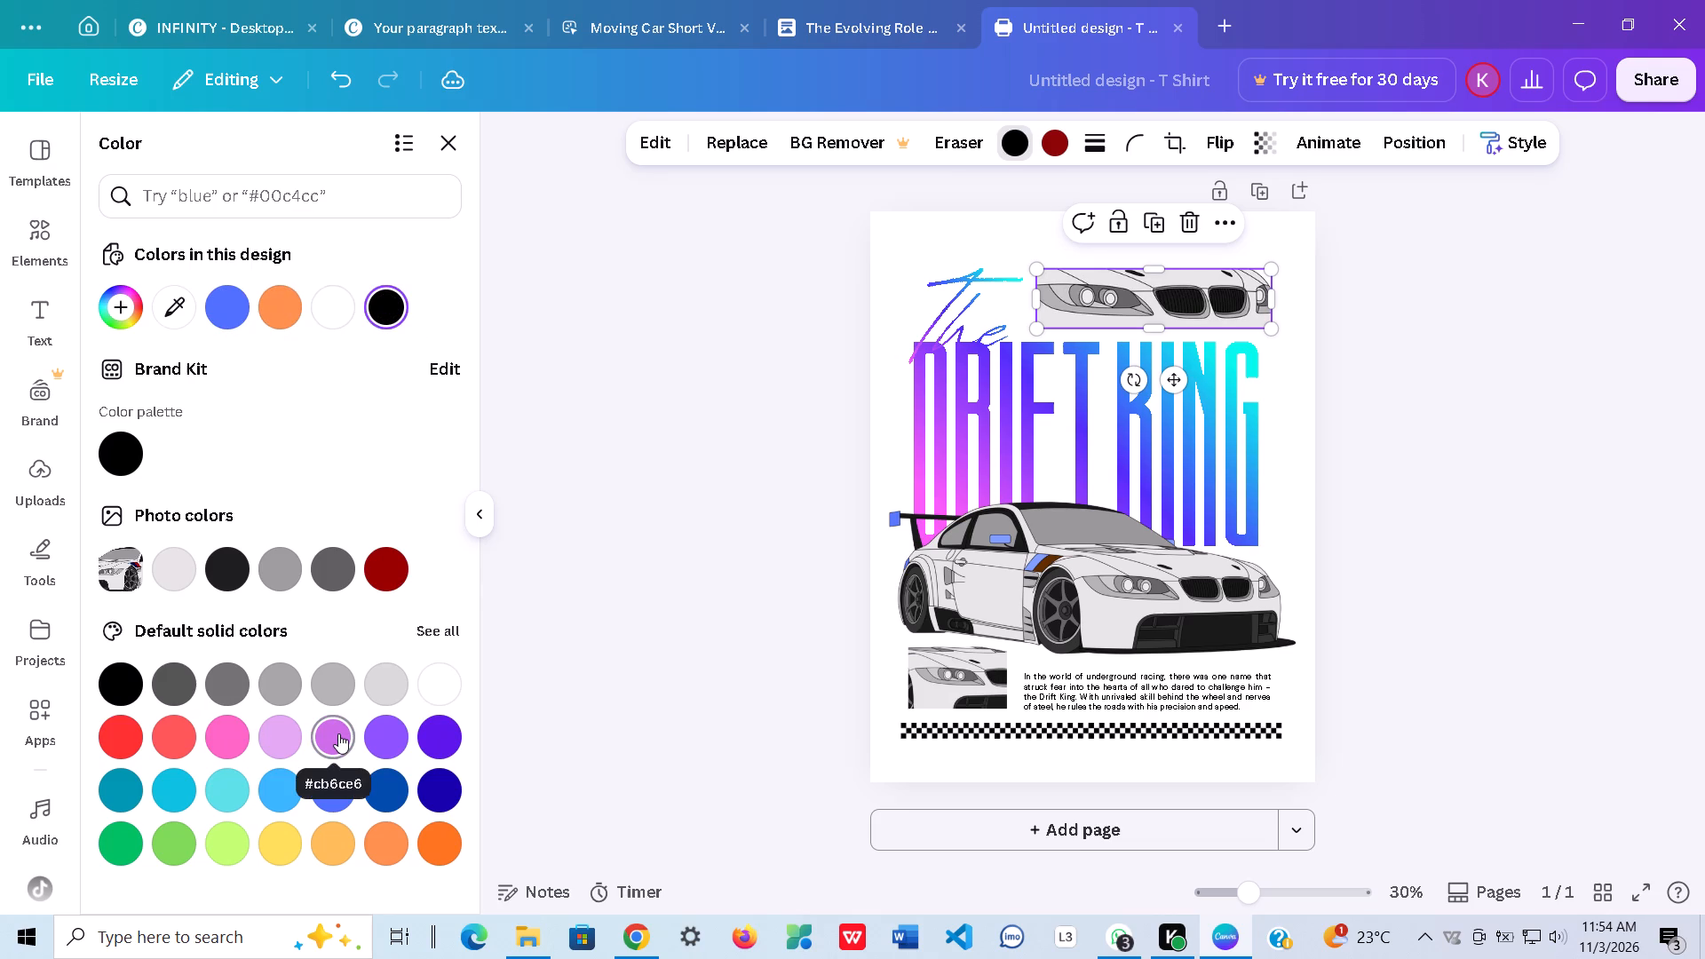
pyautogui.click(338, 733)
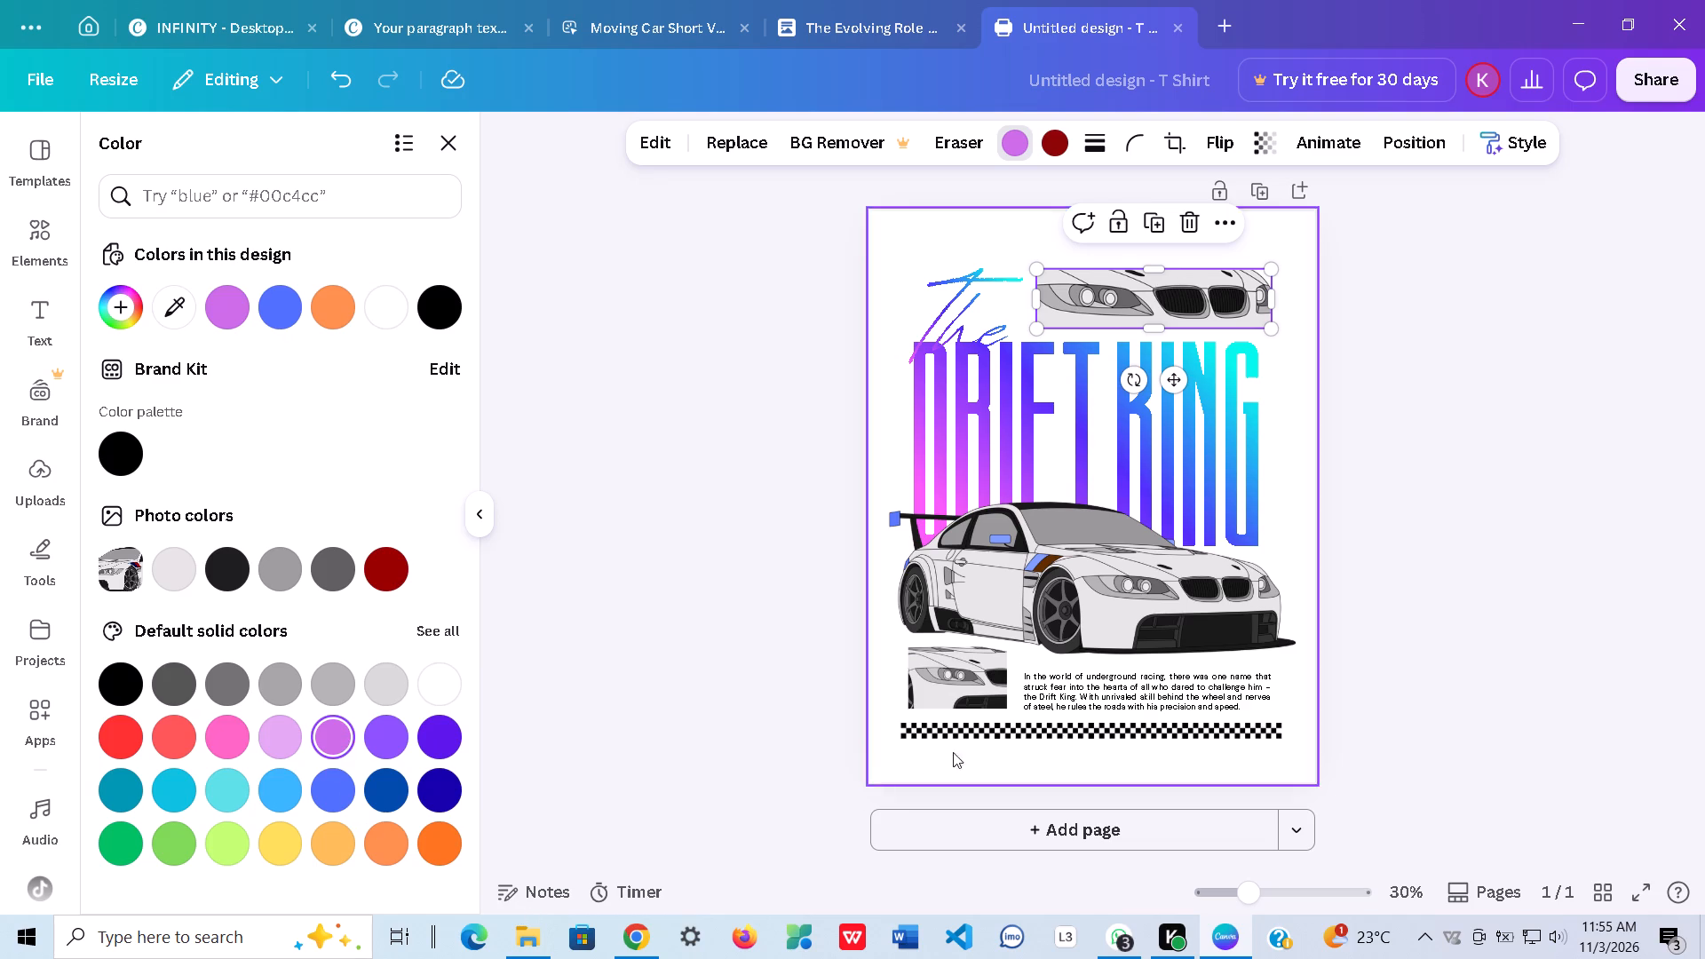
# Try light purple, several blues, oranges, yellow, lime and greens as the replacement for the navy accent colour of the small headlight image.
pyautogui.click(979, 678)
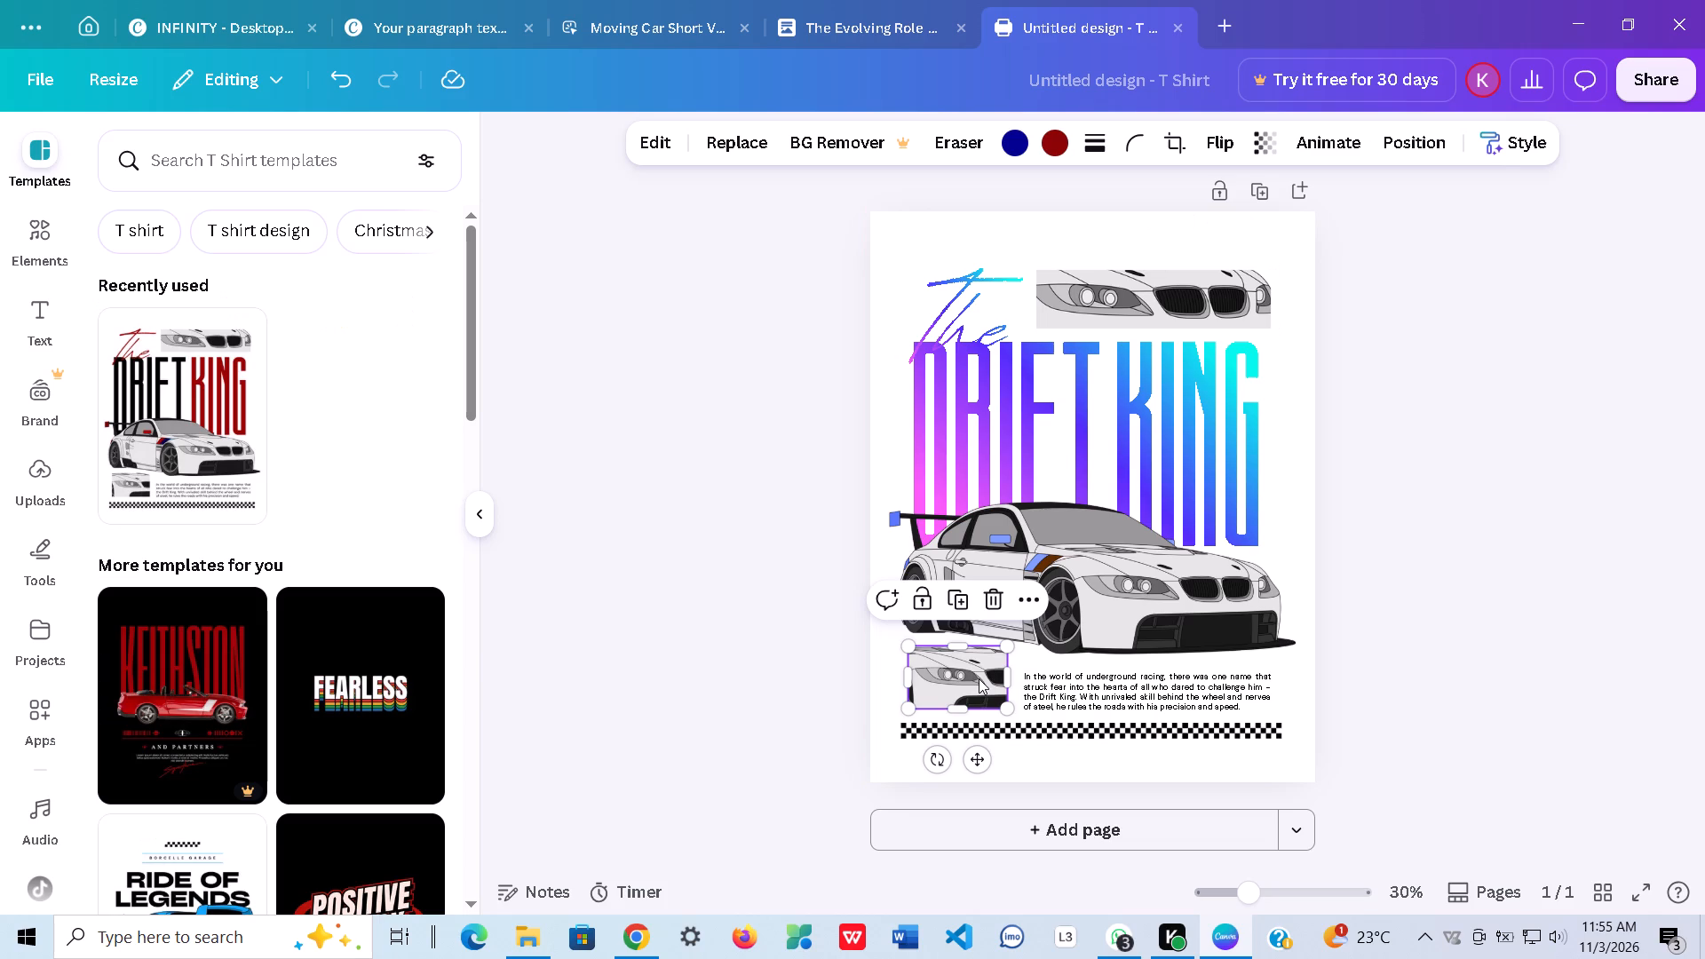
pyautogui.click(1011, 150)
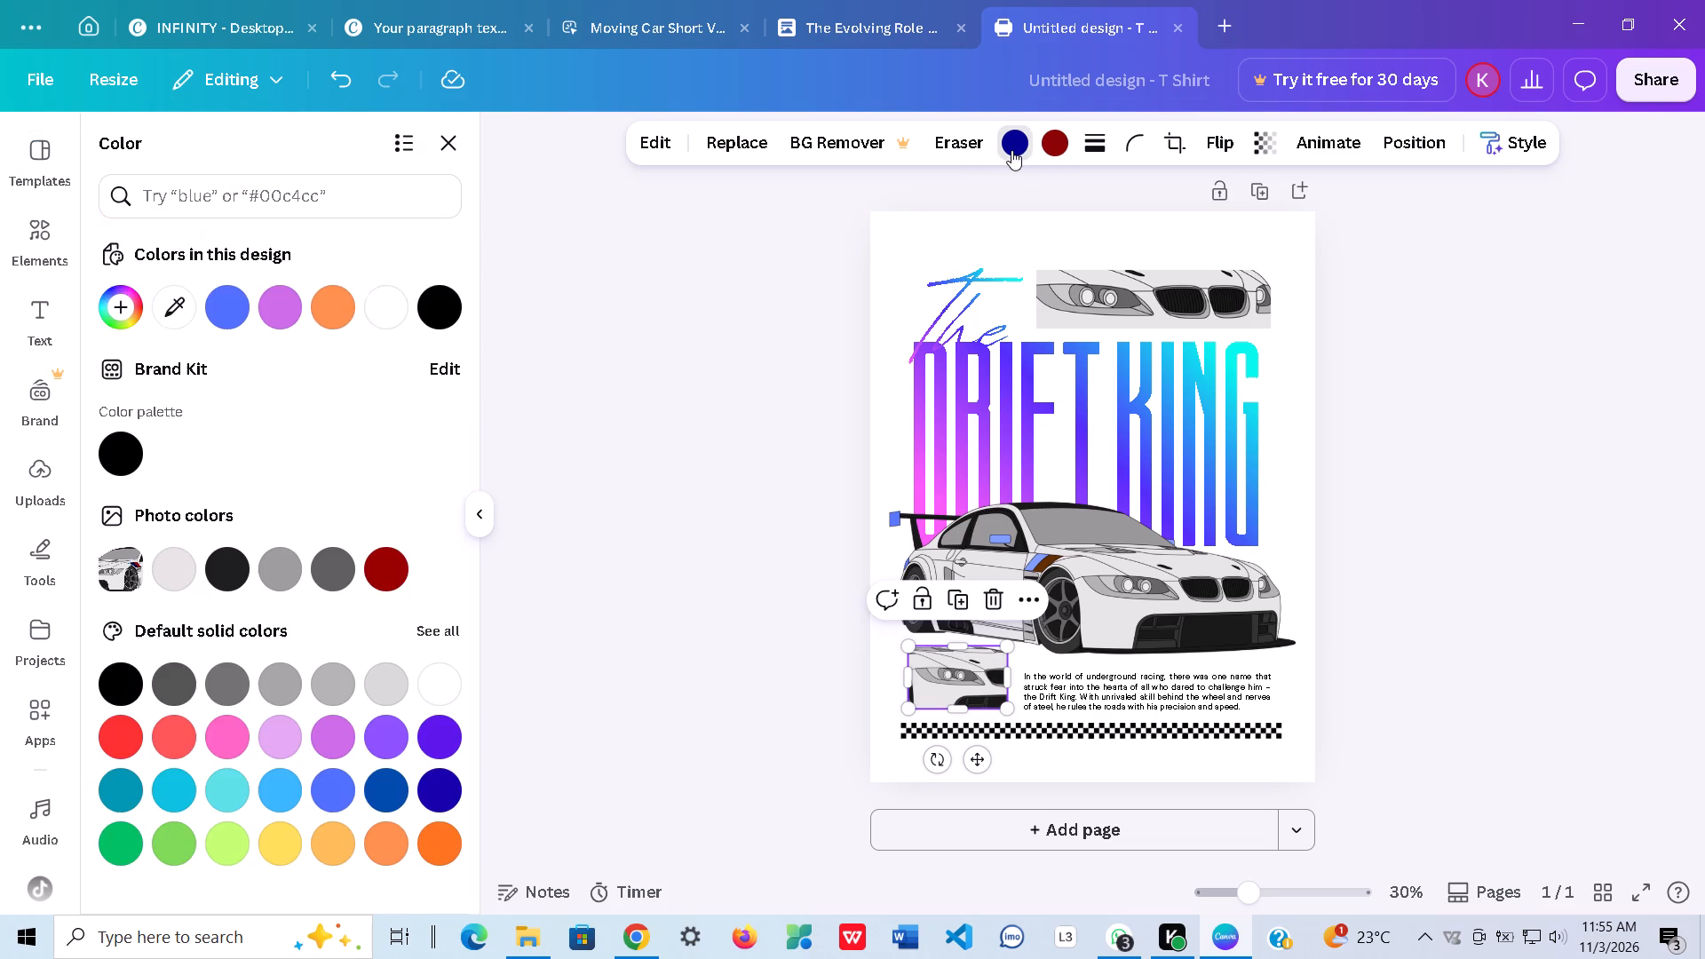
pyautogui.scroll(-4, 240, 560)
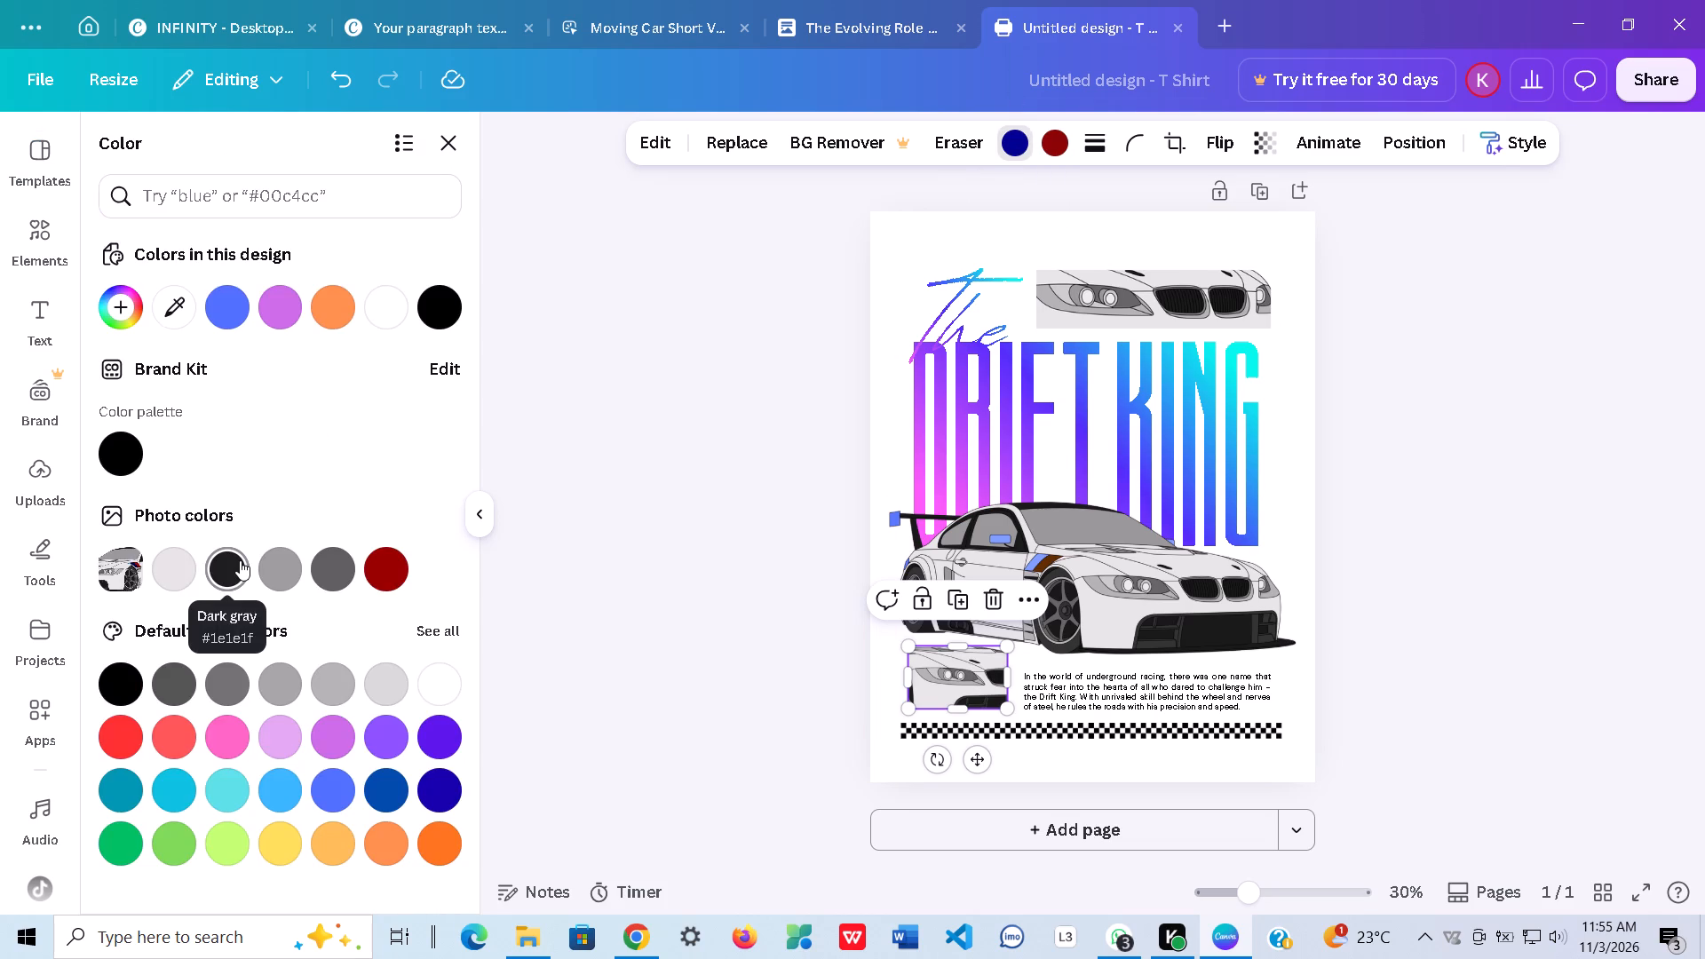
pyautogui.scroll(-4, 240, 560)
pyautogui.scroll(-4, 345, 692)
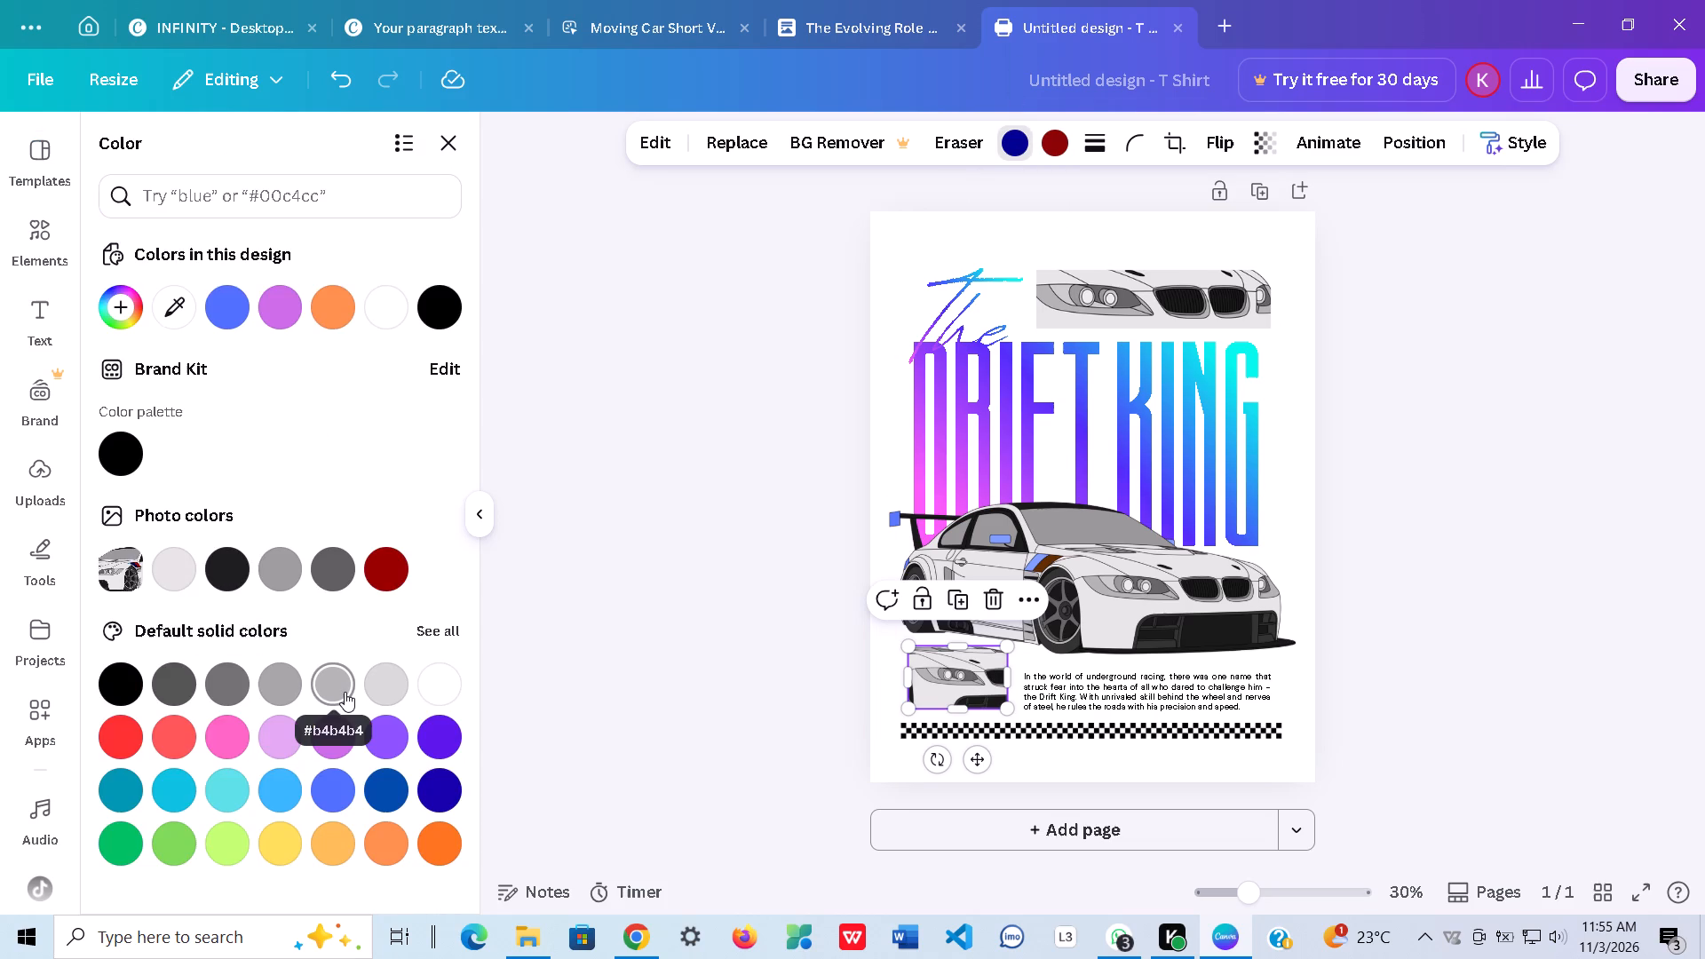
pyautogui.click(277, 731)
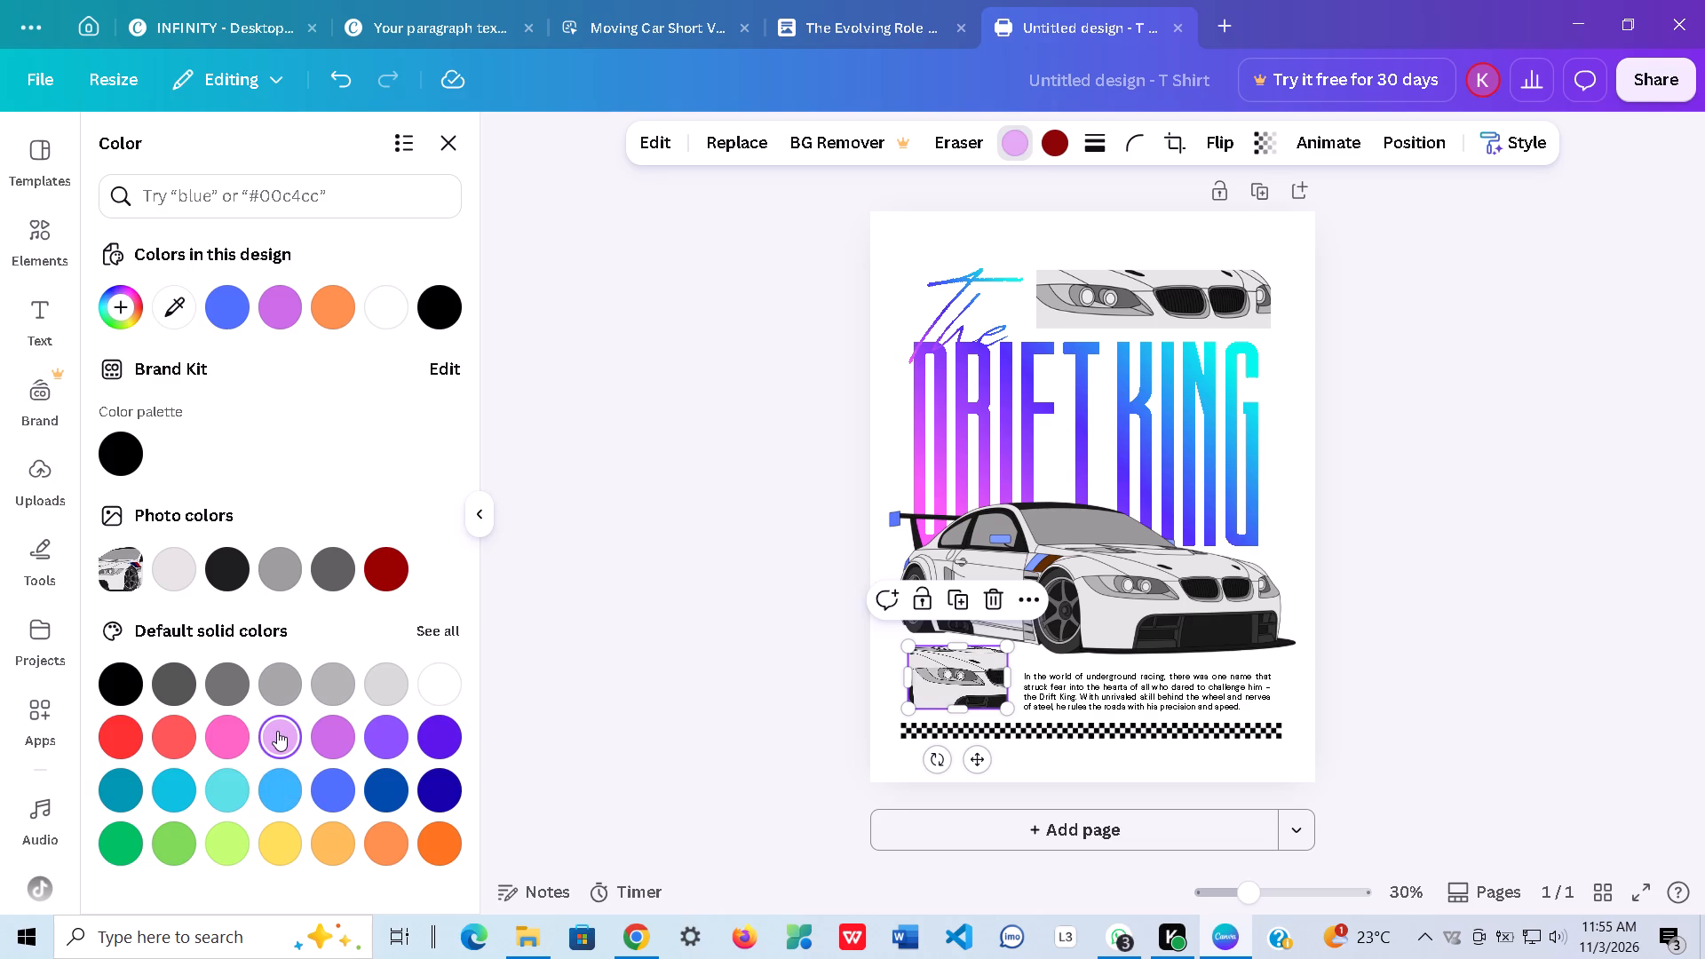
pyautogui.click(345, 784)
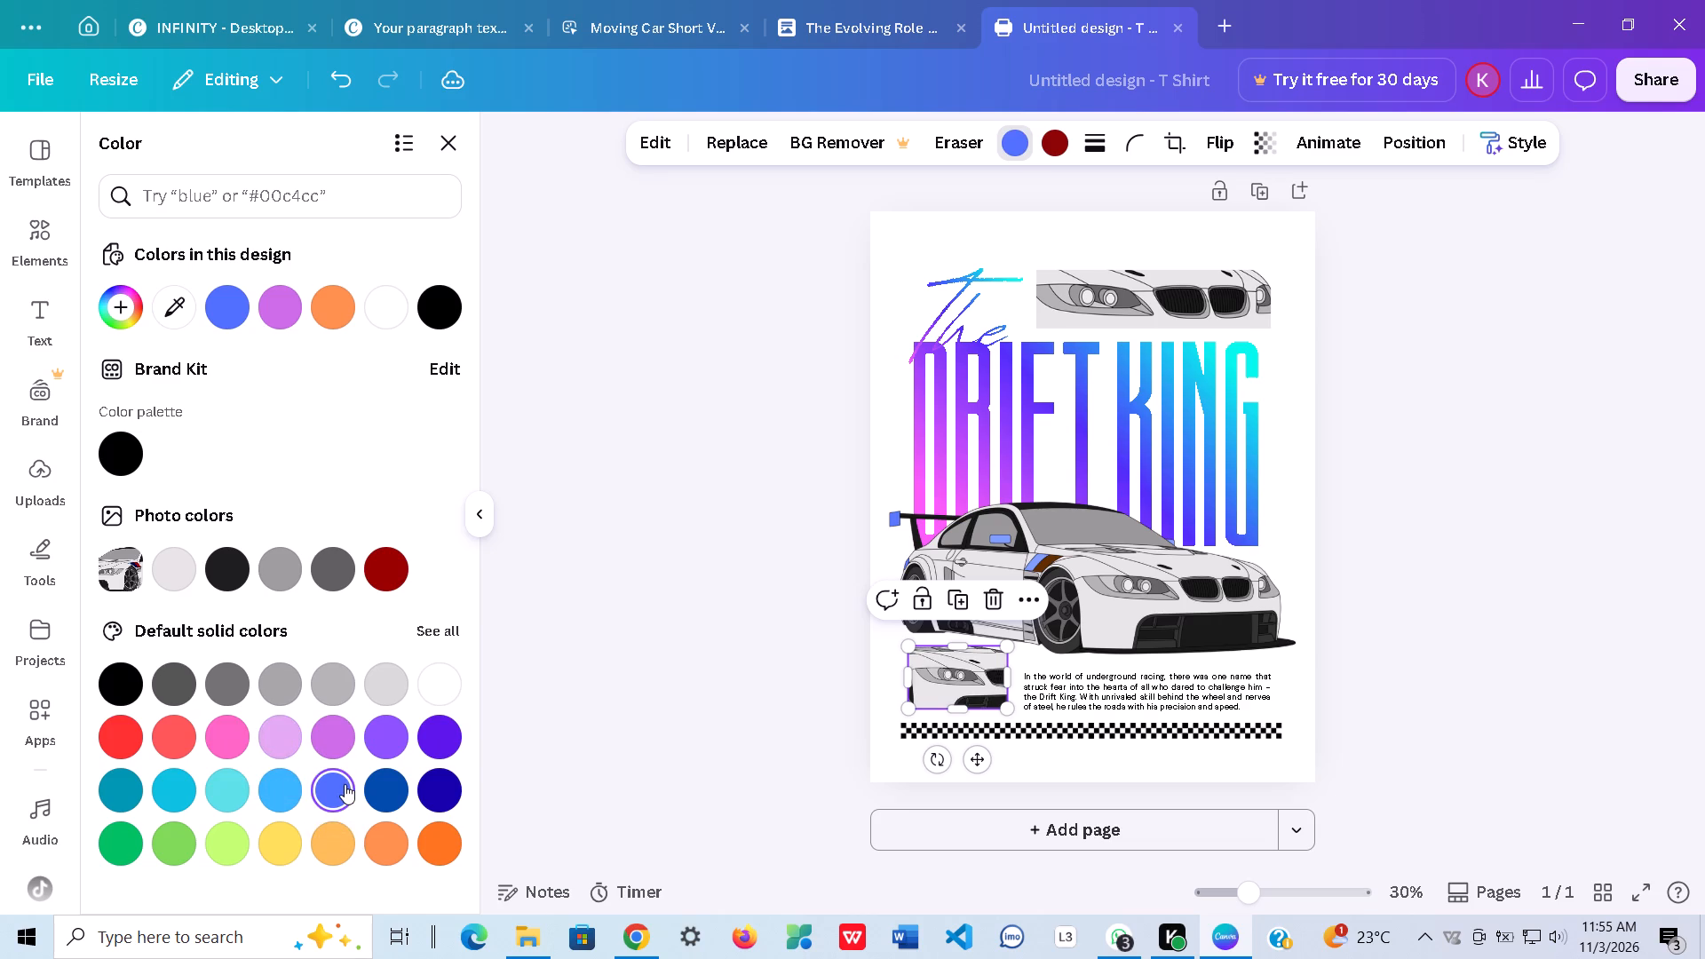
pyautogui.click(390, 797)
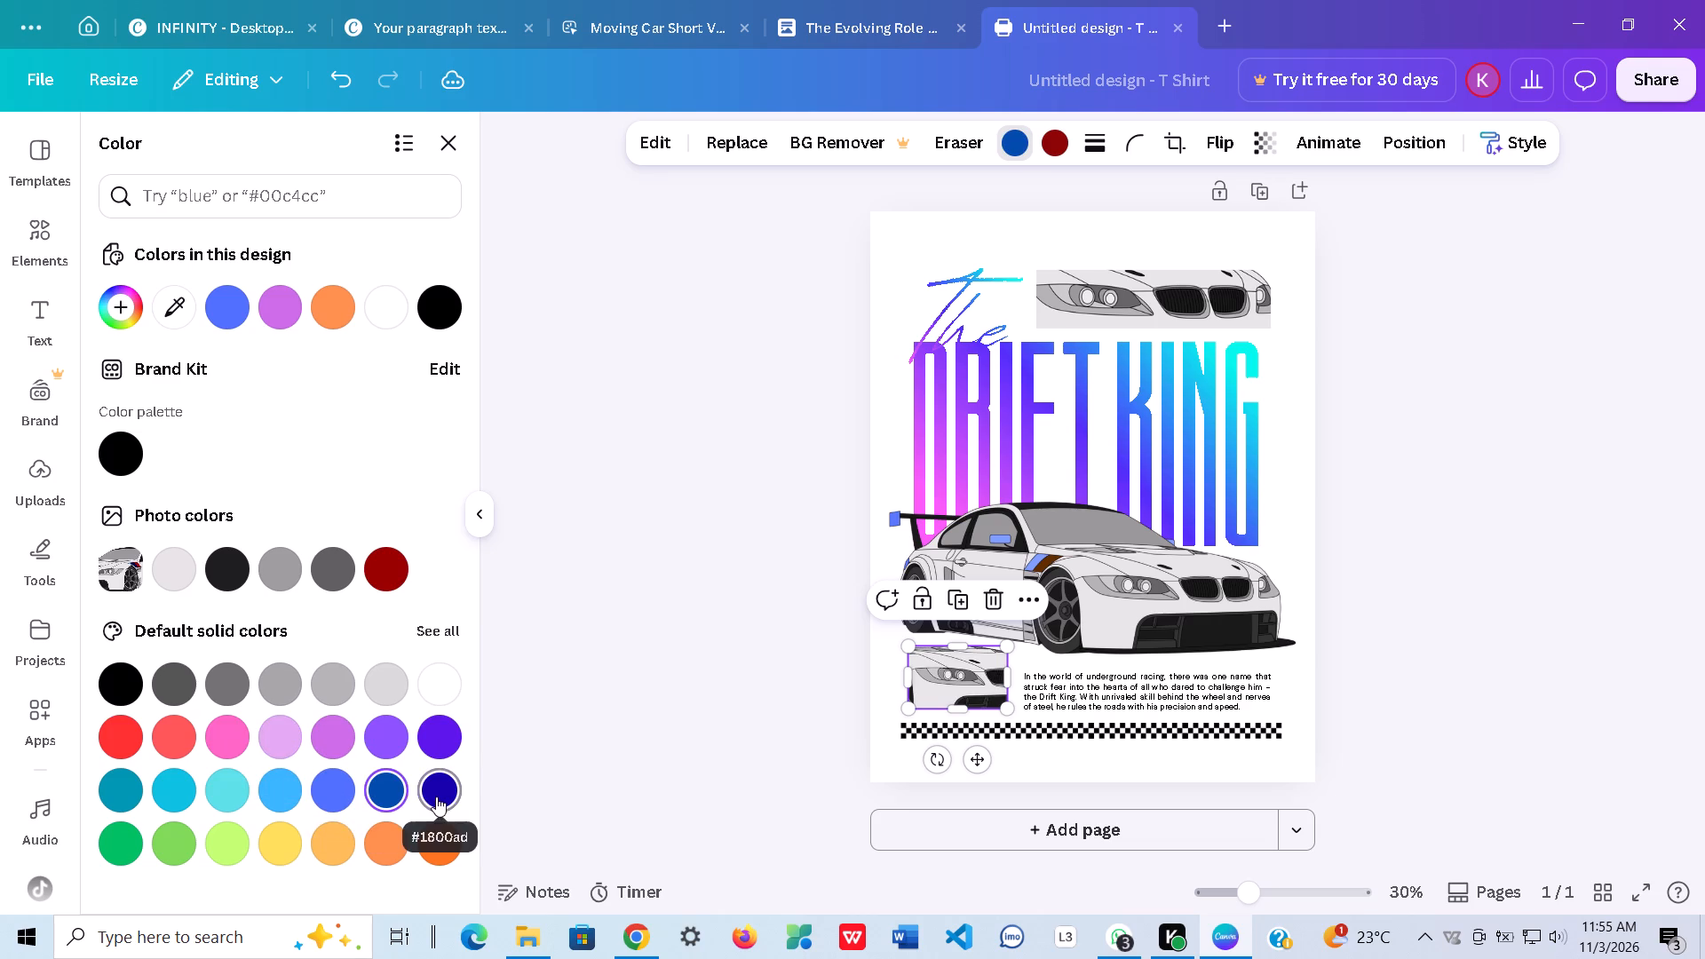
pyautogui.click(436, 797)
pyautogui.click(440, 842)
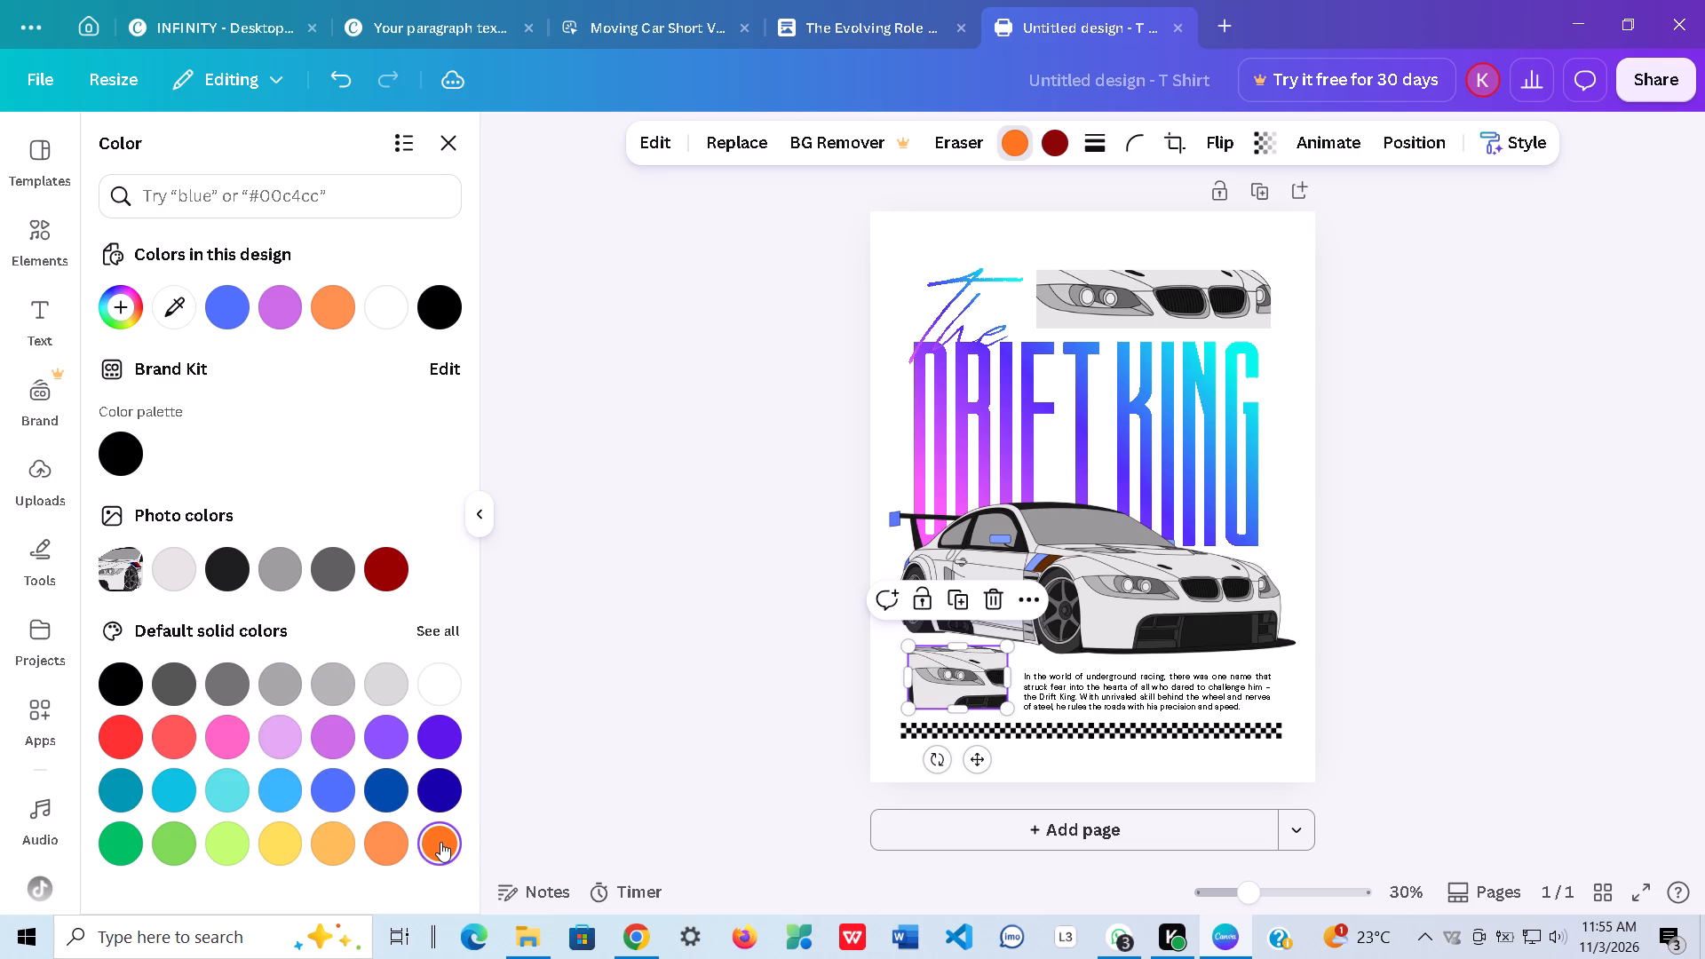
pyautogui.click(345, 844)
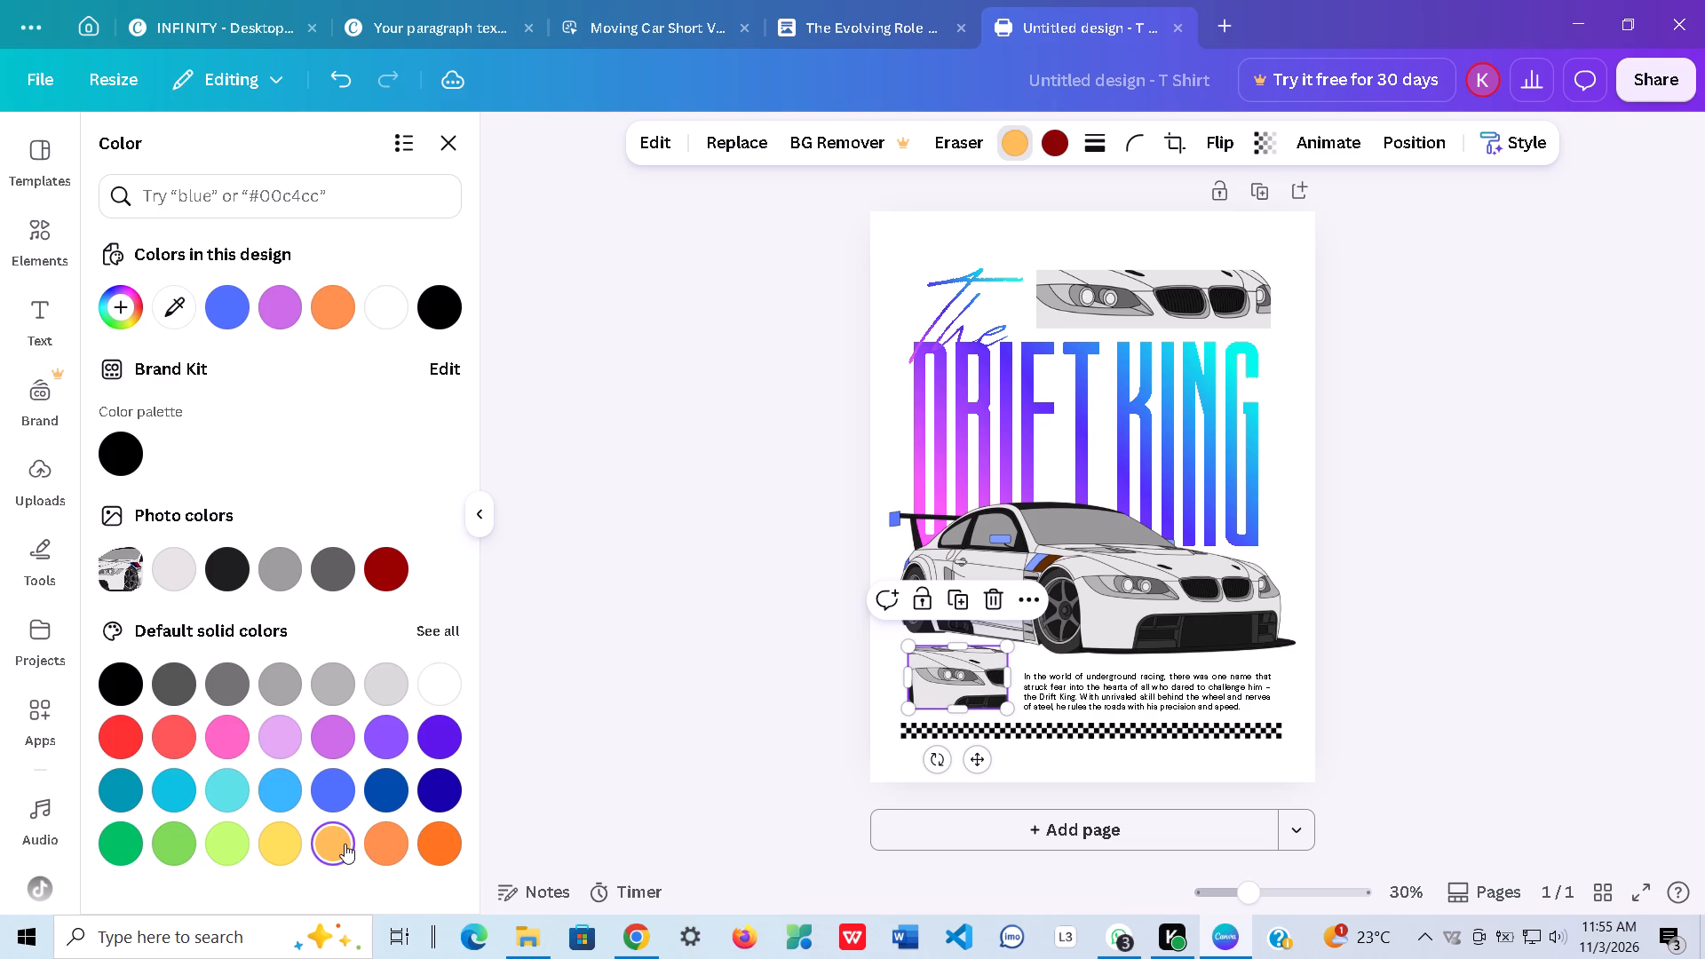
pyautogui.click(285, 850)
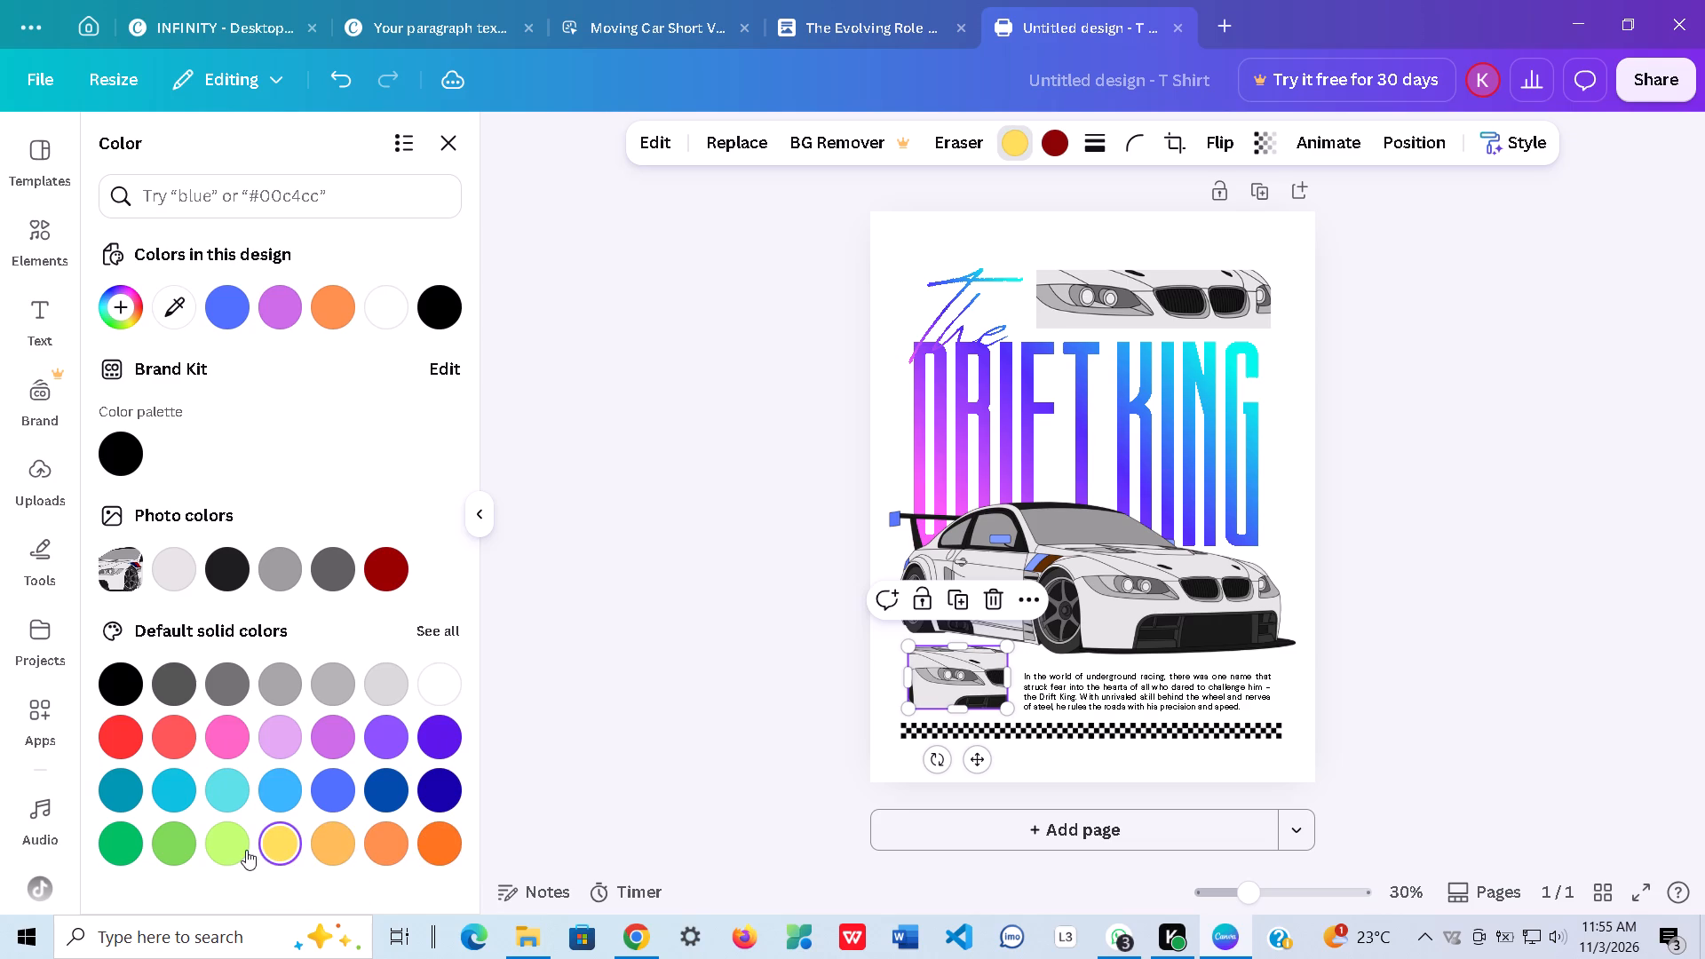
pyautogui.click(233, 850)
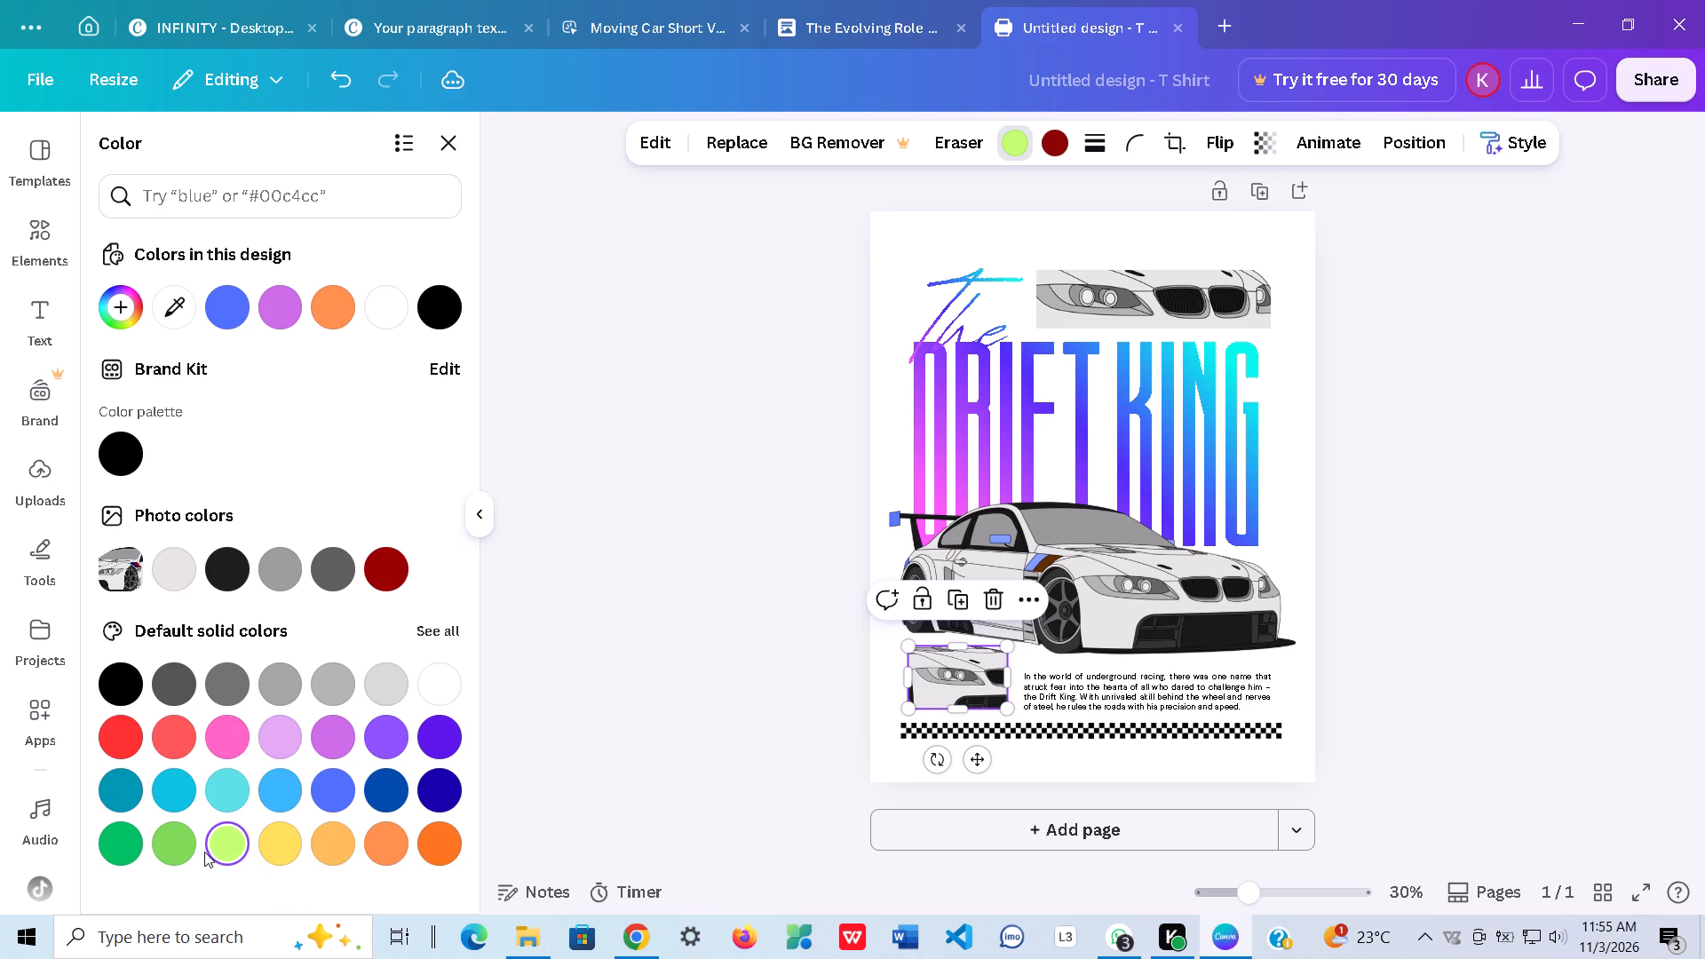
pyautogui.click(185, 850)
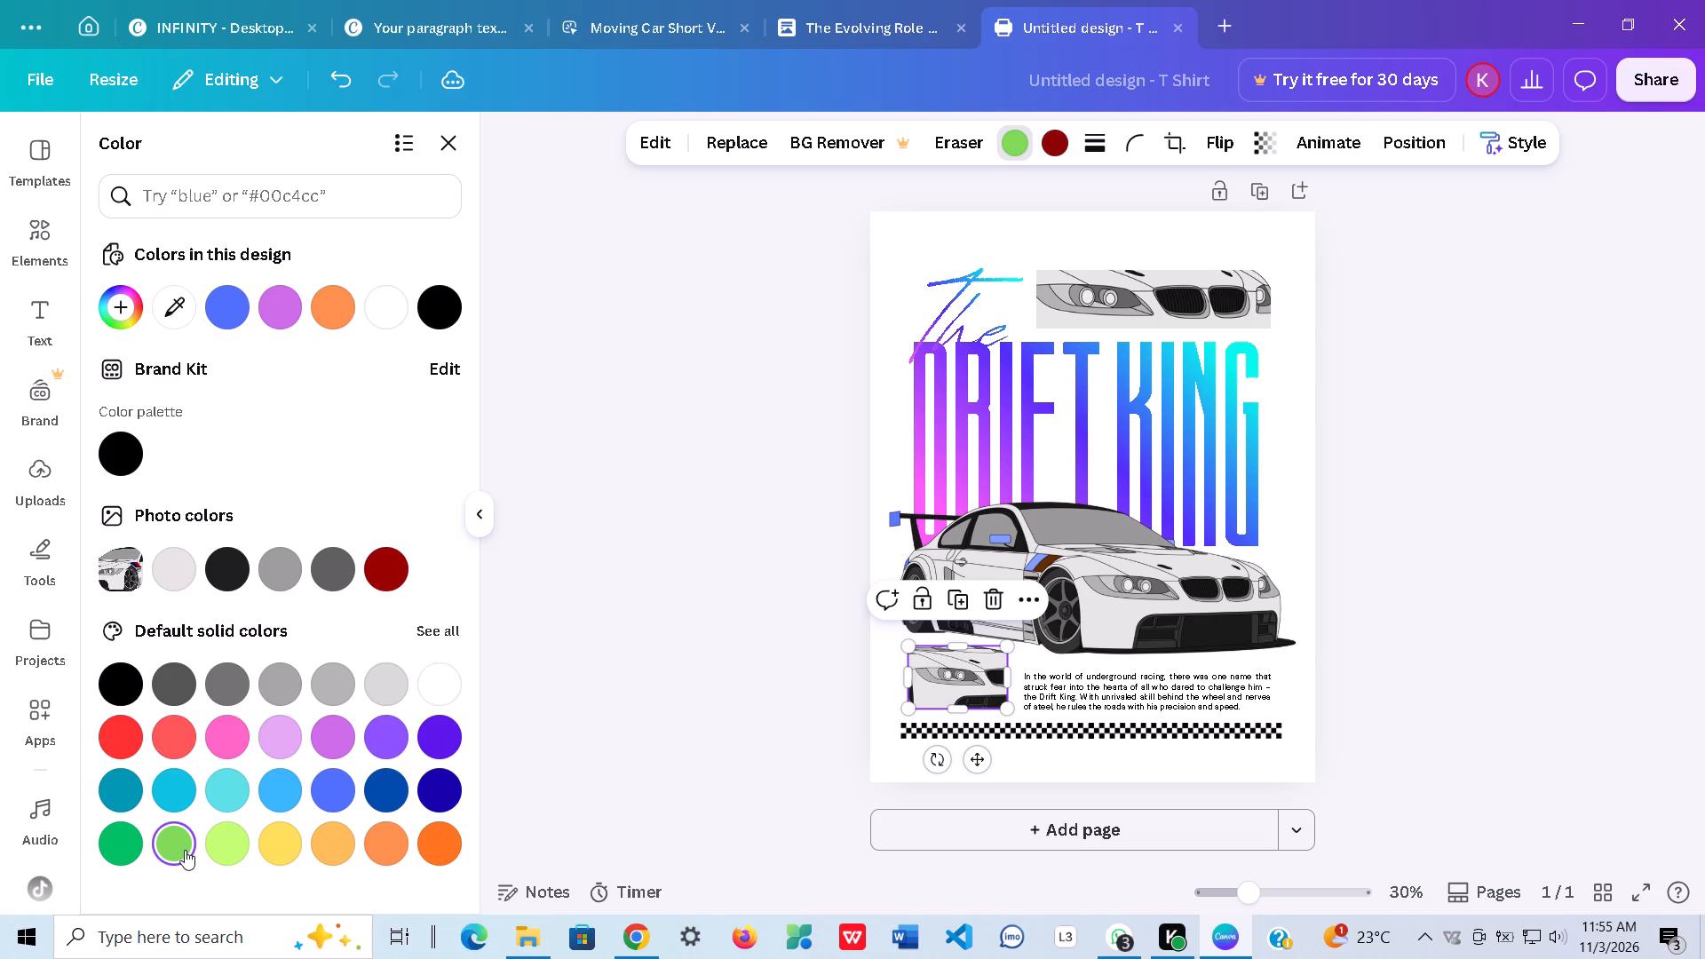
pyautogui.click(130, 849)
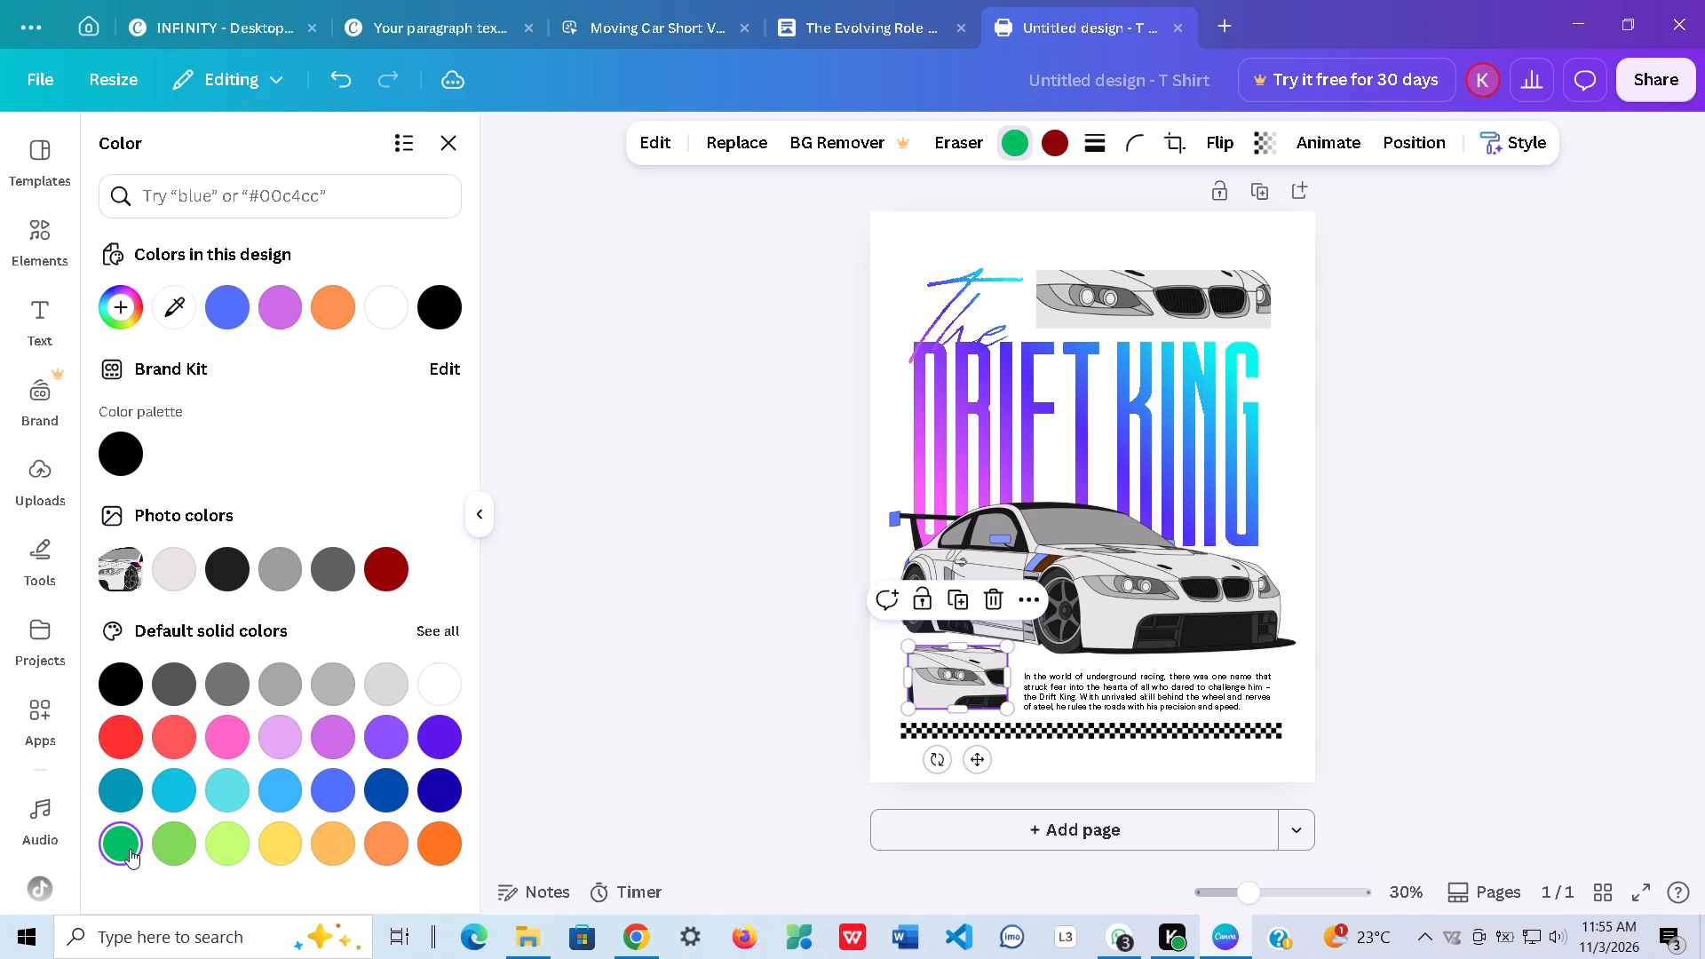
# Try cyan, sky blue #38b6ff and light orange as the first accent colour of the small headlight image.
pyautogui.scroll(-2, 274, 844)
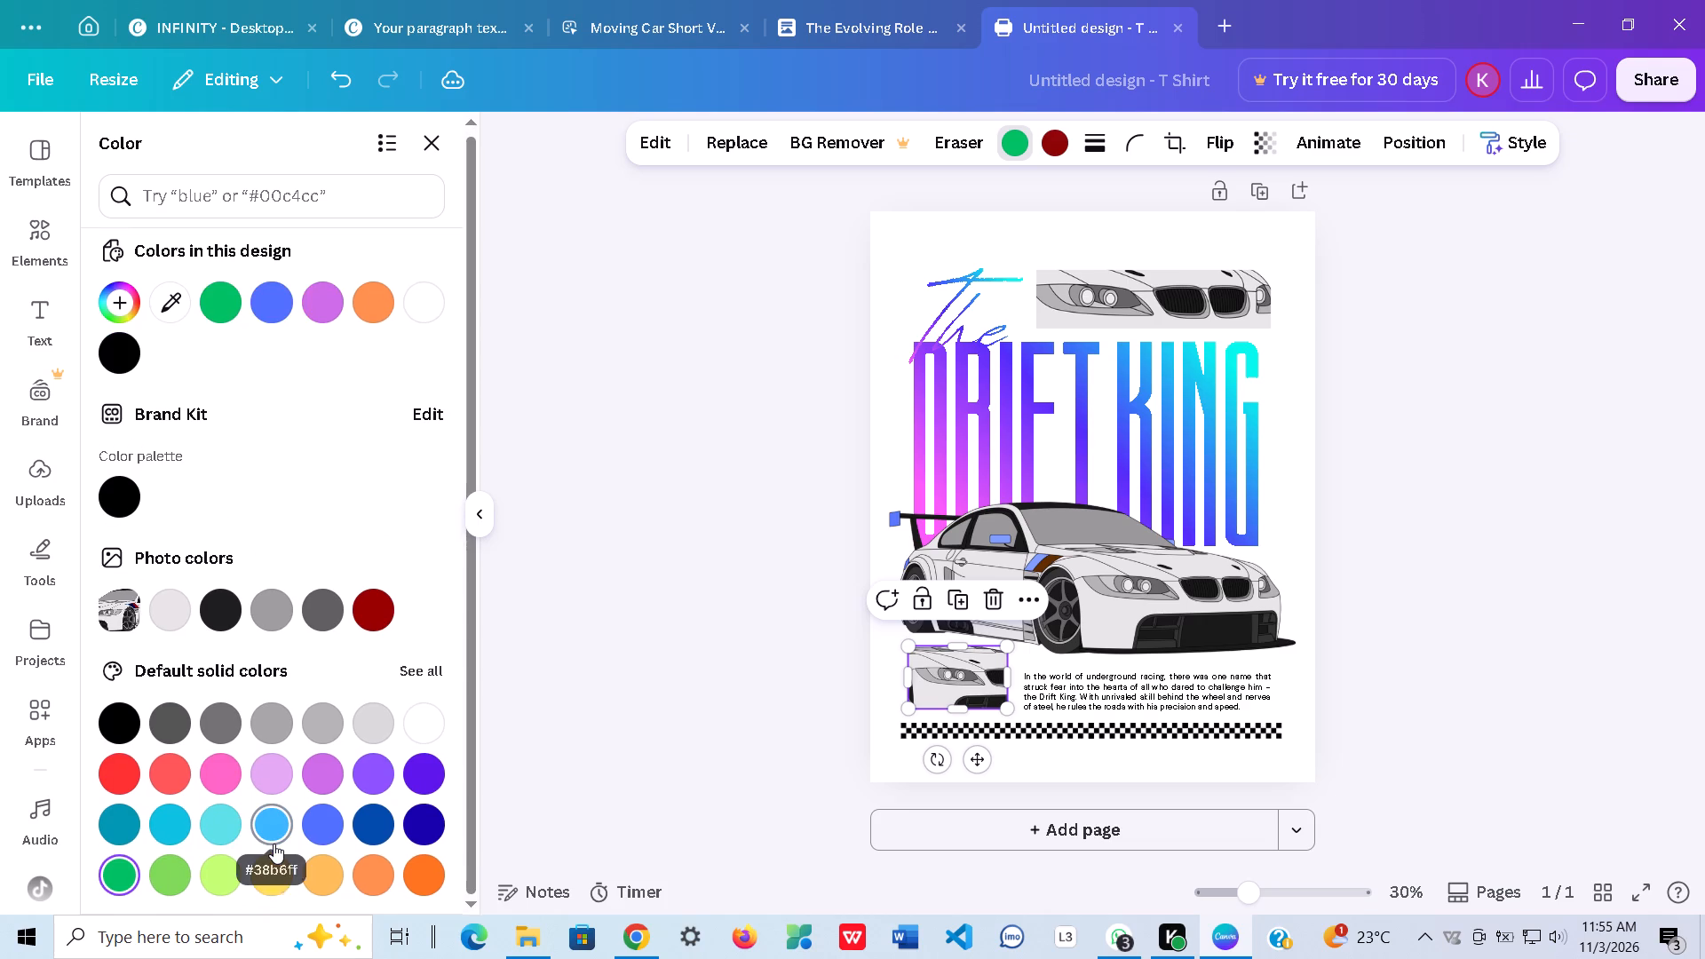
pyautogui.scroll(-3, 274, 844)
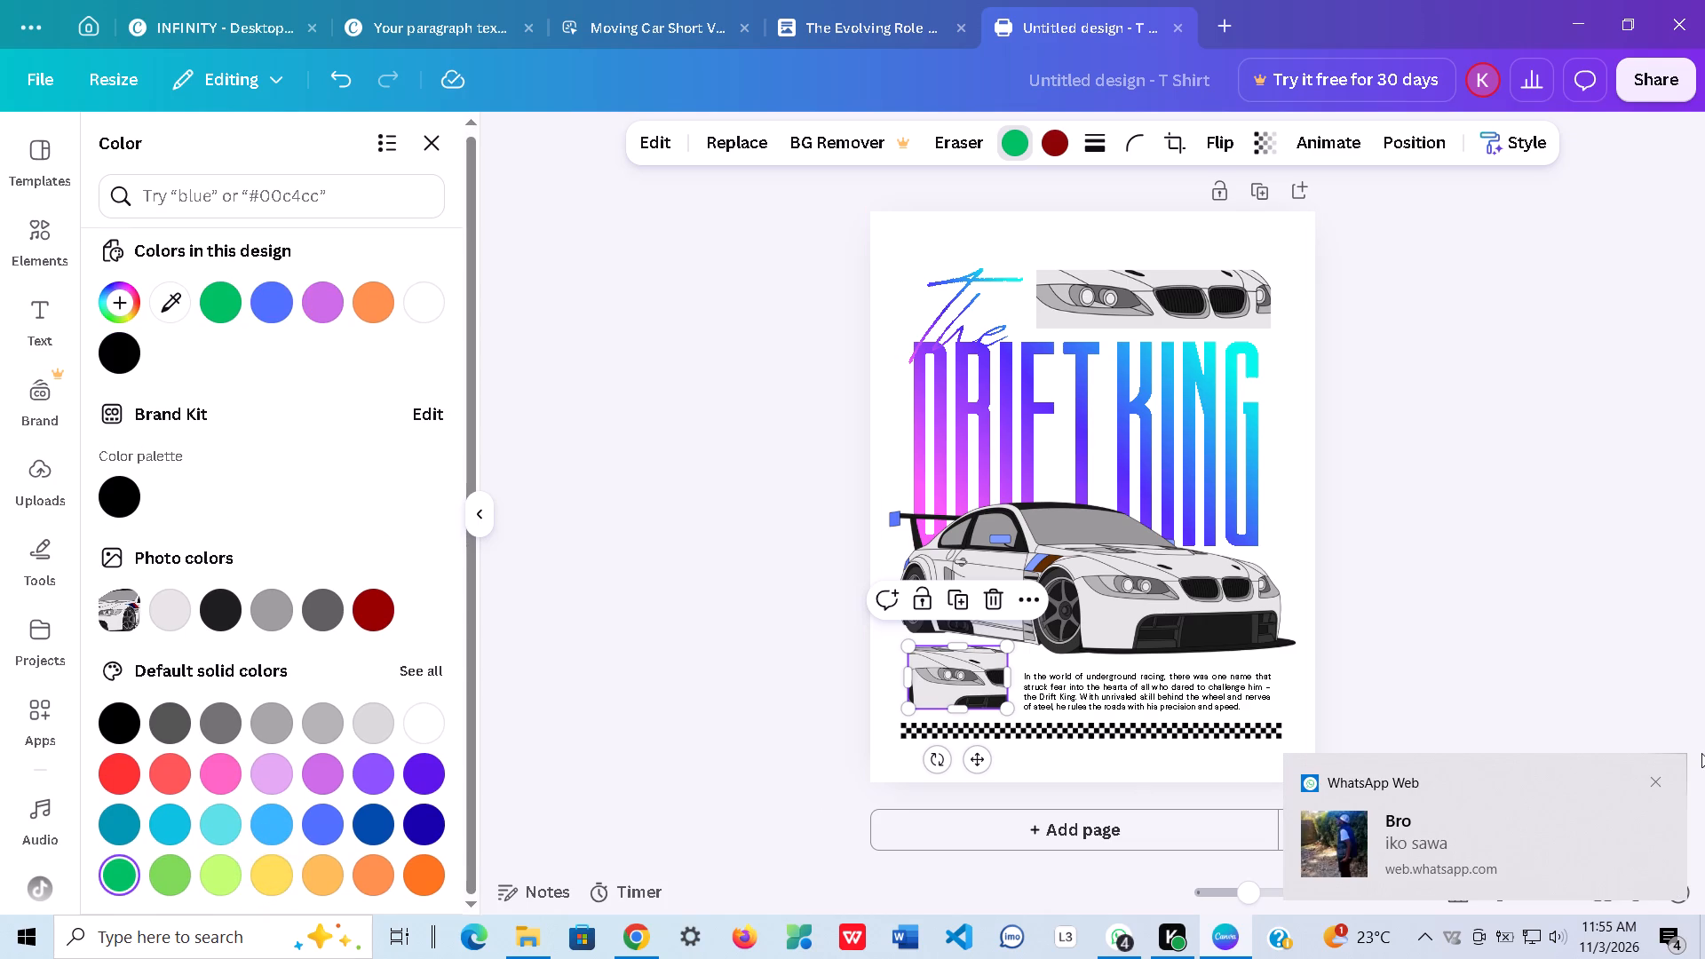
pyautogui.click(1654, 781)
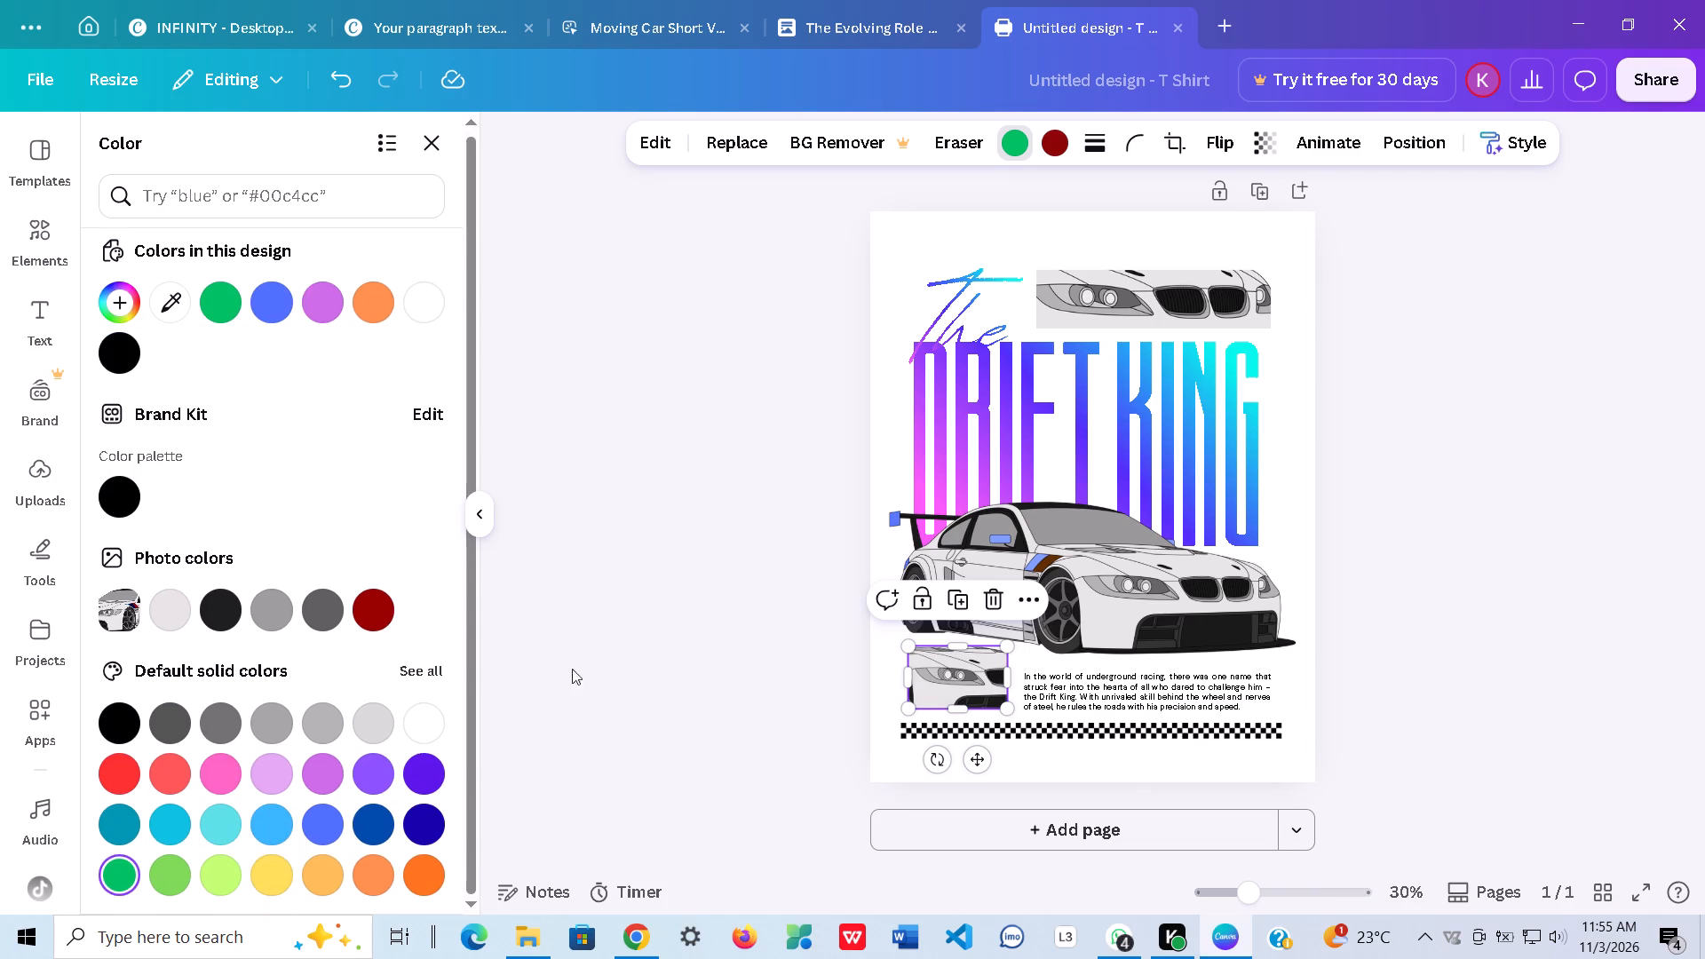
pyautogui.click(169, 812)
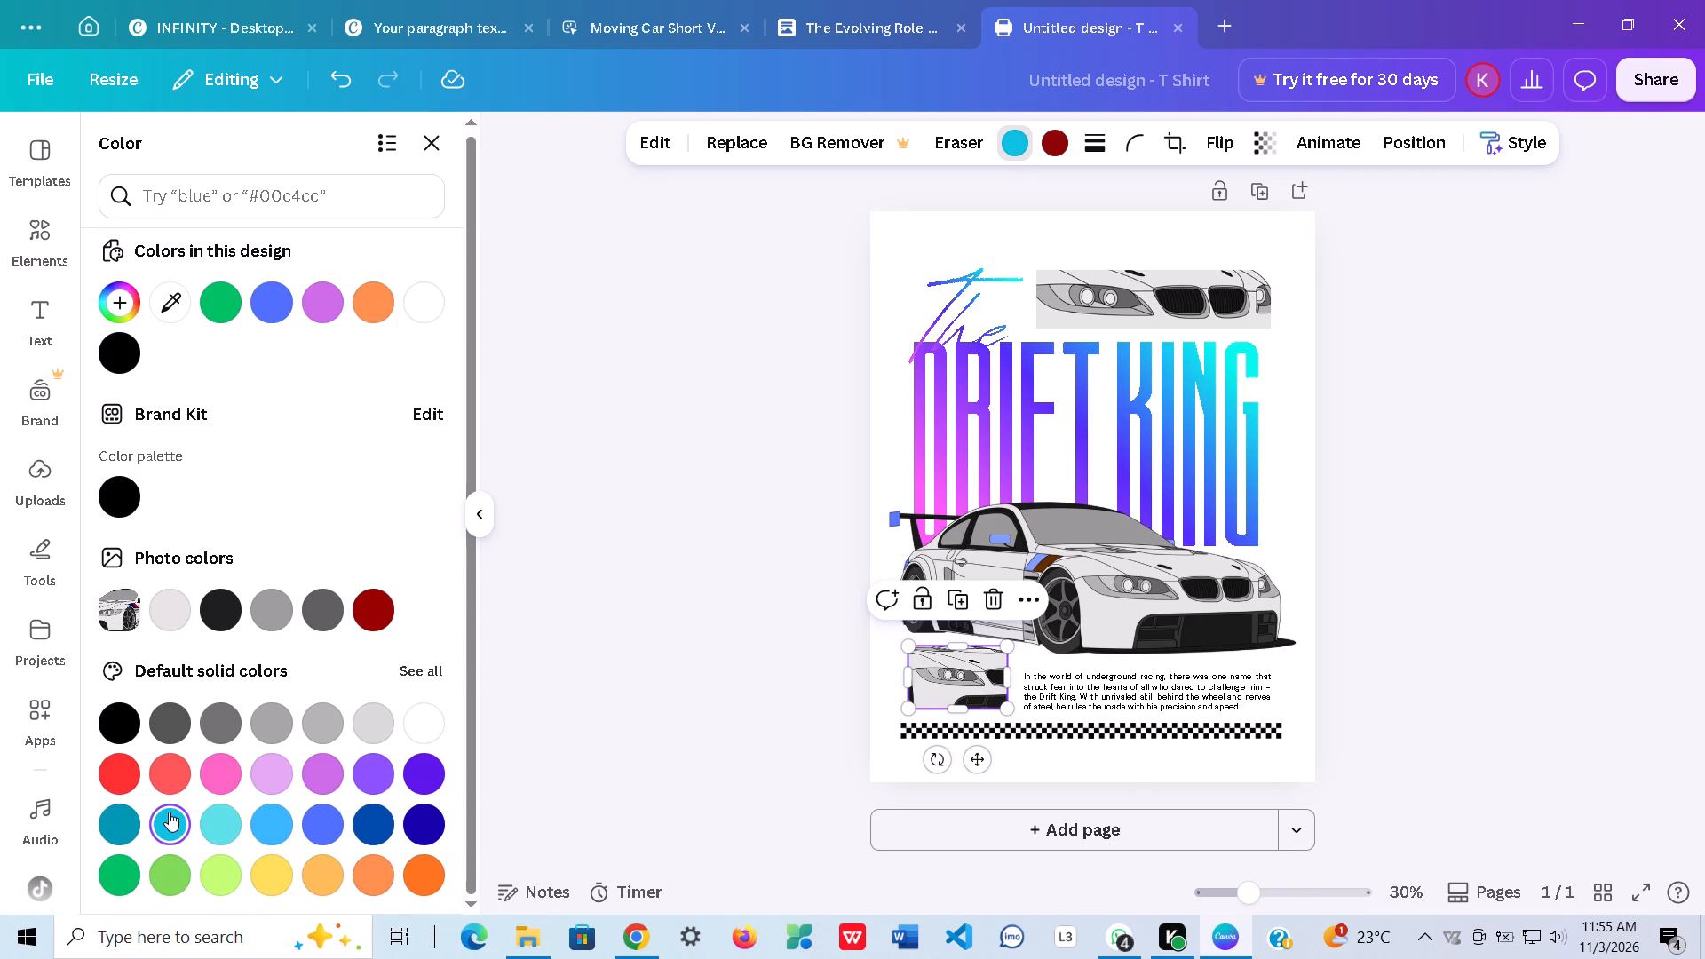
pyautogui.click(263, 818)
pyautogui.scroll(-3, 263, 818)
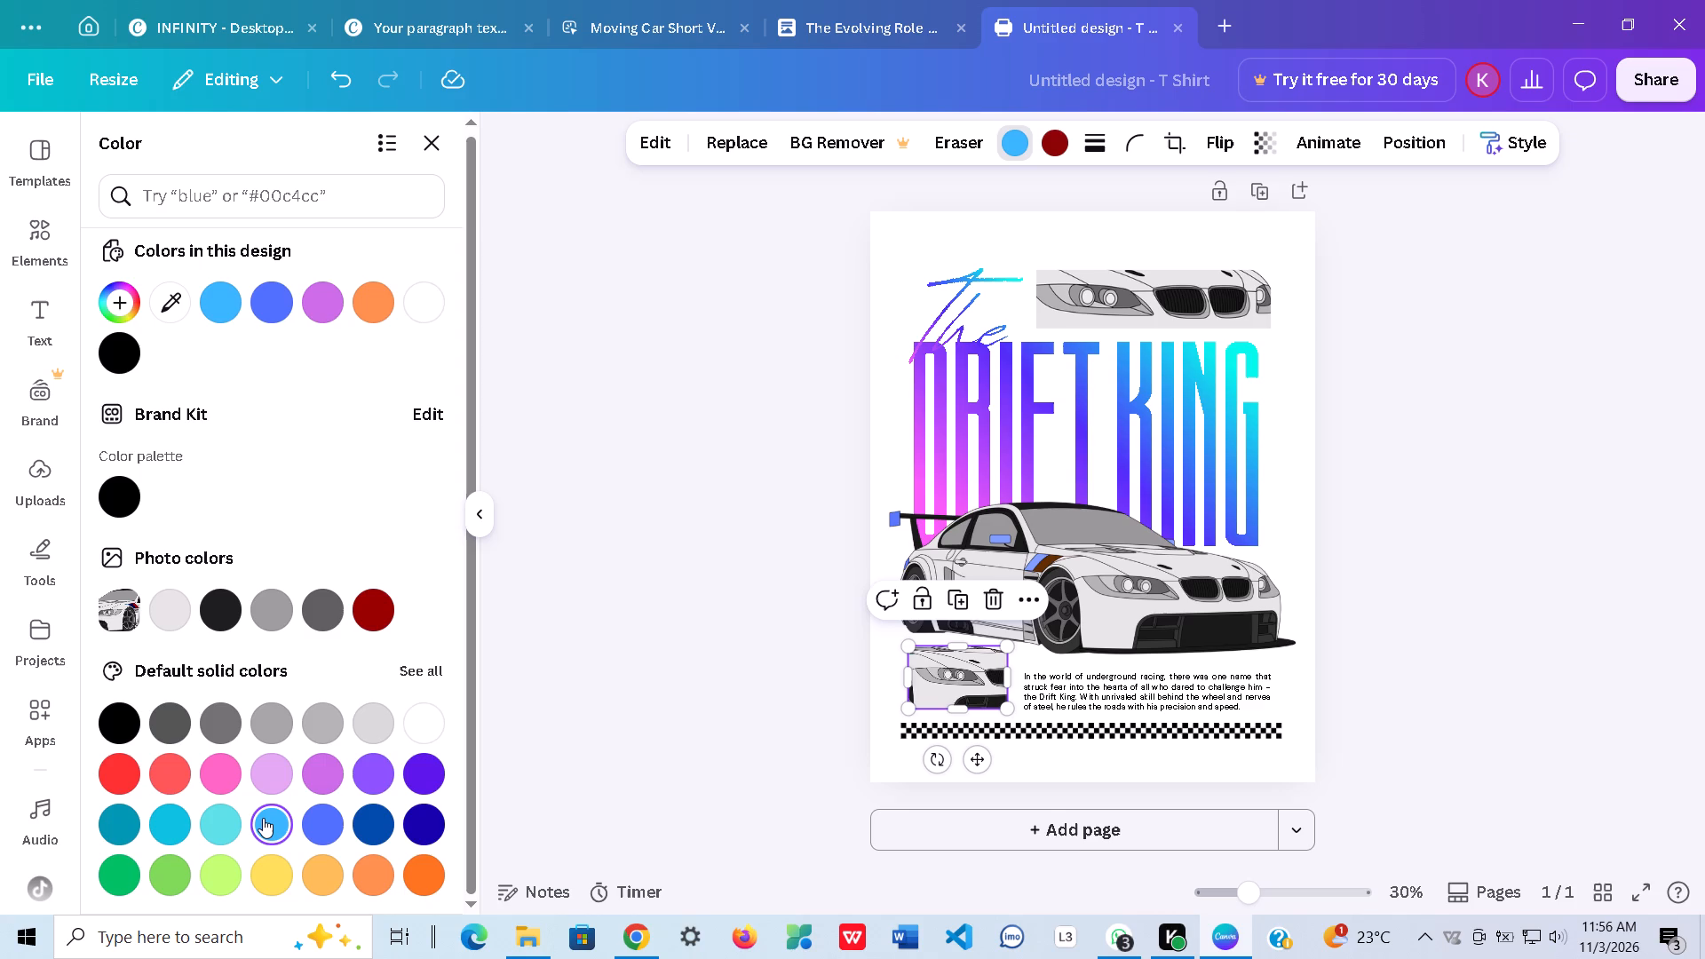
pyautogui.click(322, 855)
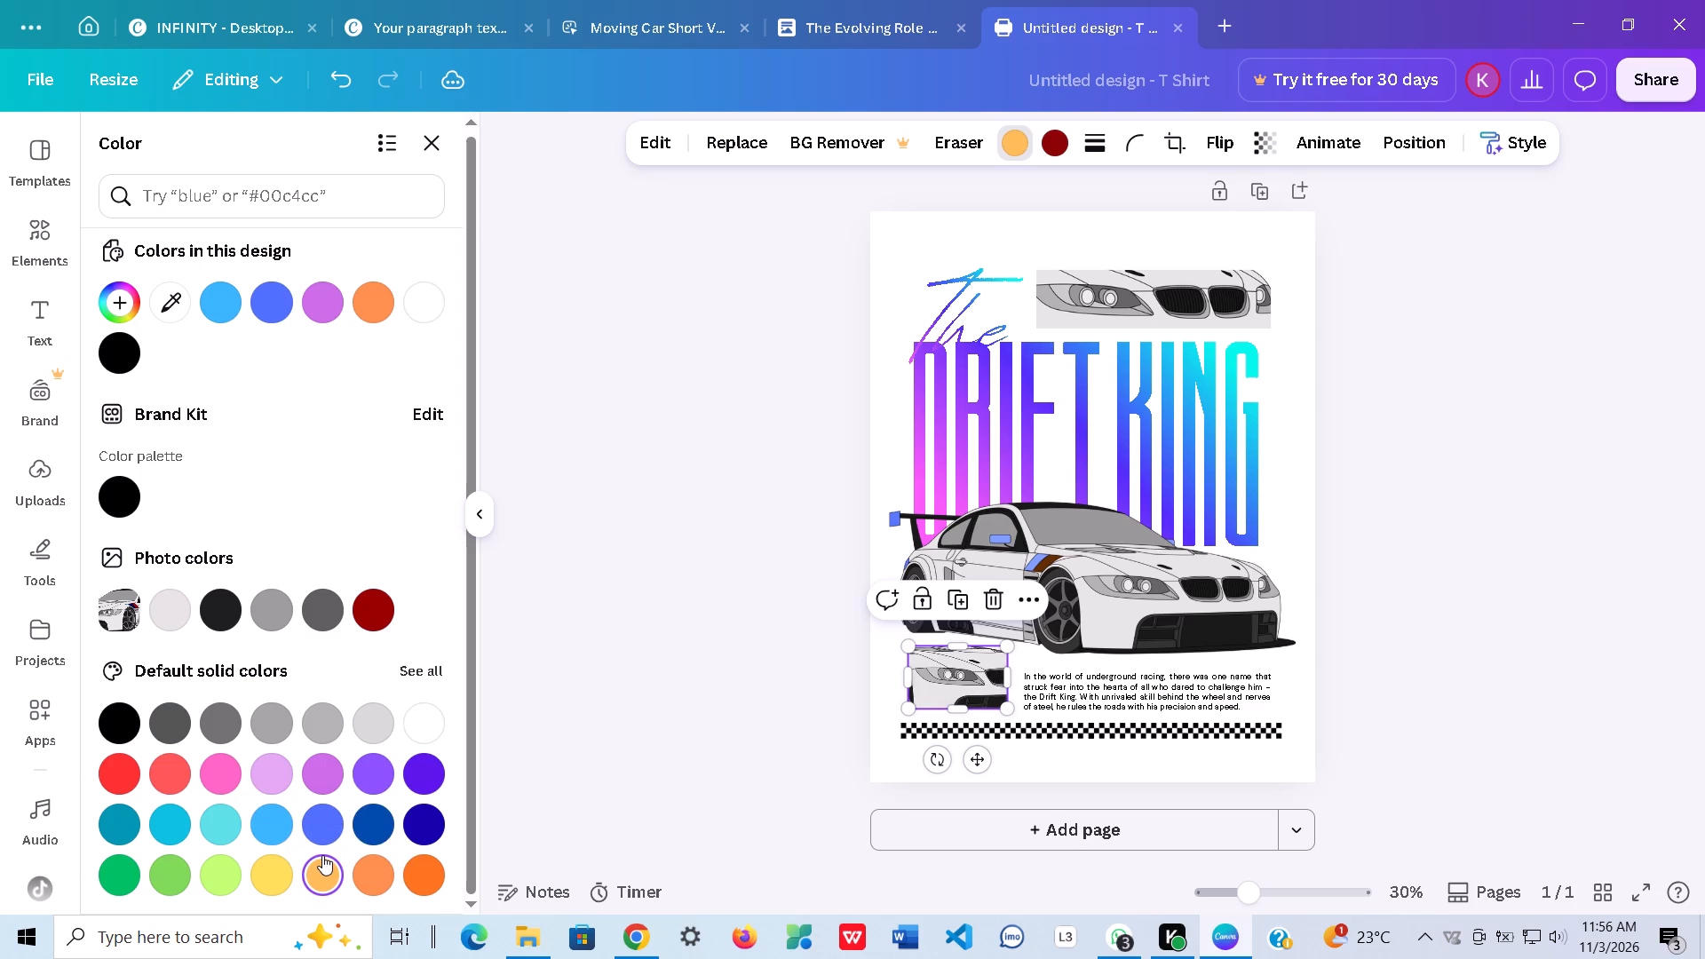
# Recolour the small headlight image's first accent from the full default solid palette, trying mint and turquoise and settling on bright light cyan.
pyautogui.scroll(-1, 323, 852)
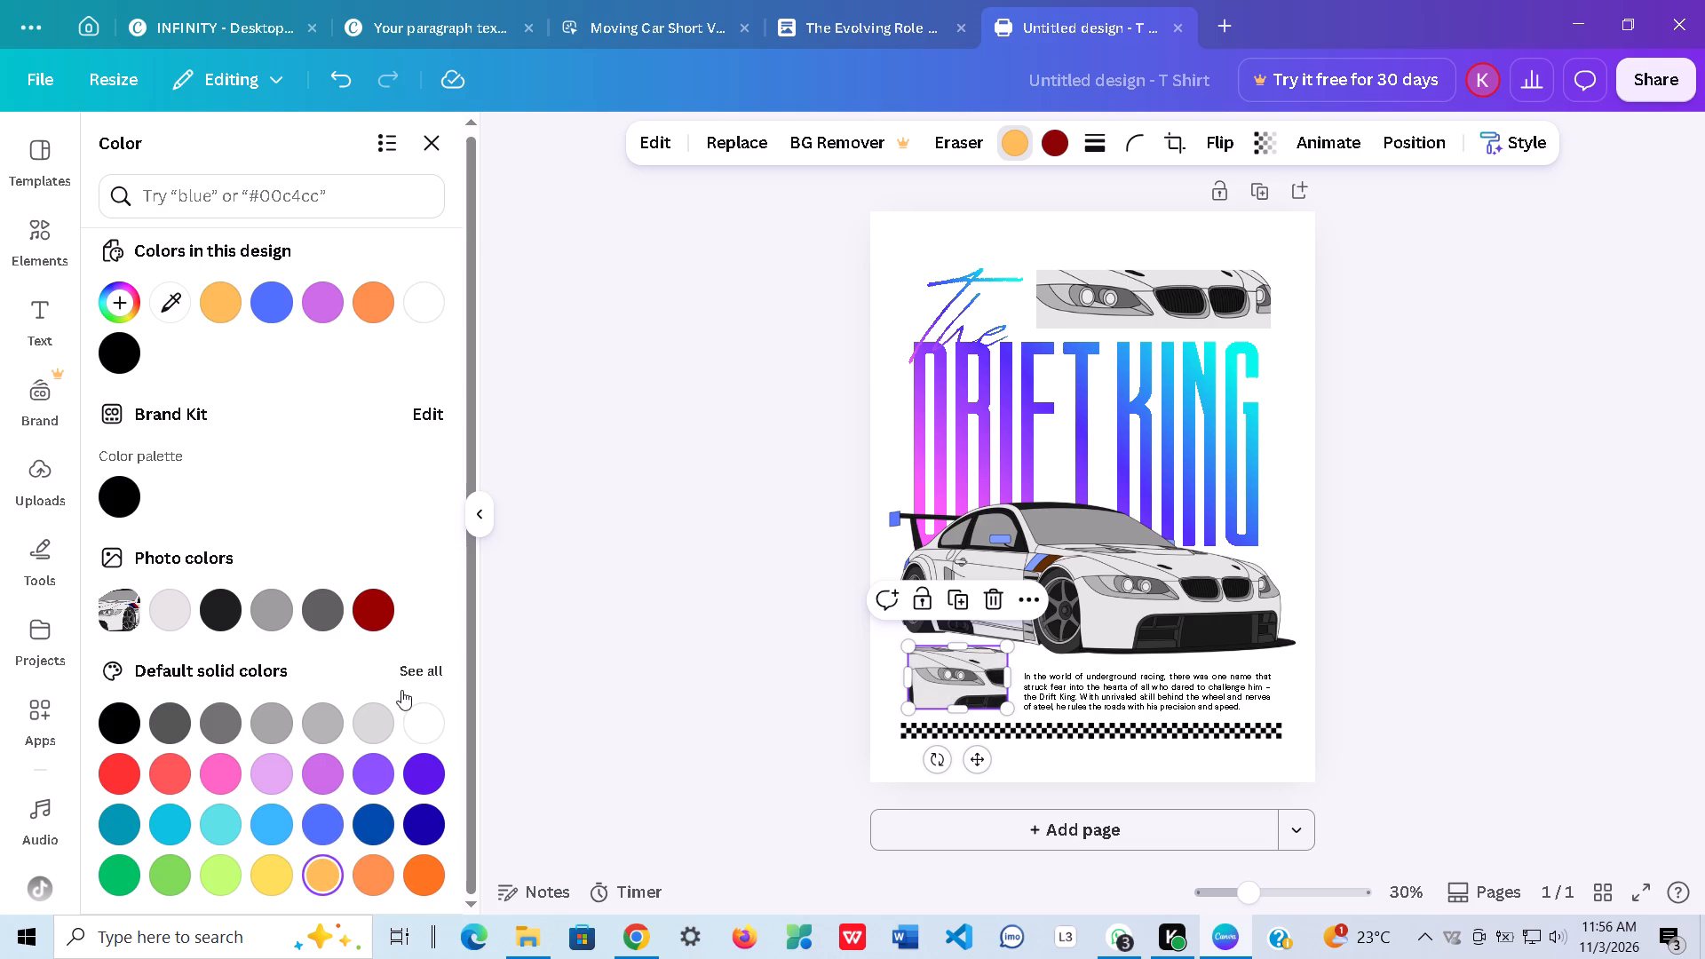
pyautogui.scroll(-3, 314, 678)
pyautogui.scroll(4, 314, 678)
pyautogui.scroll(-4, 314, 678)
pyautogui.scroll(1, 314, 678)
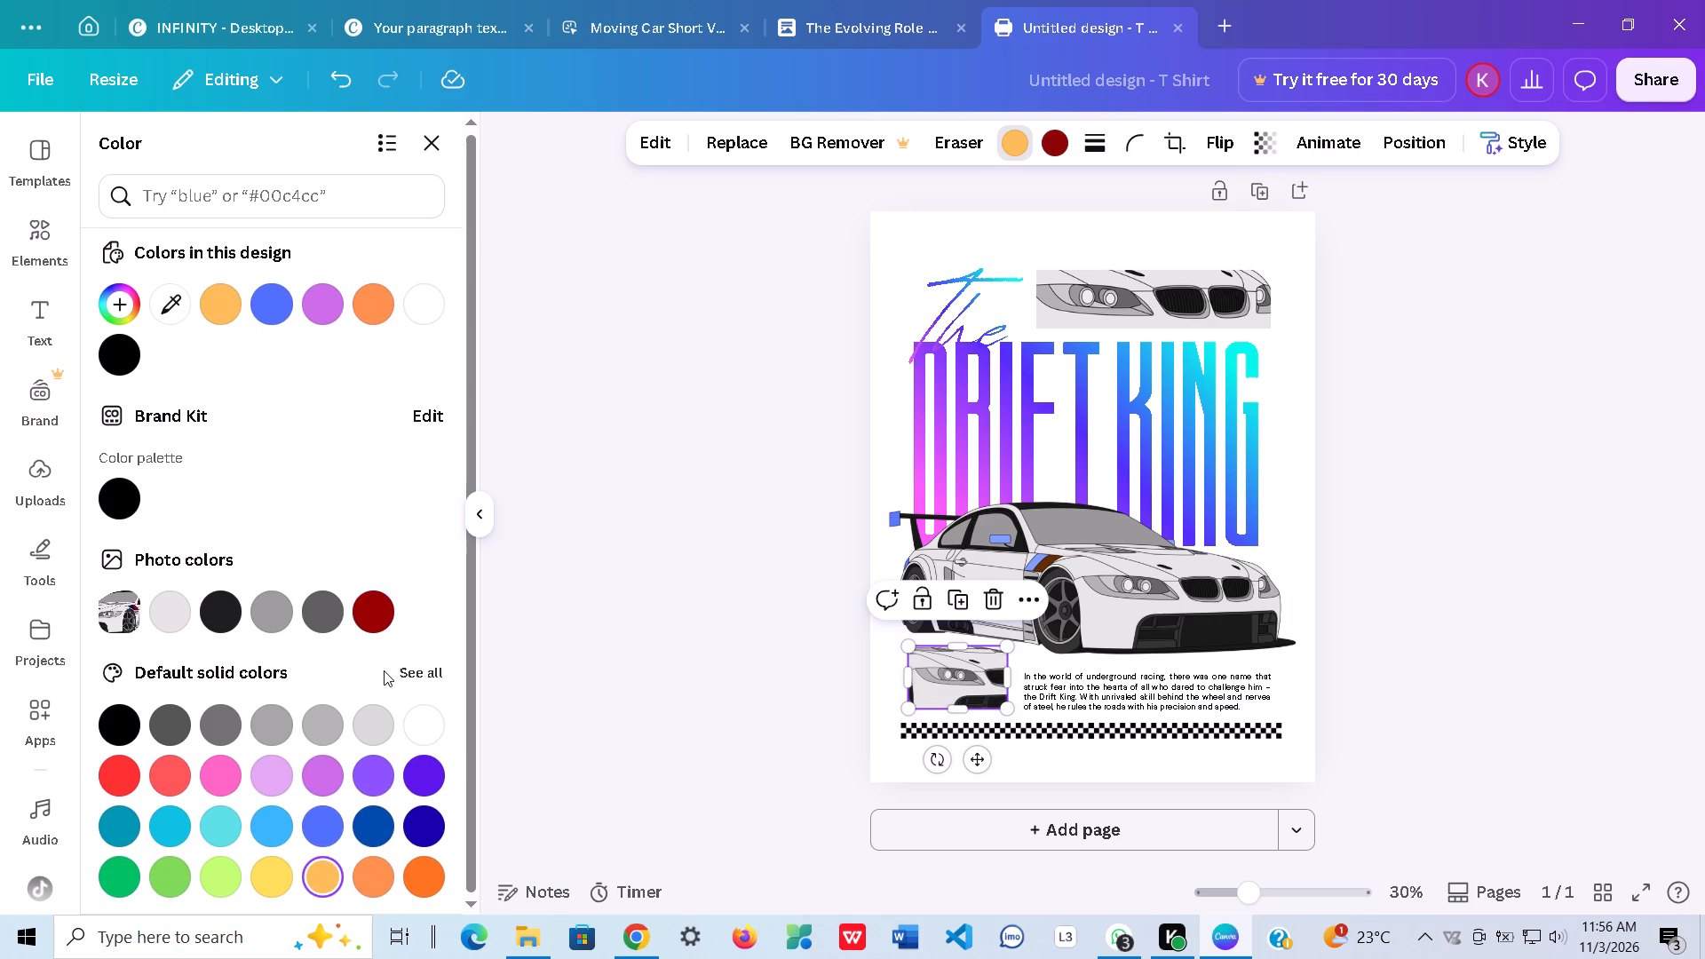
pyautogui.click(411, 670)
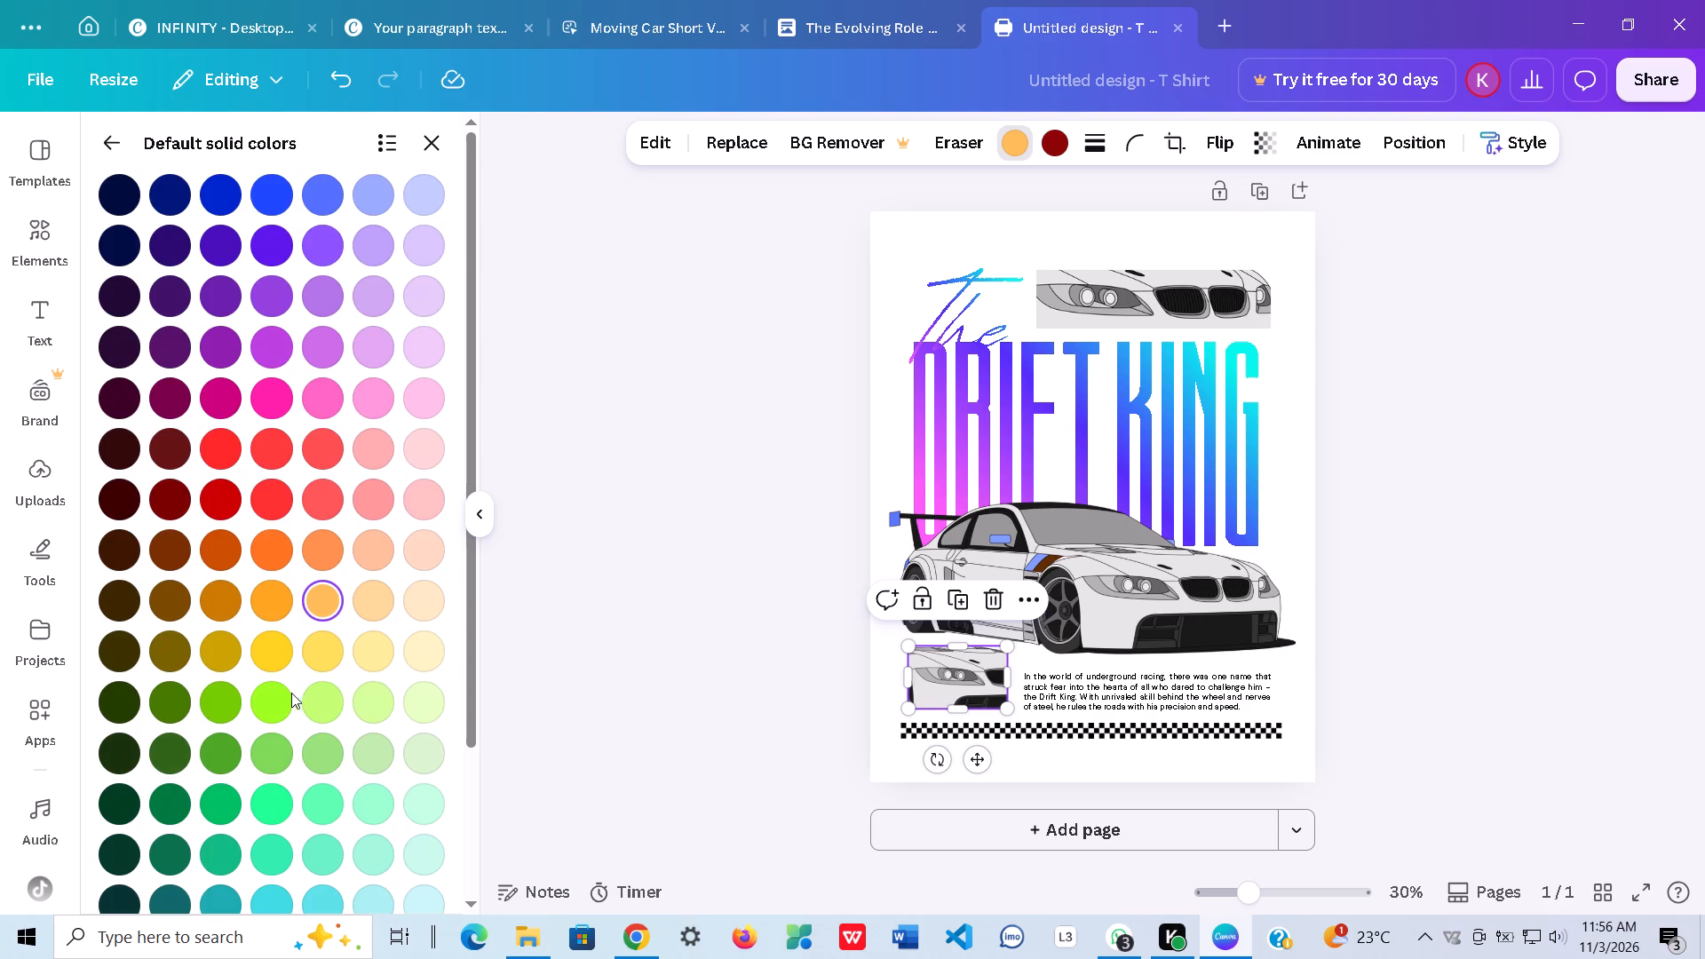
pyautogui.scroll(-7, 266, 715)
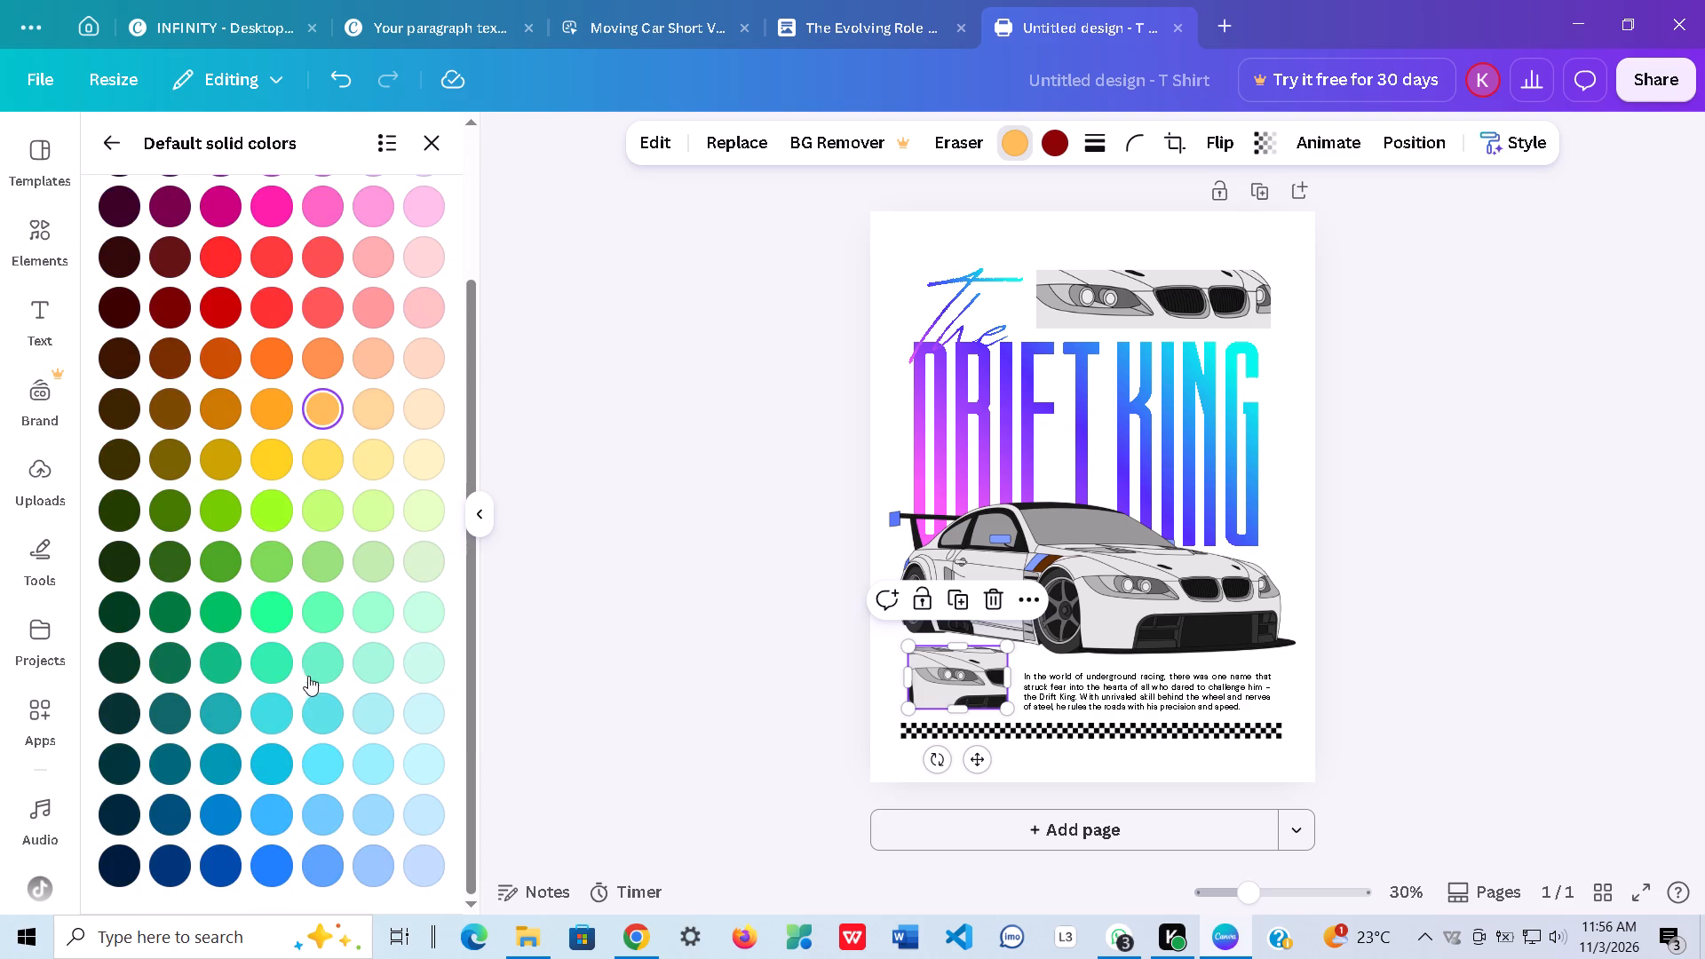
pyautogui.click(314, 673)
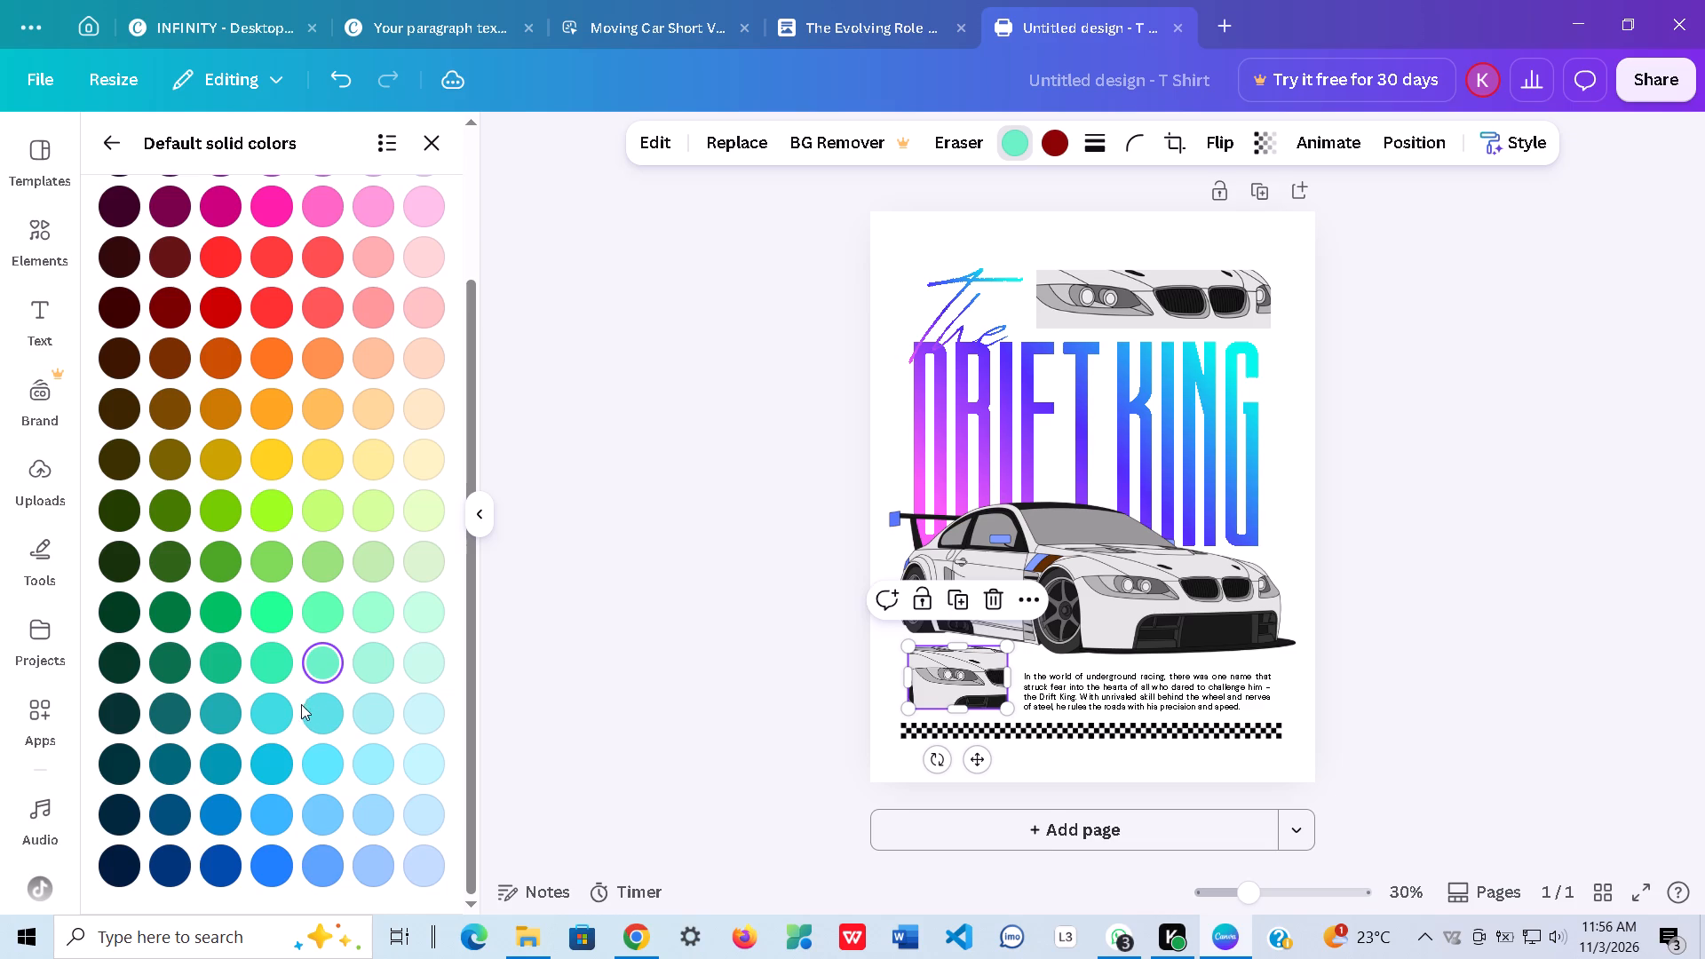
pyautogui.click(313, 715)
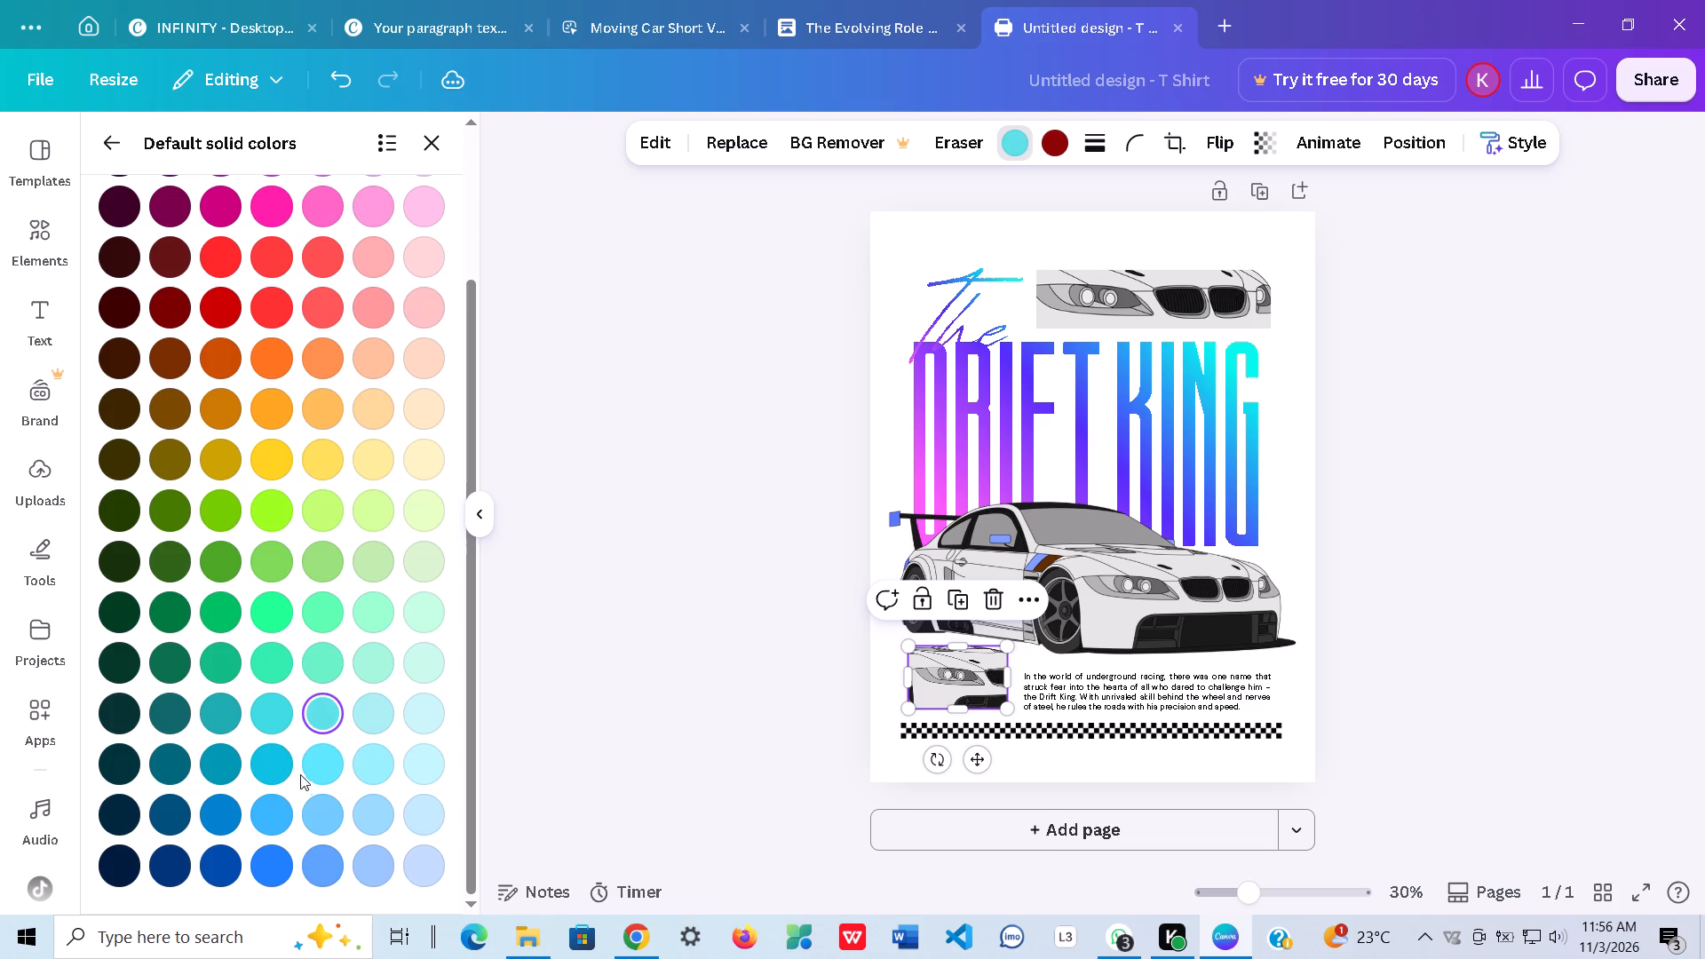
pyautogui.click(317, 771)
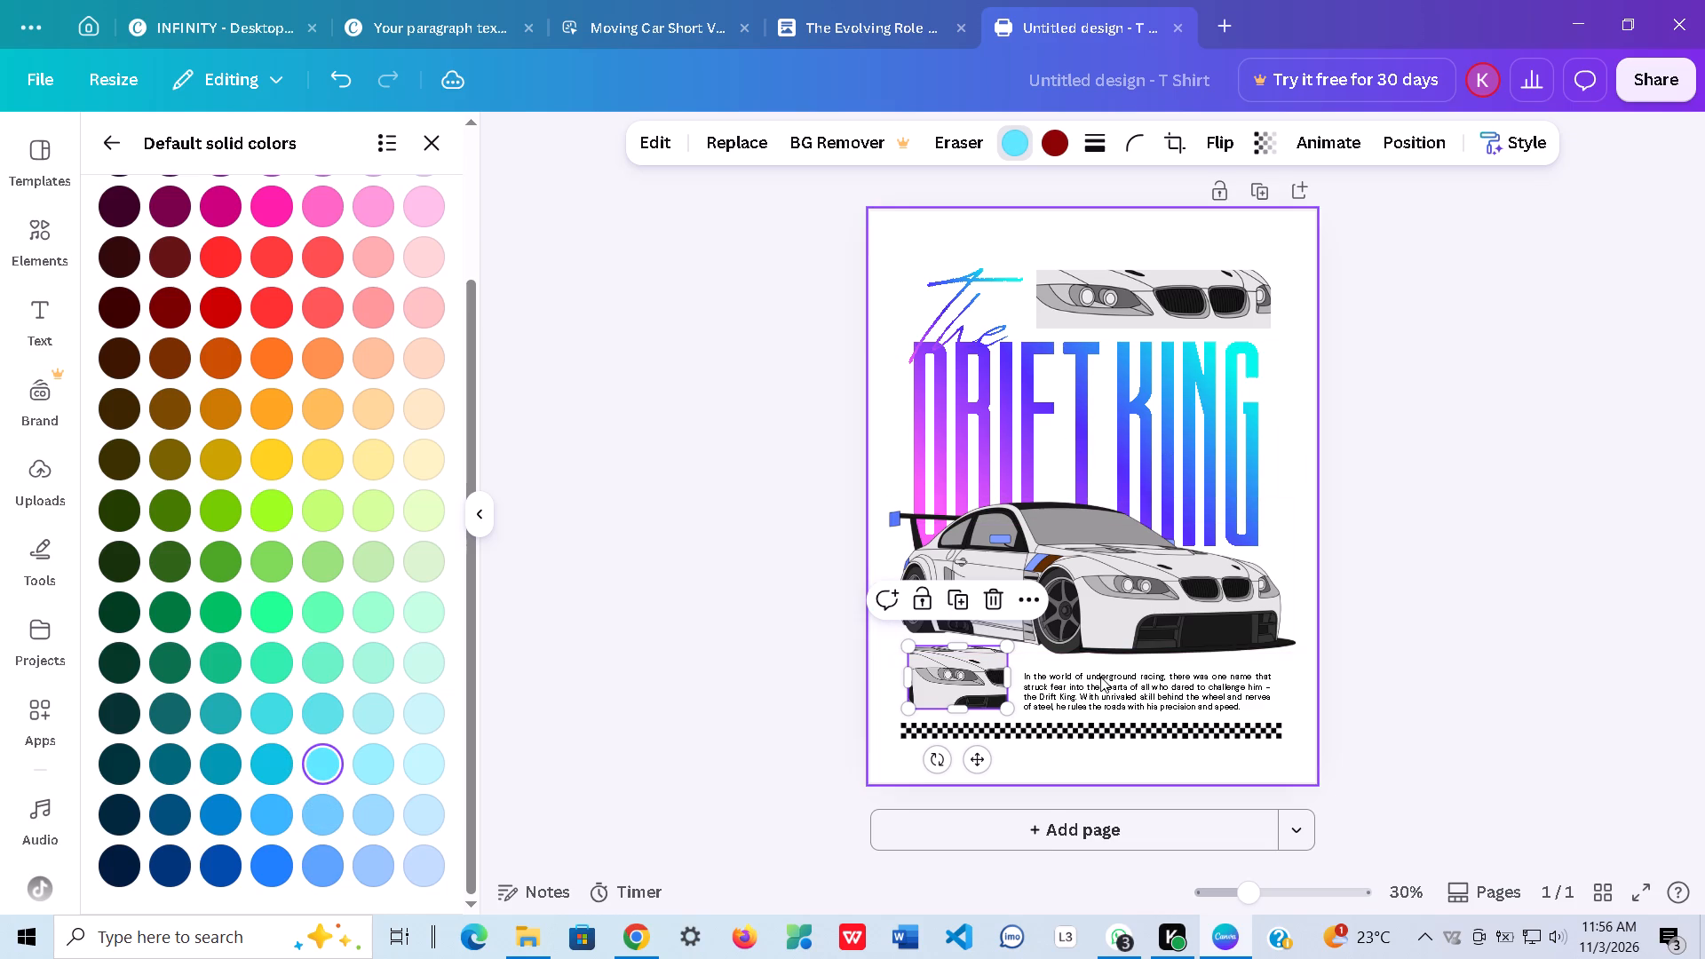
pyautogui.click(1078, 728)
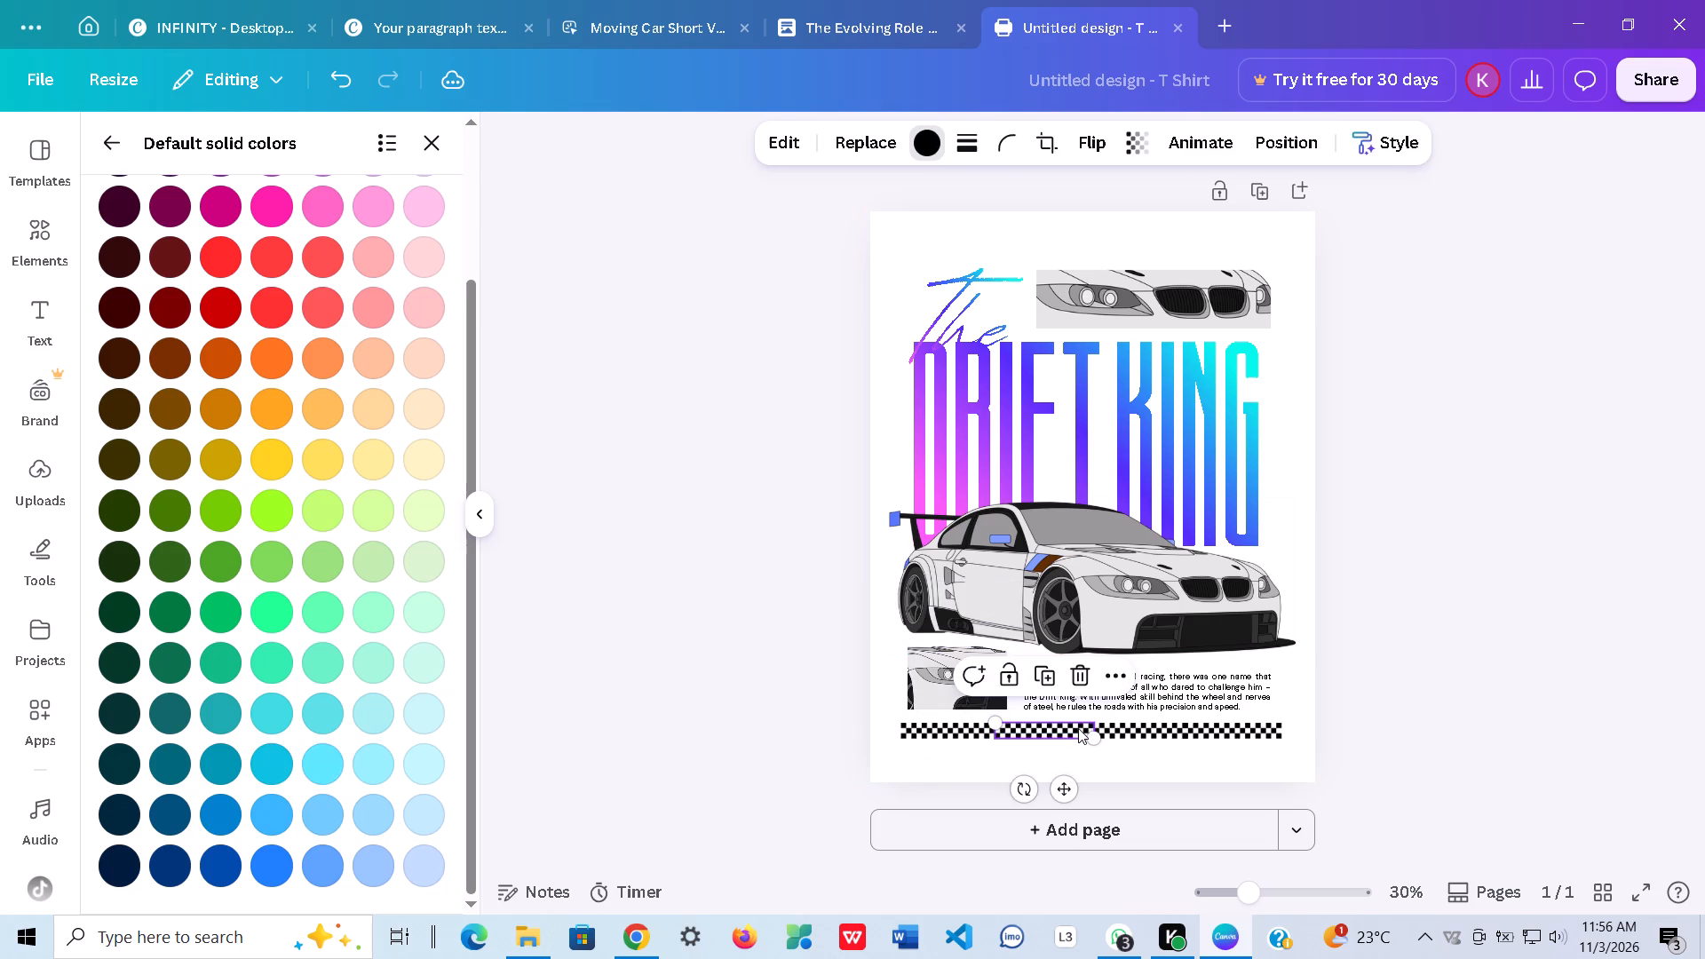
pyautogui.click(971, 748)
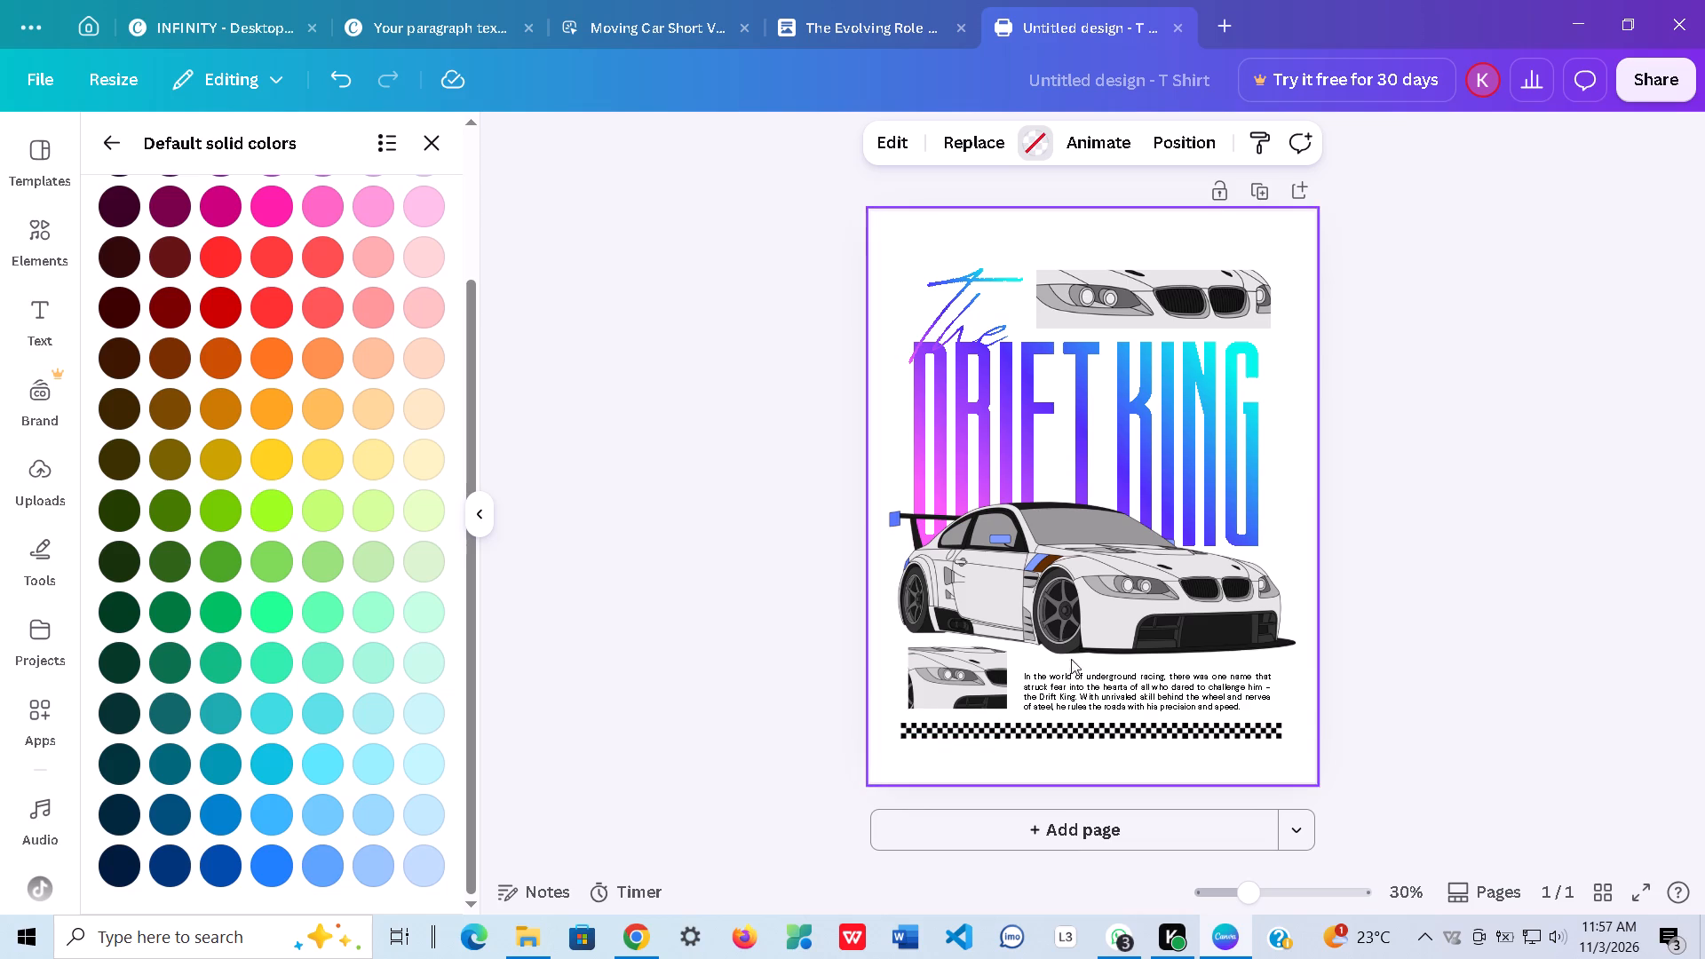
# Set the underground racing paragraph's font size to 20 and nudge it up, away from the chequered strip.
pyautogui.click(1110, 678)
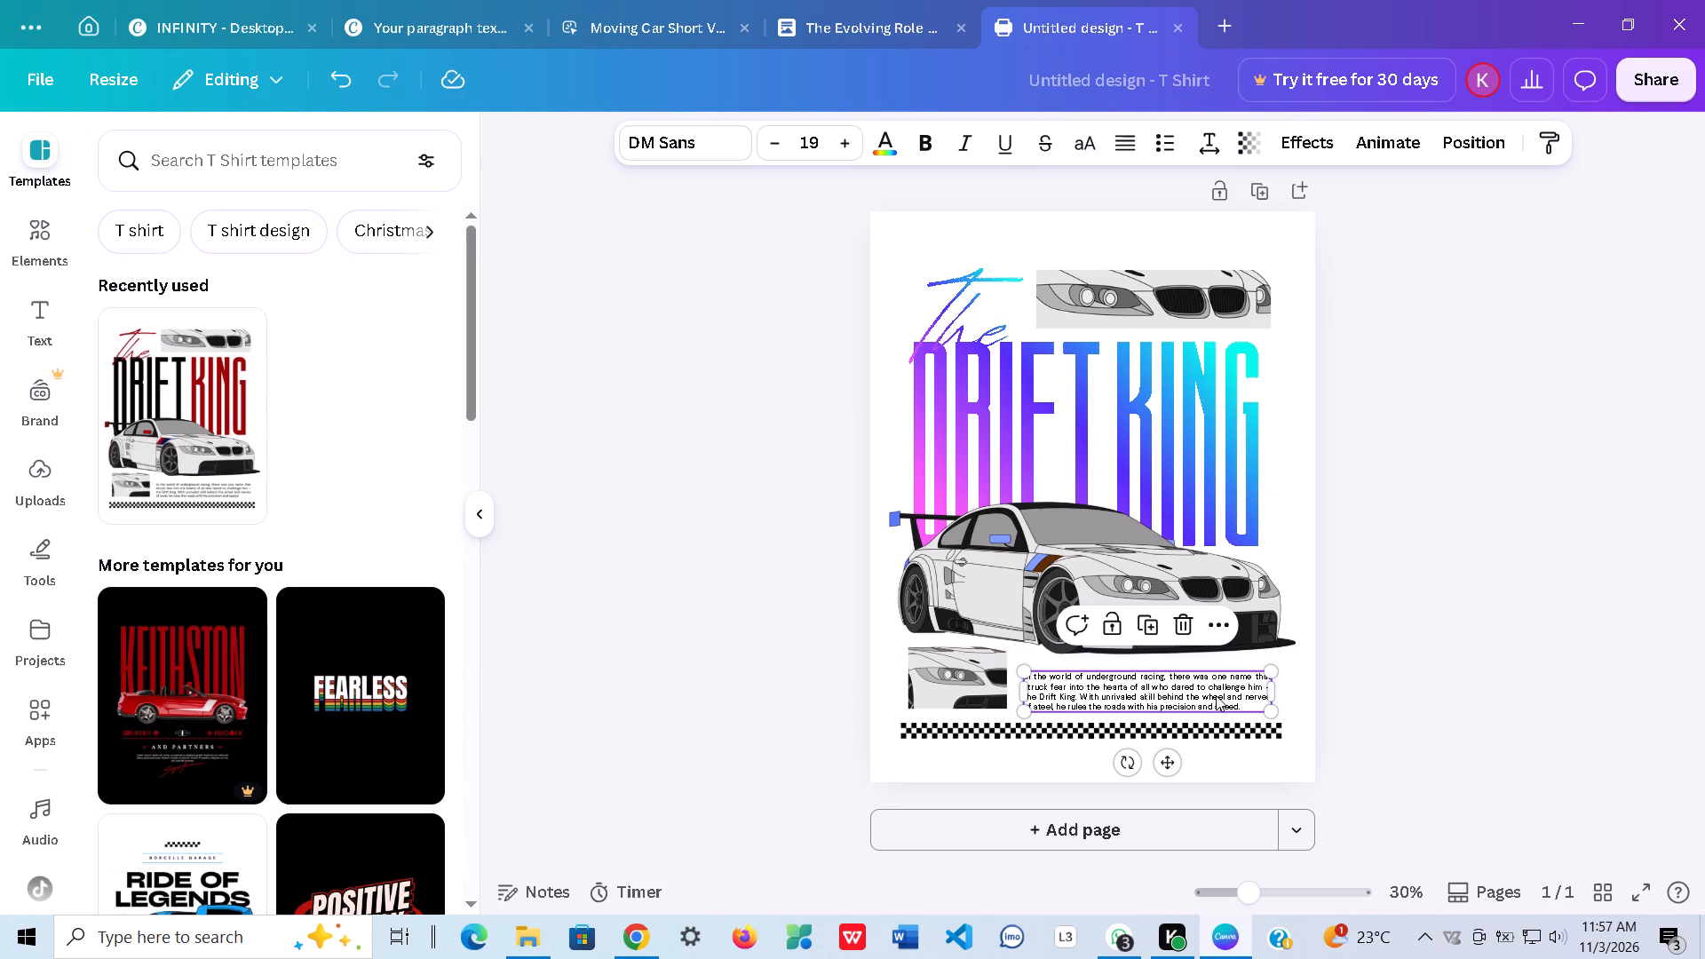
pyautogui.doubleClick(1240, 701)
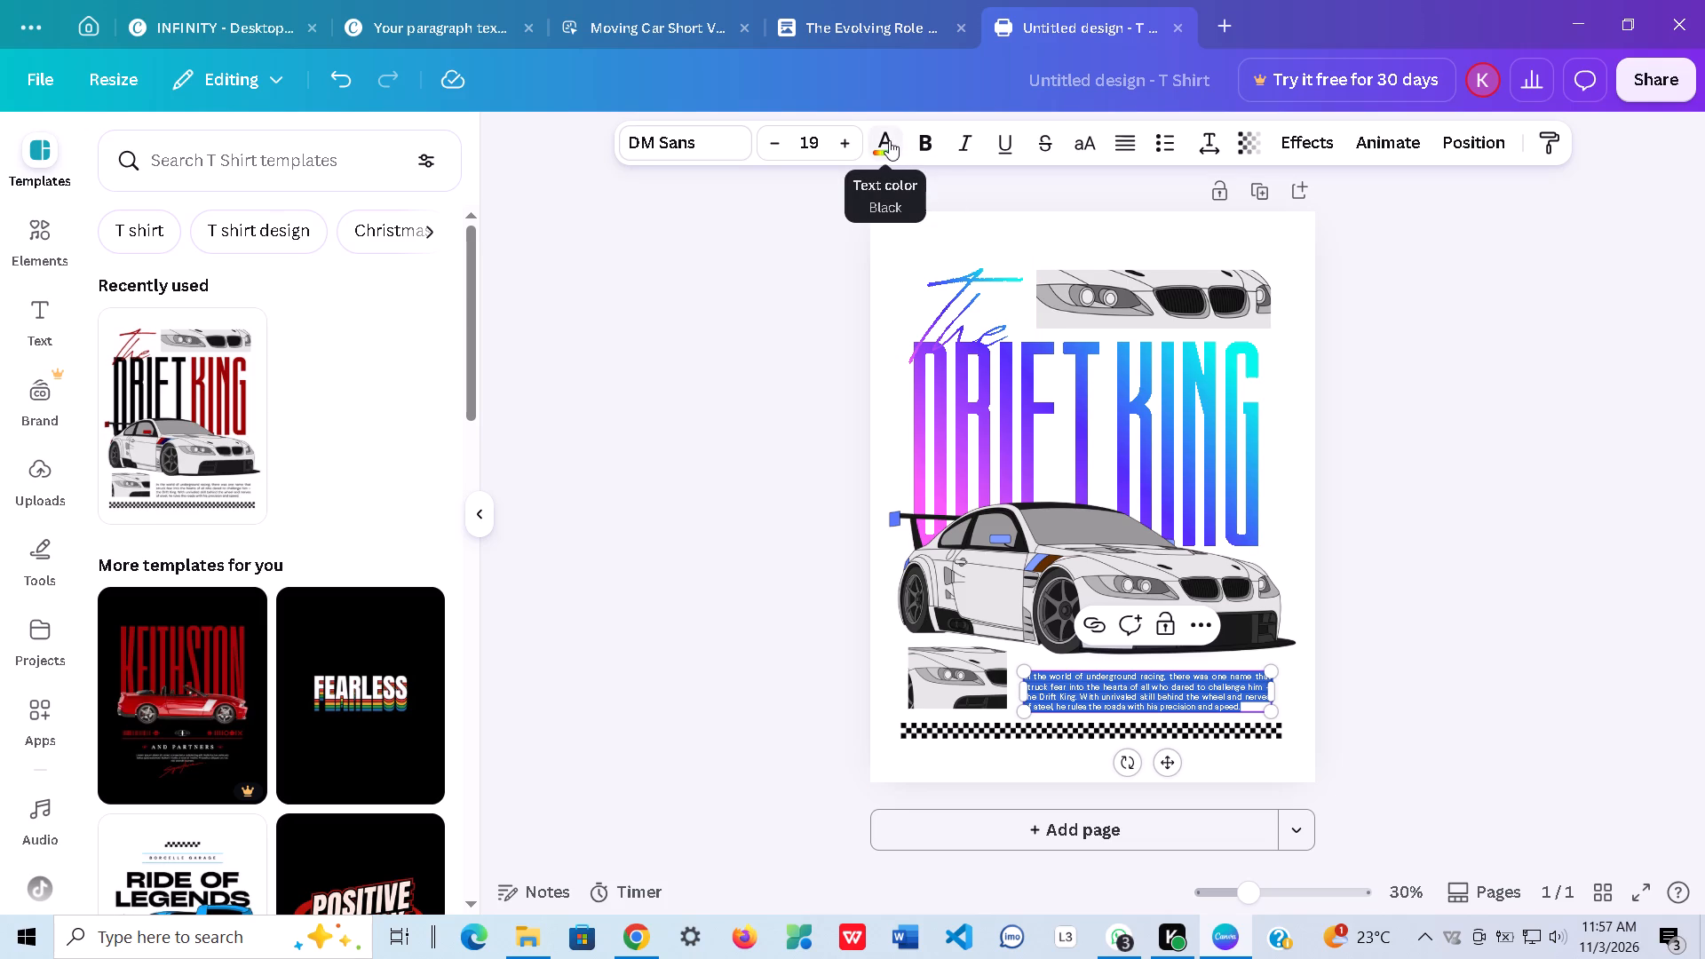
pyautogui.click(841, 136)
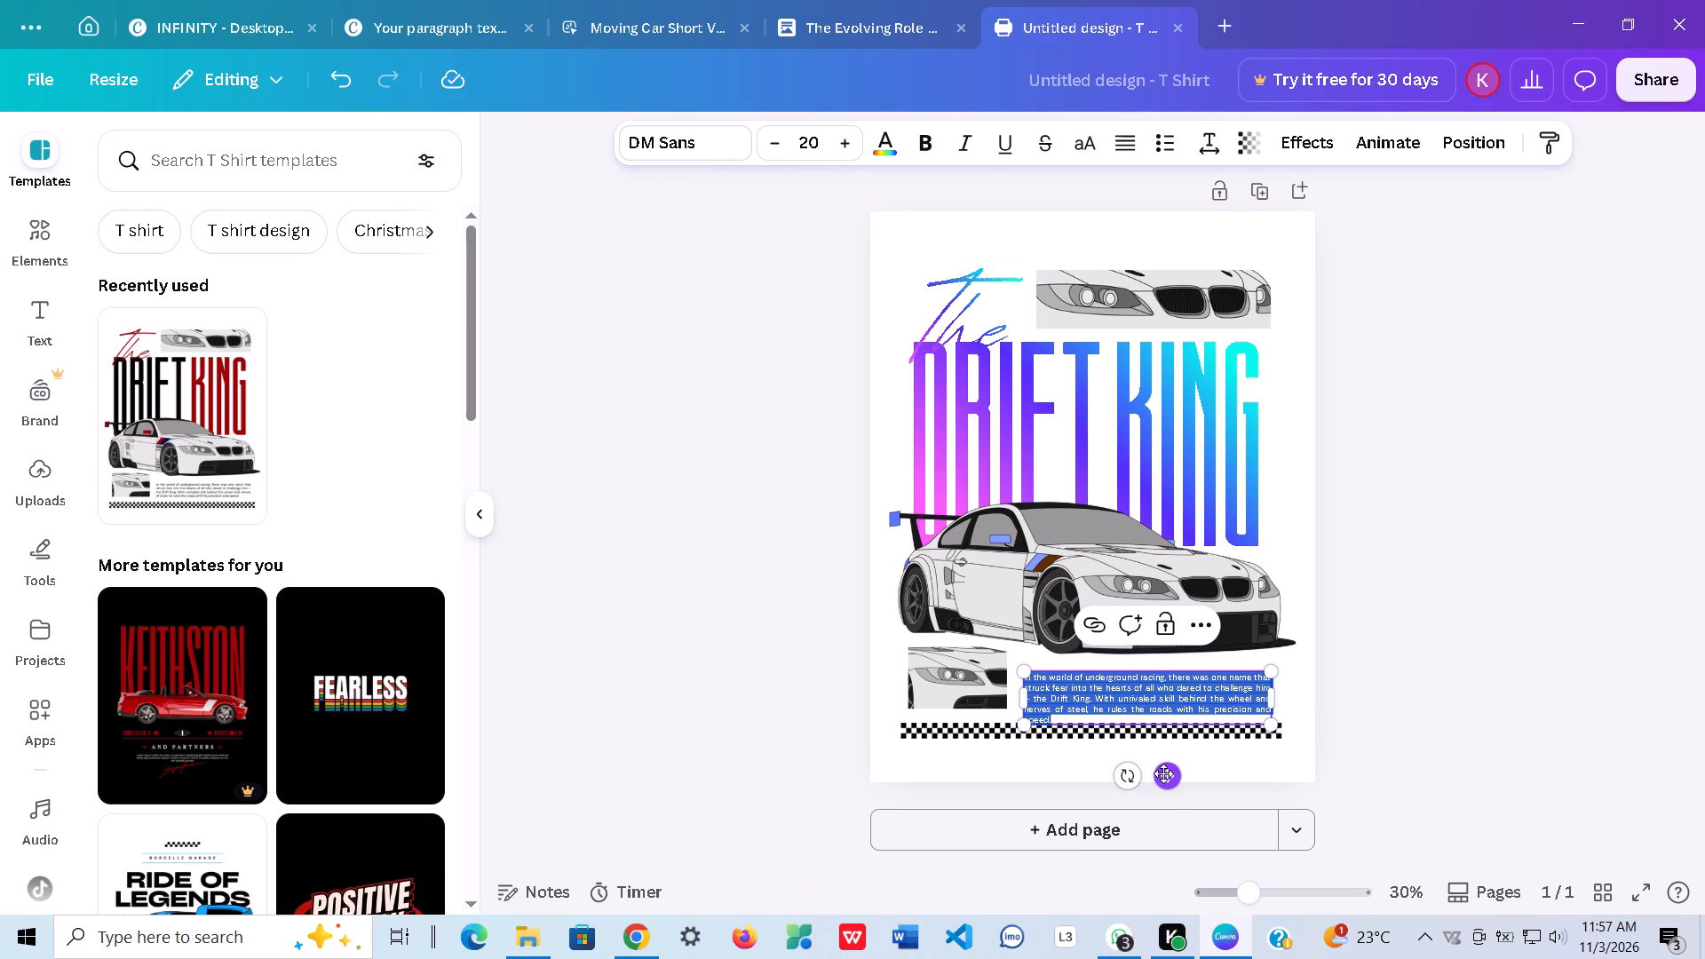
pyautogui.moveTo(1165, 773); pyautogui.dragTo(1165, 772)
pyautogui.moveTo(1165, 772); pyautogui.dragTo(1165, 767)
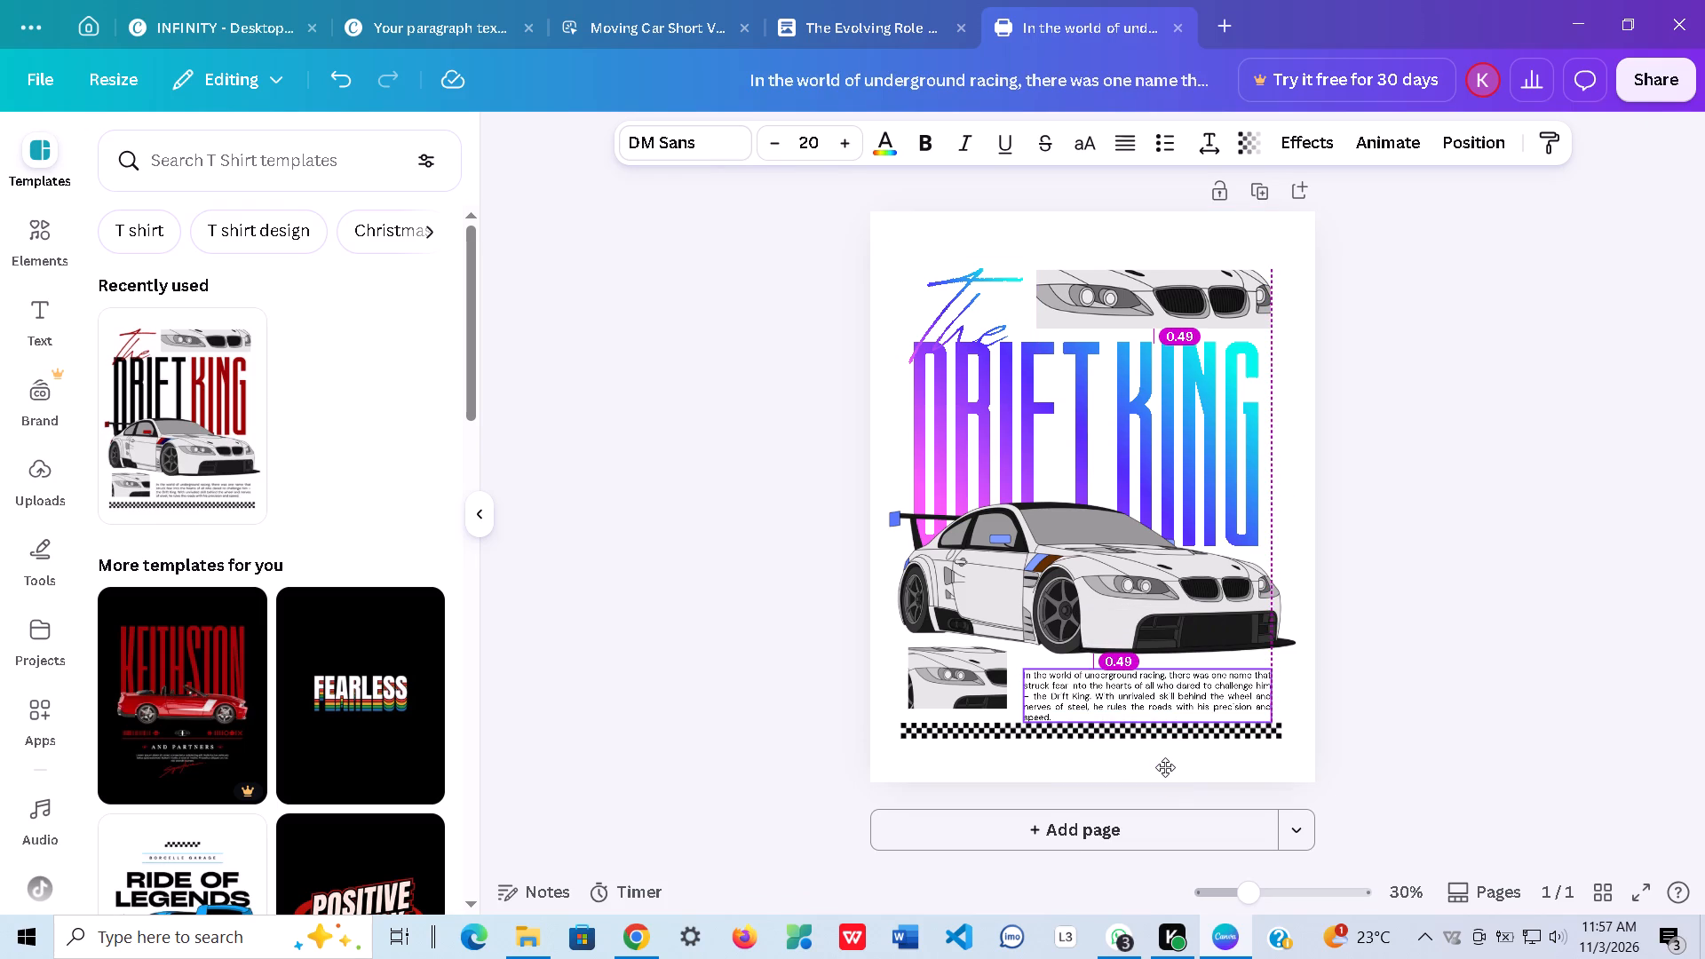
pyautogui.moveTo(1165, 767); pyautogui.dragTo(1165, 765)
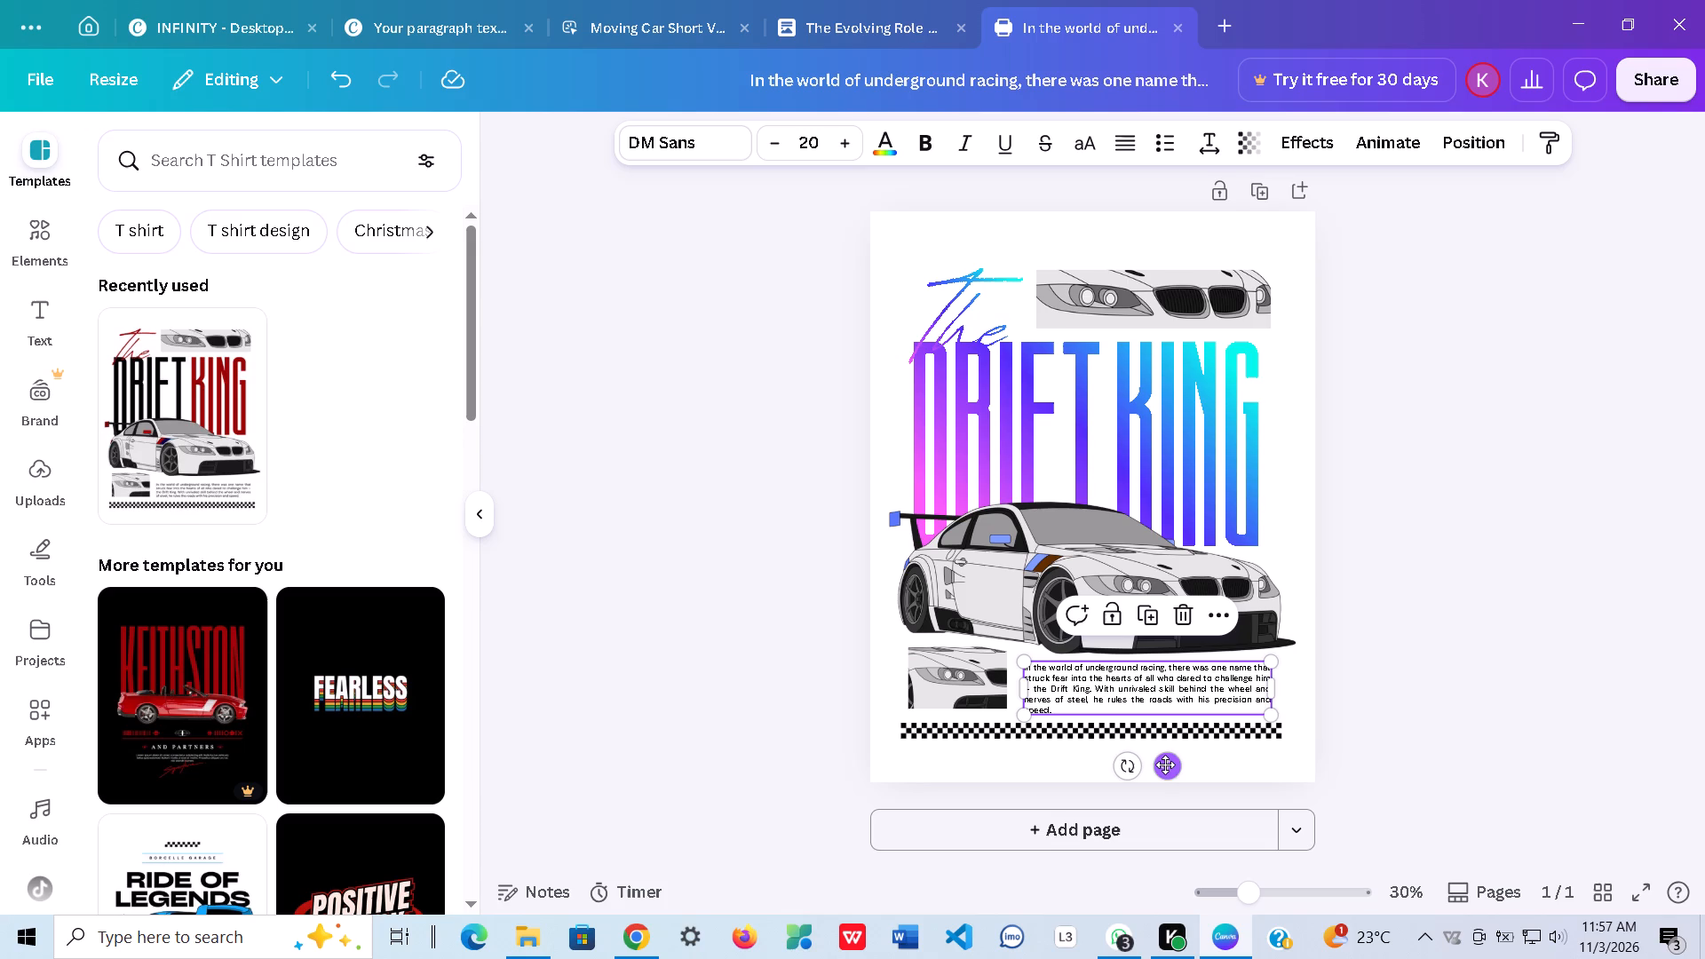
pyautogui.click(749, 593)
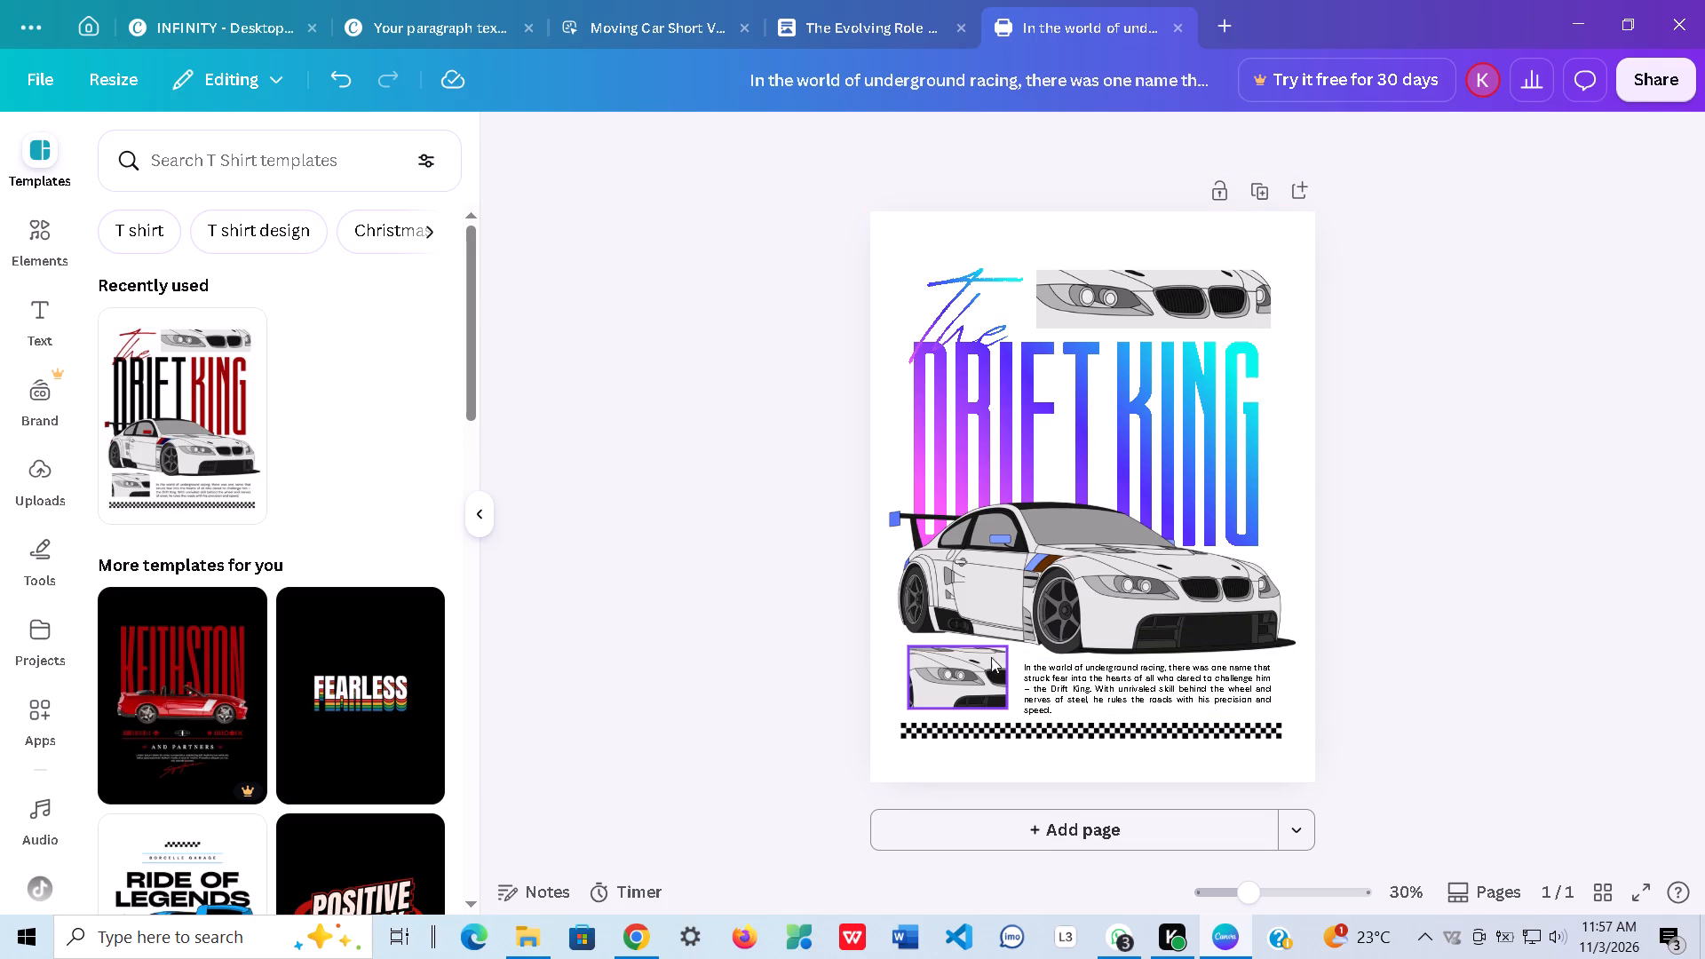
# Set the racing paragraph's font size to 19 and nudge it slightly down between the car and the chequered strip.
pyautogui.doubleClick(1060, 702)
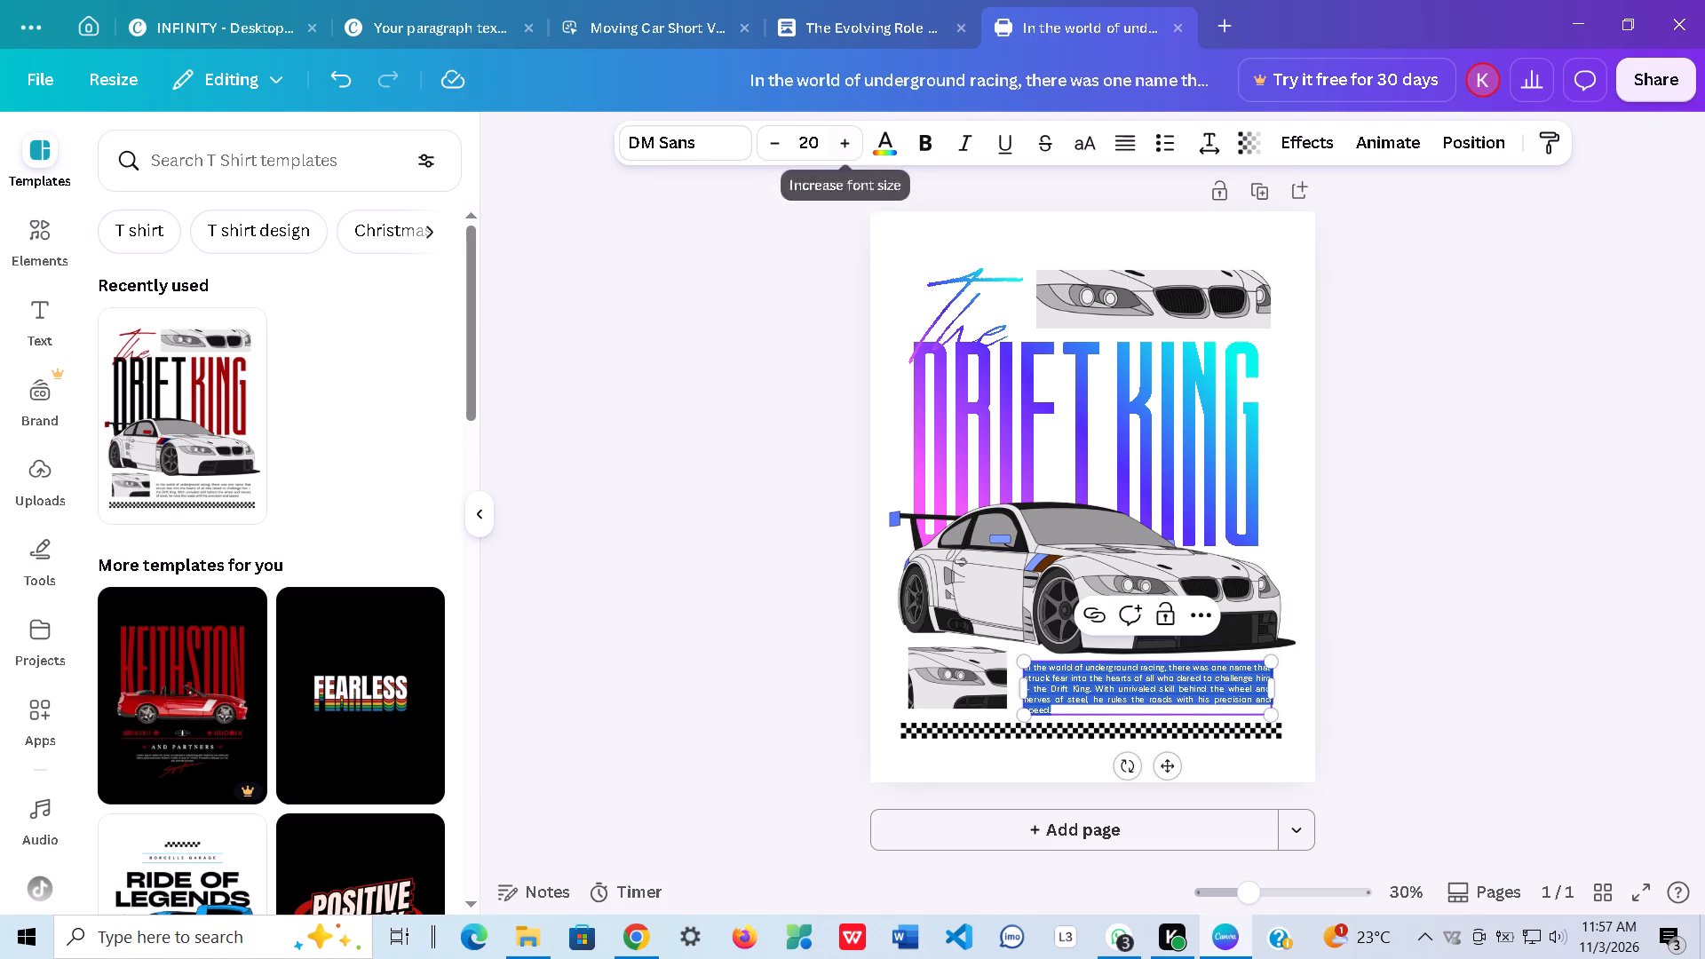
pyautogui.click(782, 139)
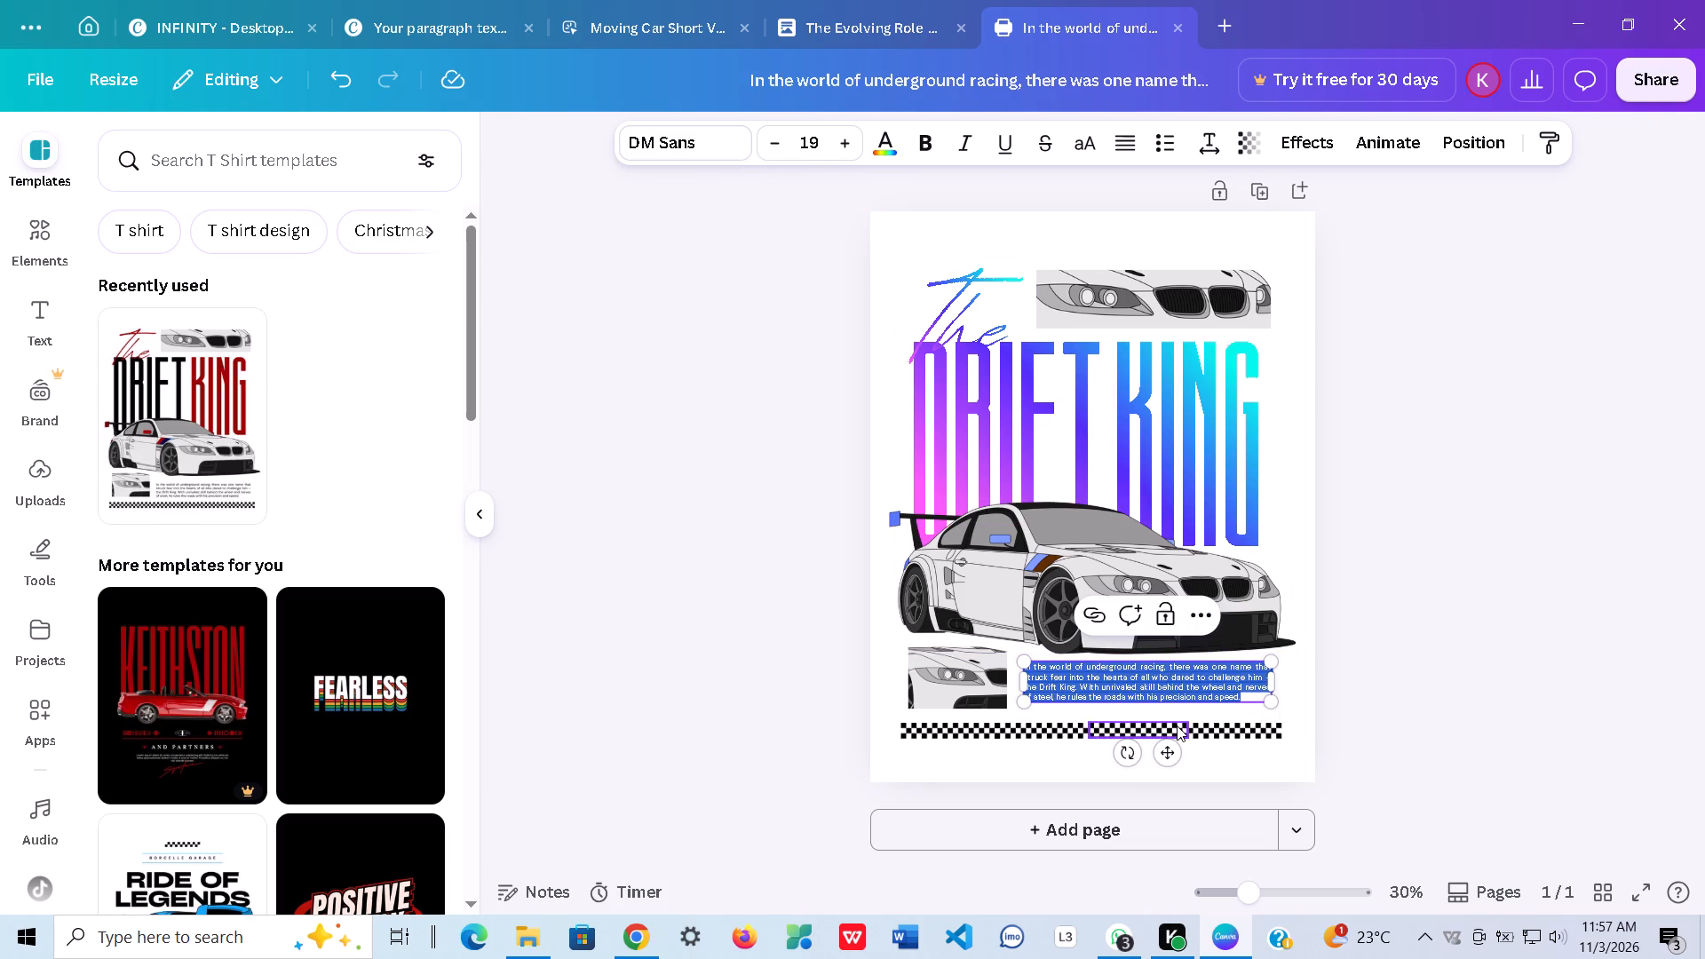
pyautogui.click(1165, 755)
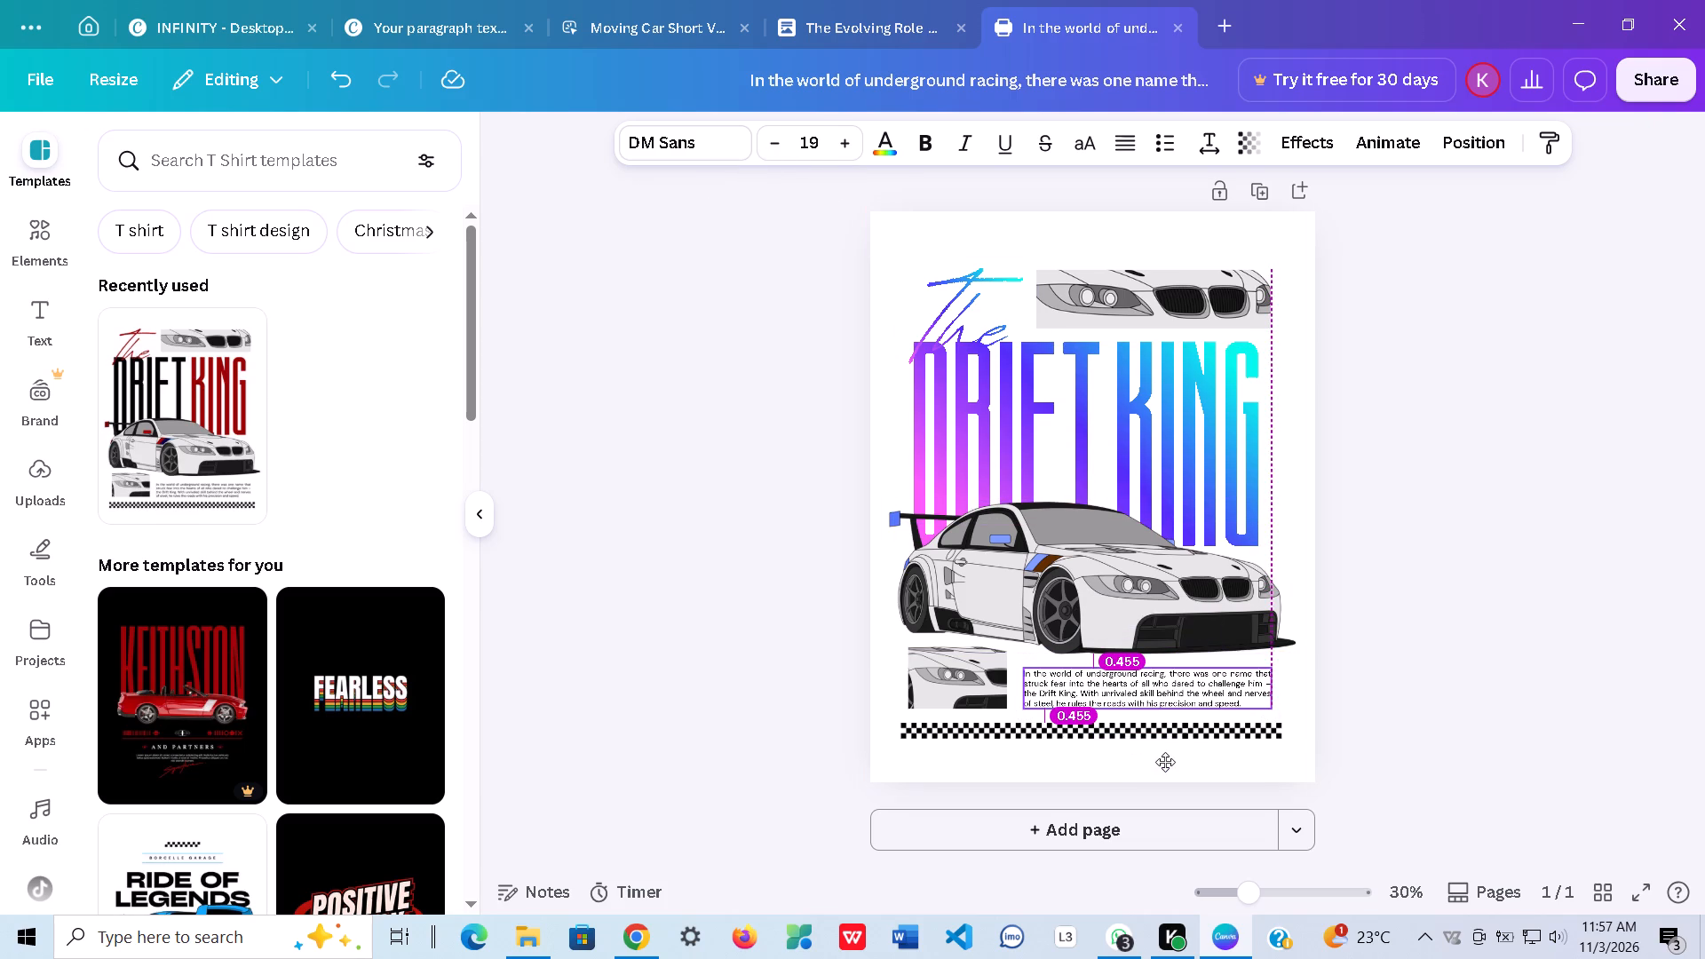
pyautogui.click(1395, 605)
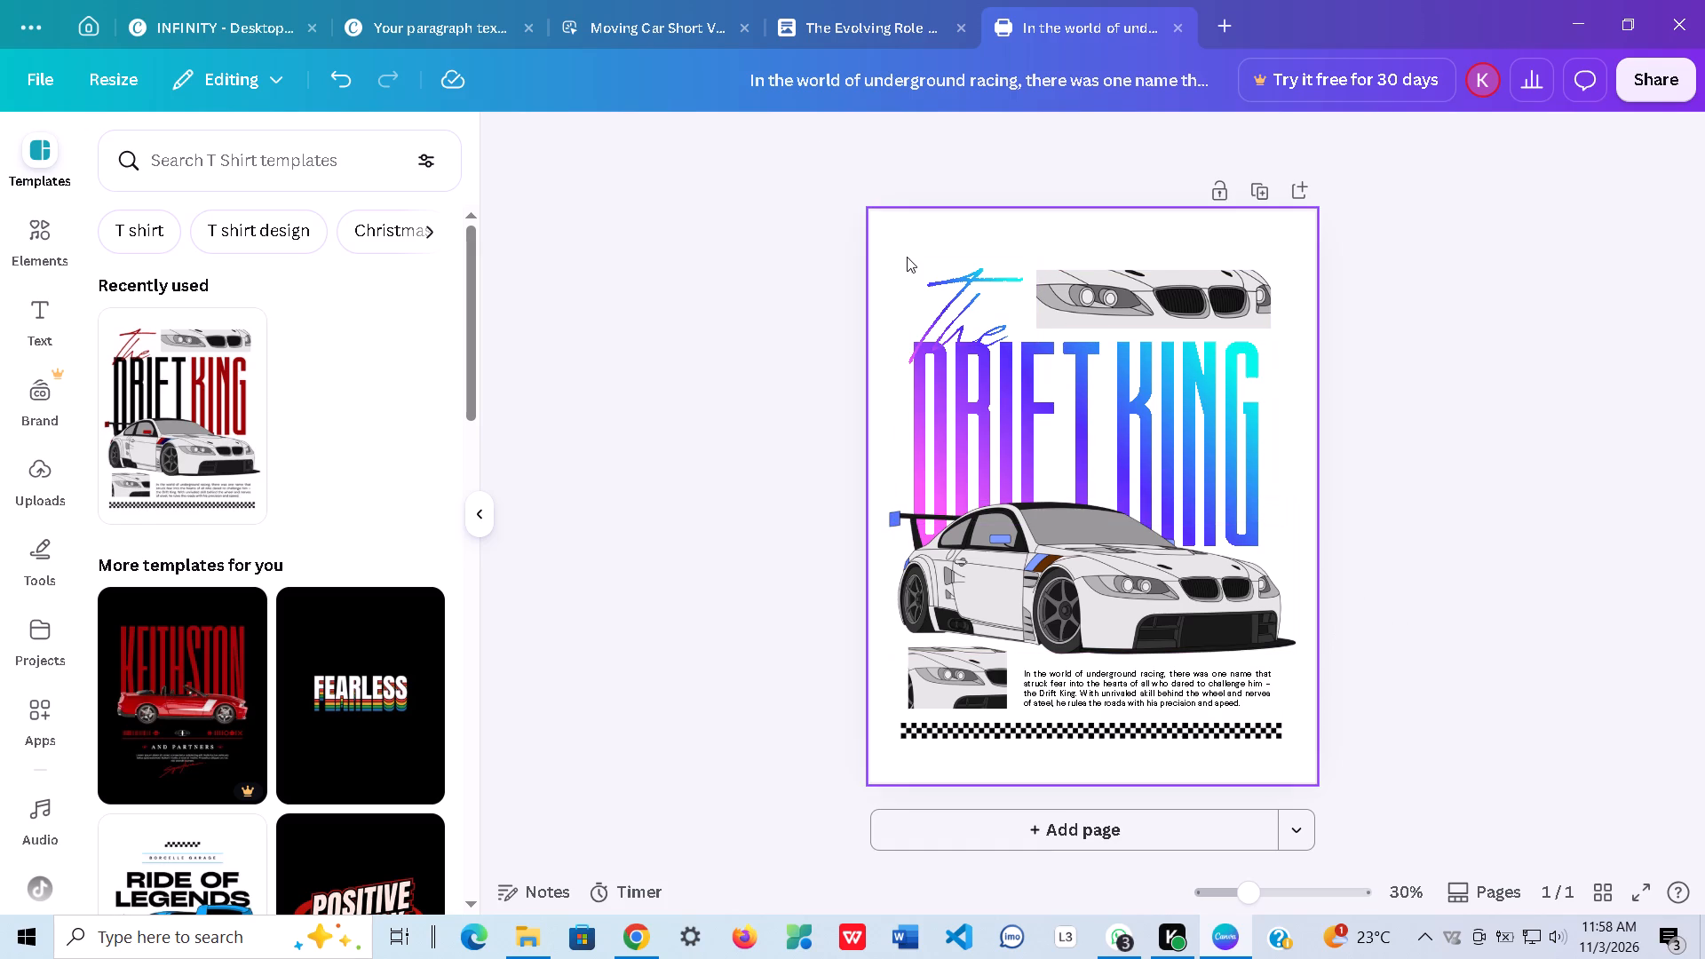
# Open the colour choices for the page background.
pyautogui.click(994, 225)
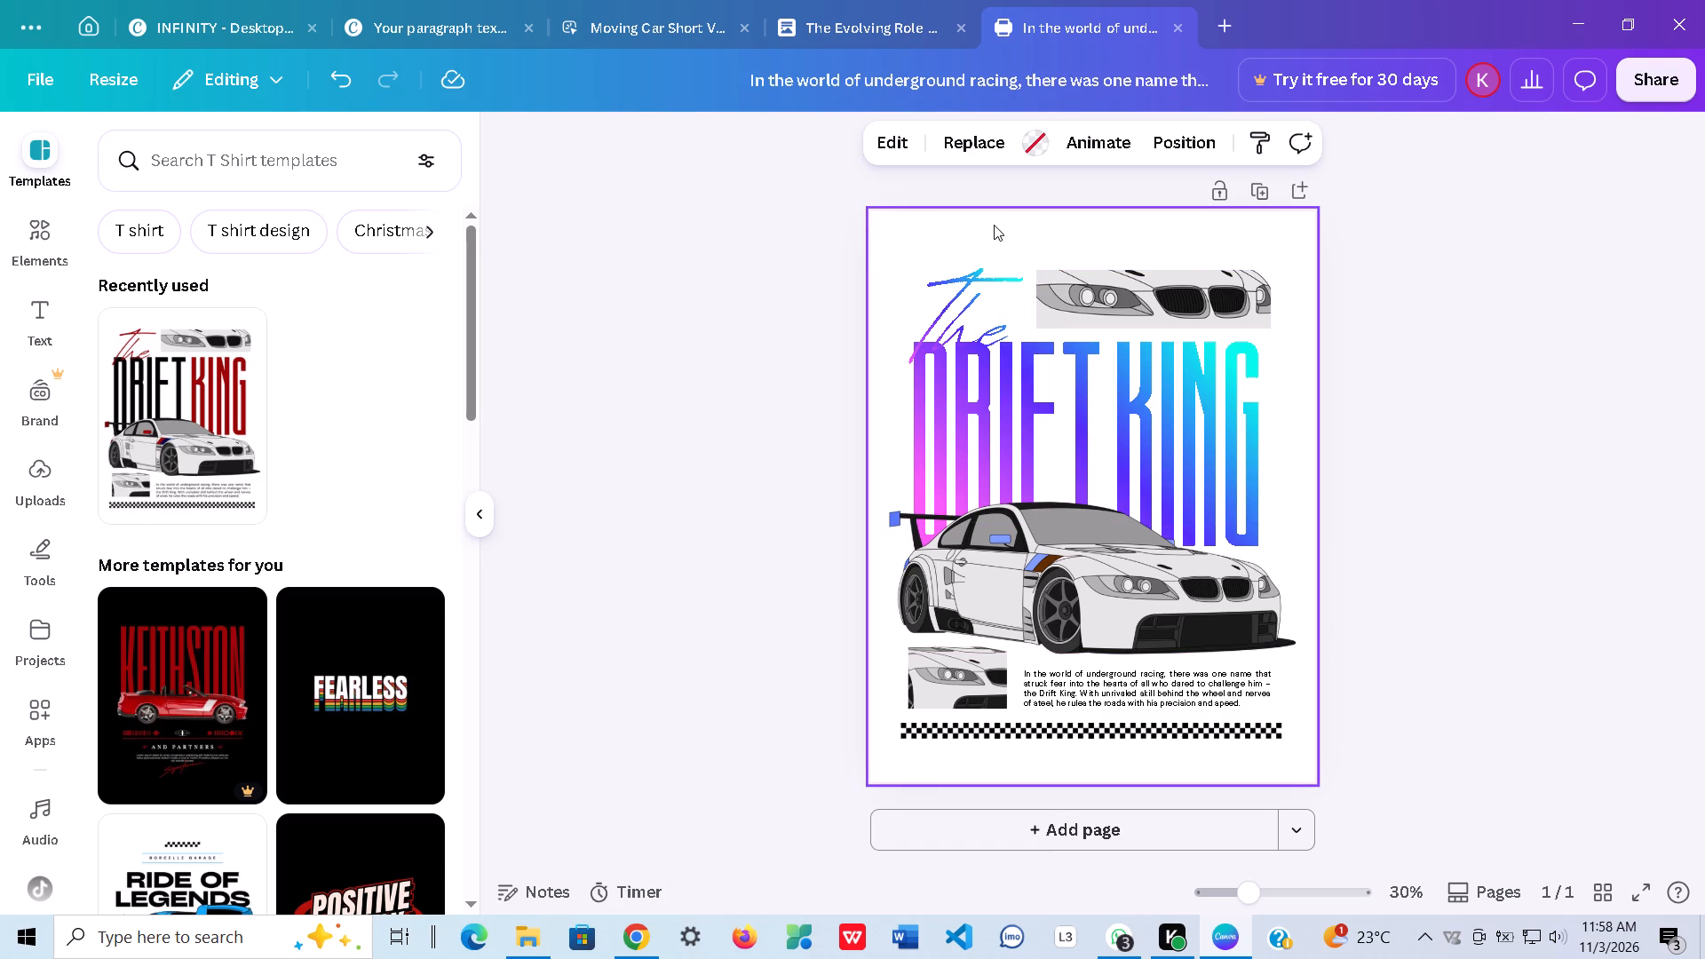
pyautogui.click(1032, 143)
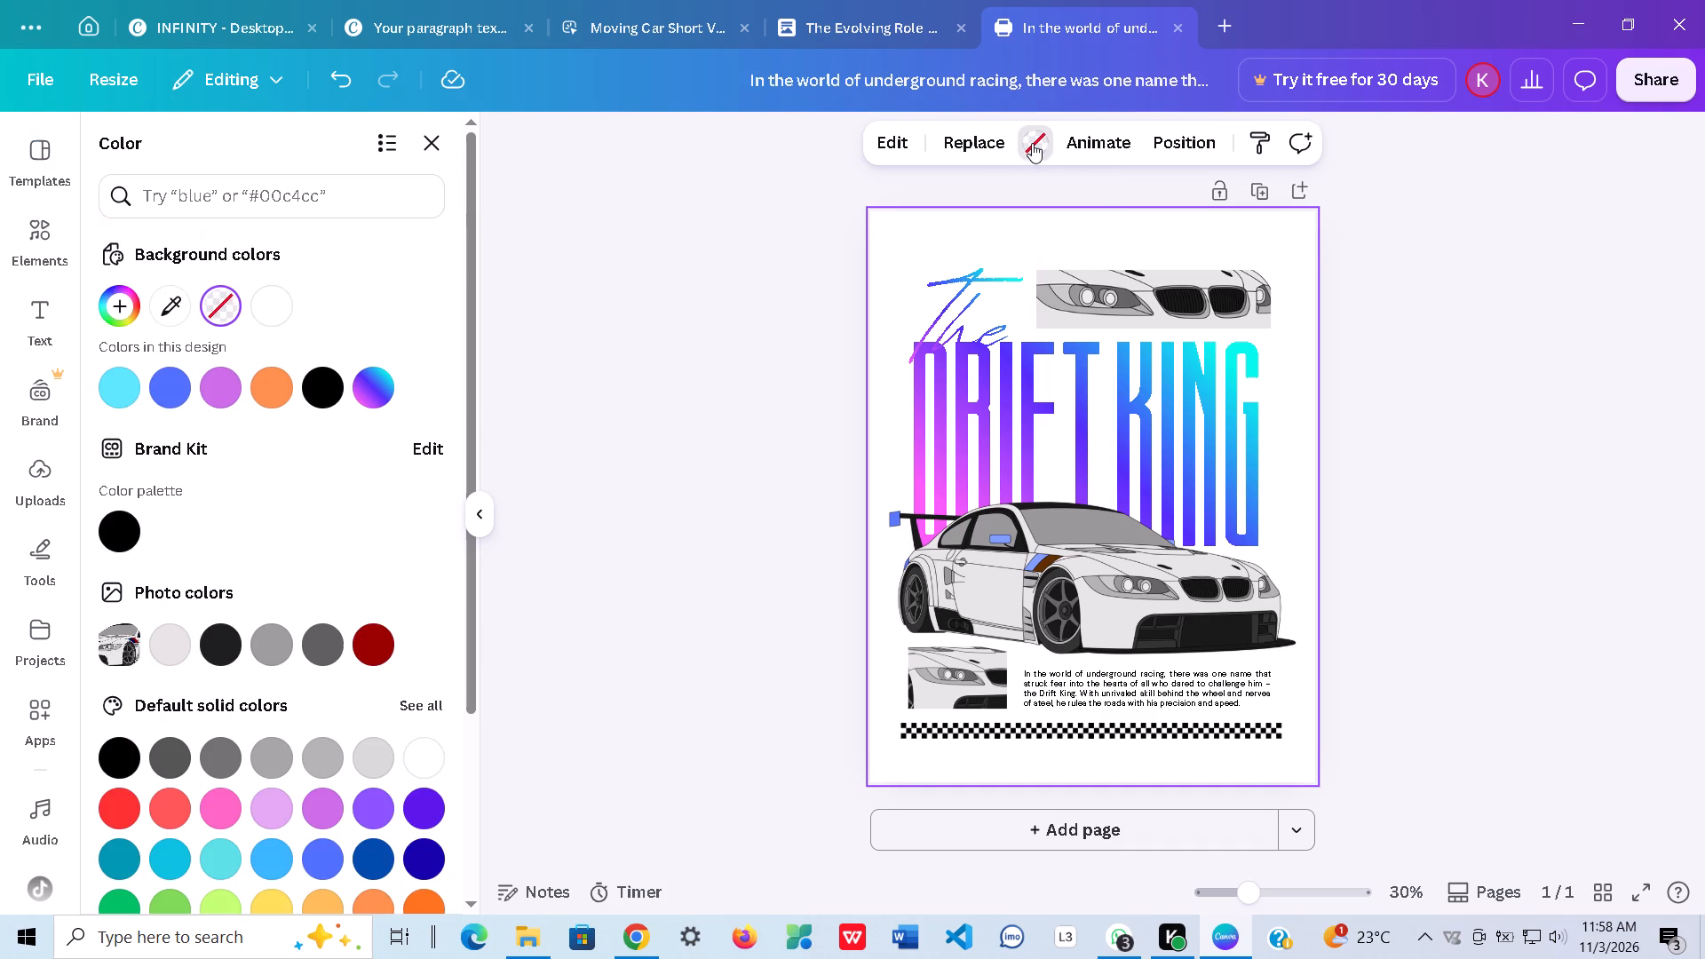
# Recolour the page background, trying the design's pink-violet-cyan gradient, orange #ff914d, magenta and blue, and settling on solid violet.
pyautogui.click(378, 394)
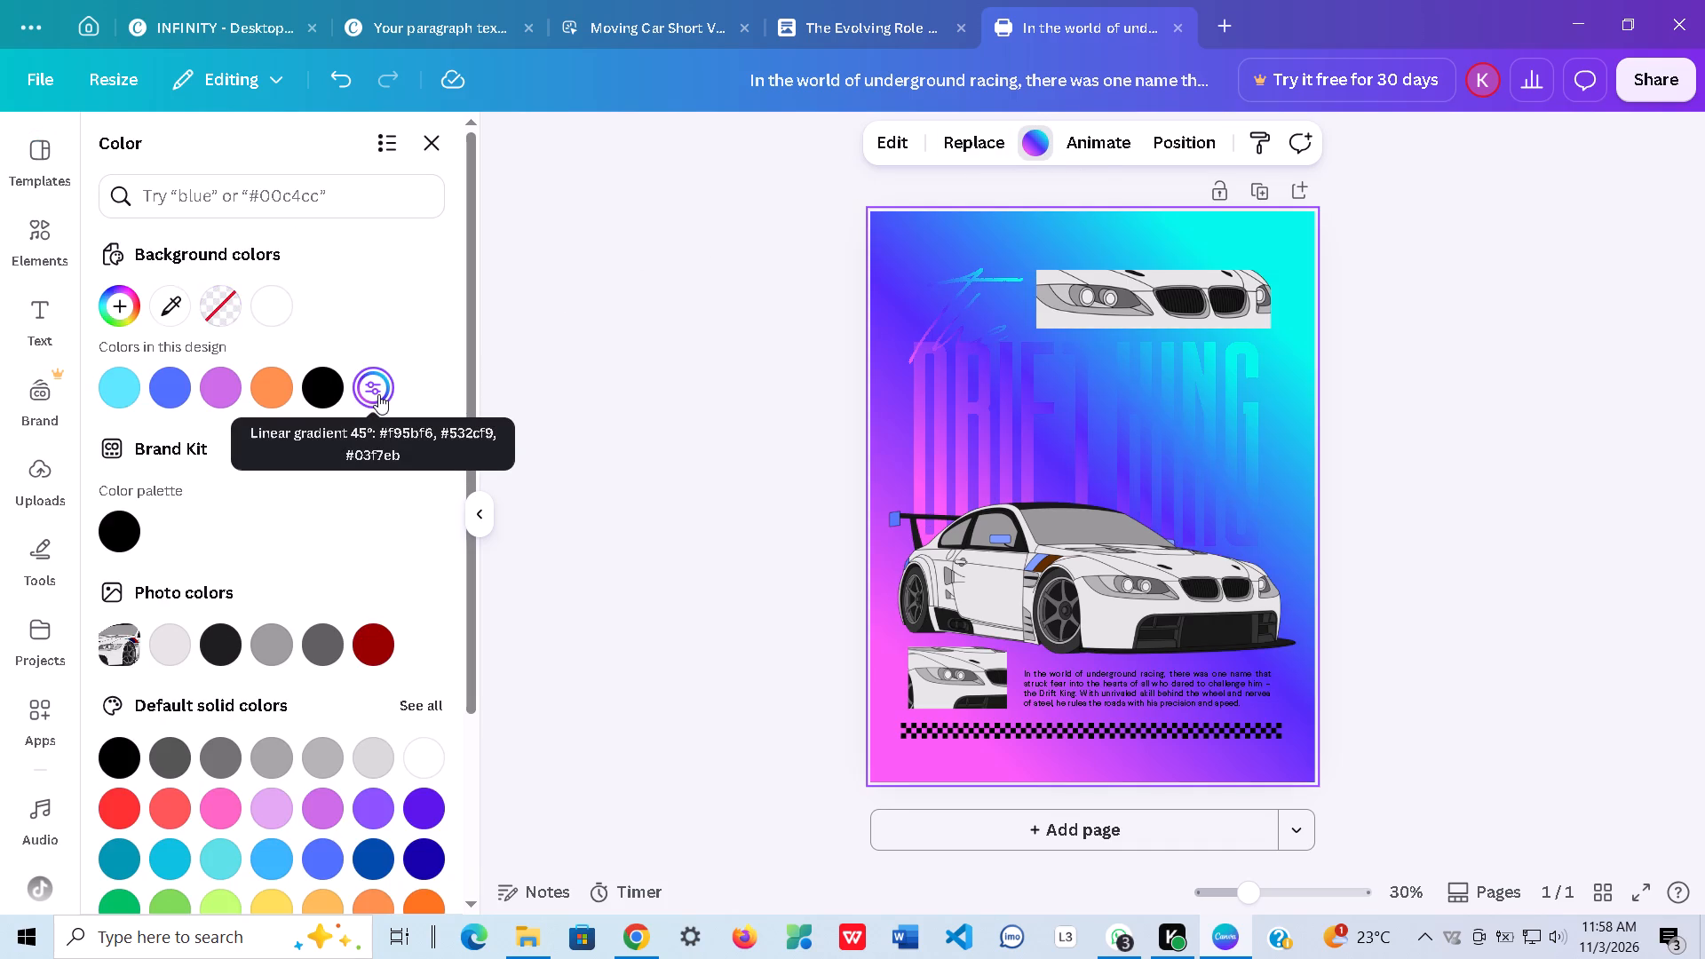
pyautogui.click(270, 392)
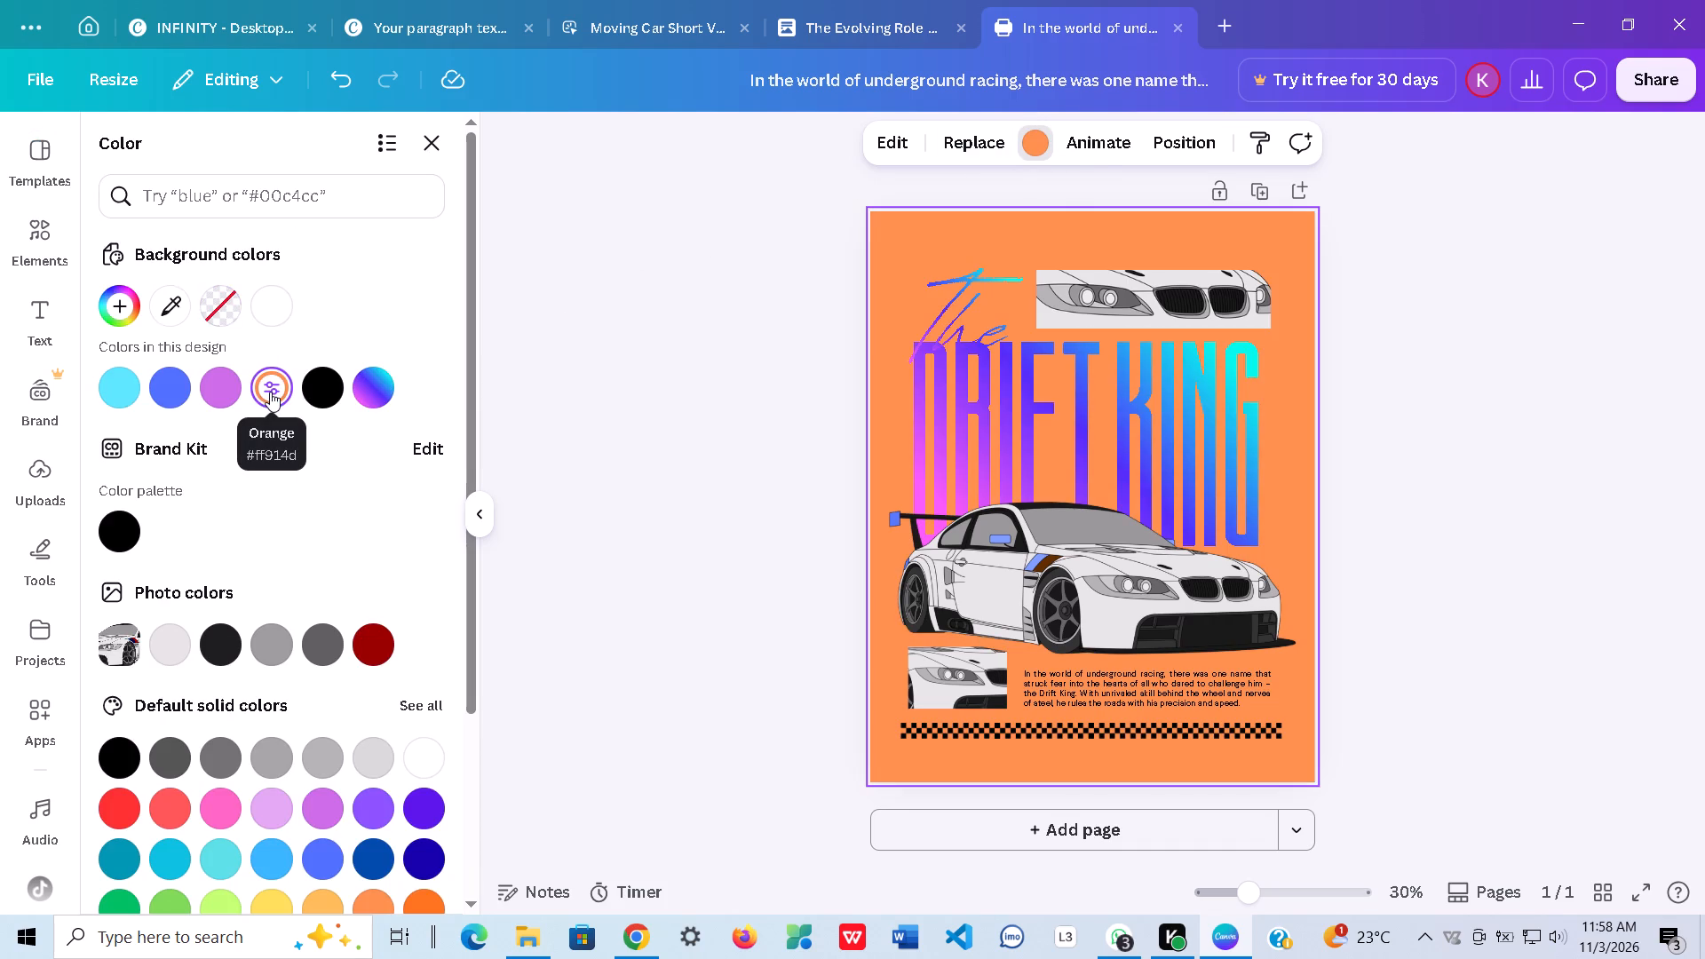
pyautogui.click(223, 393)
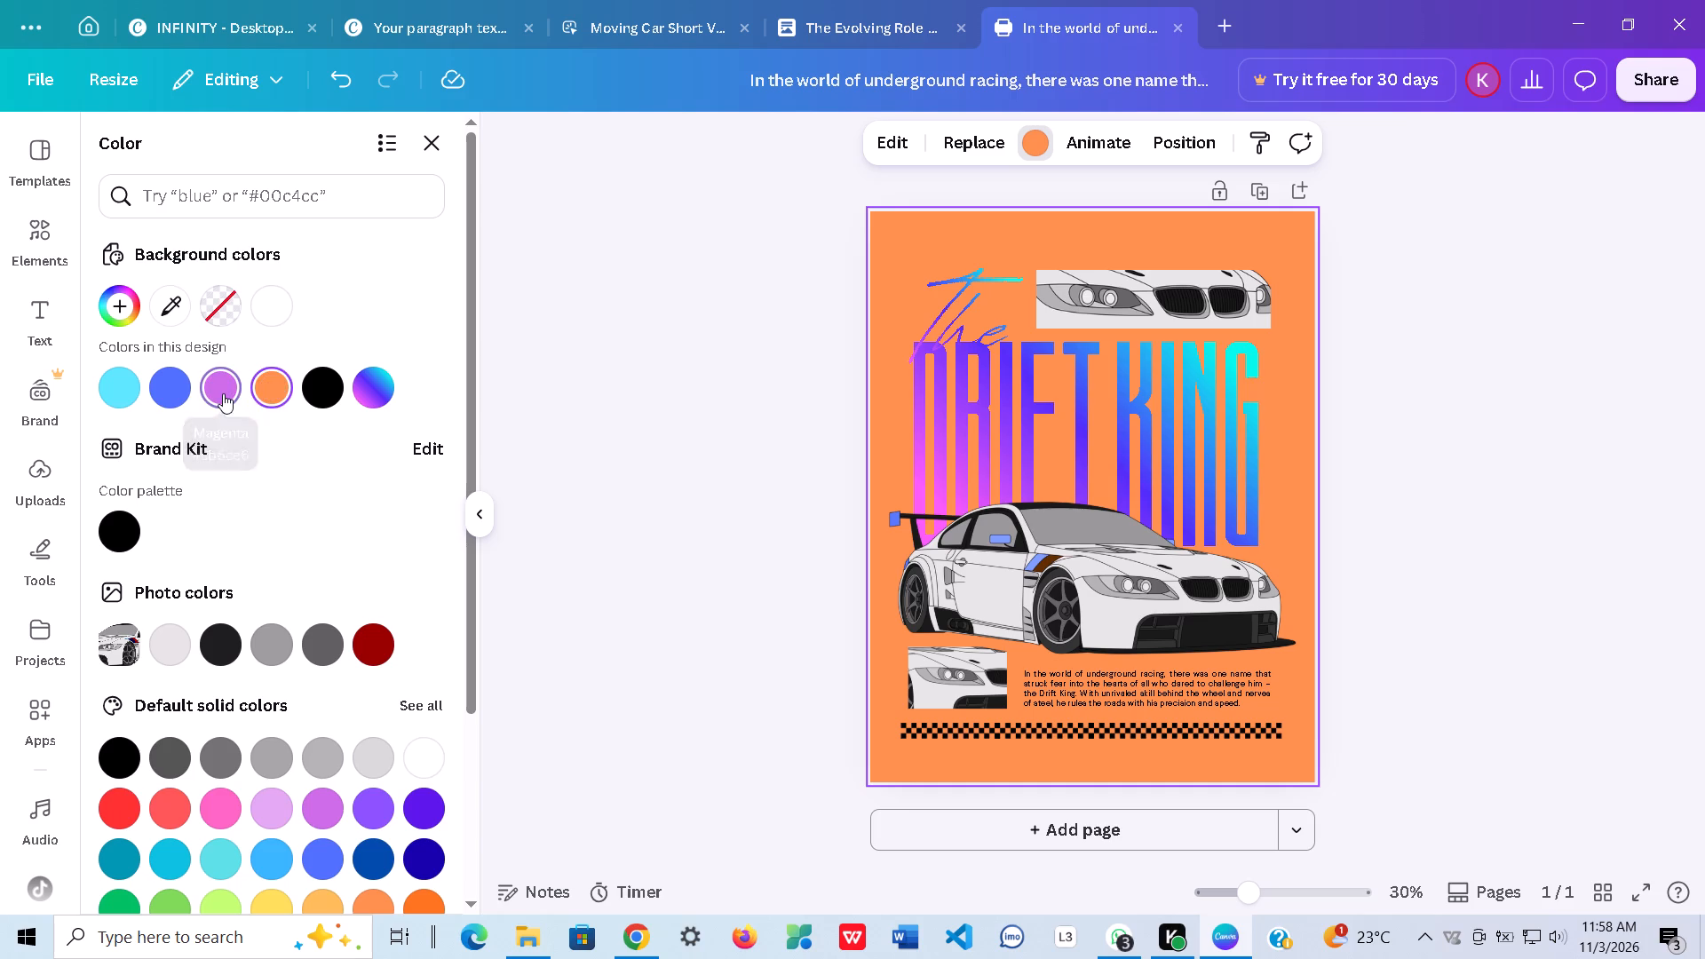
pyautogui.click(163, 401)
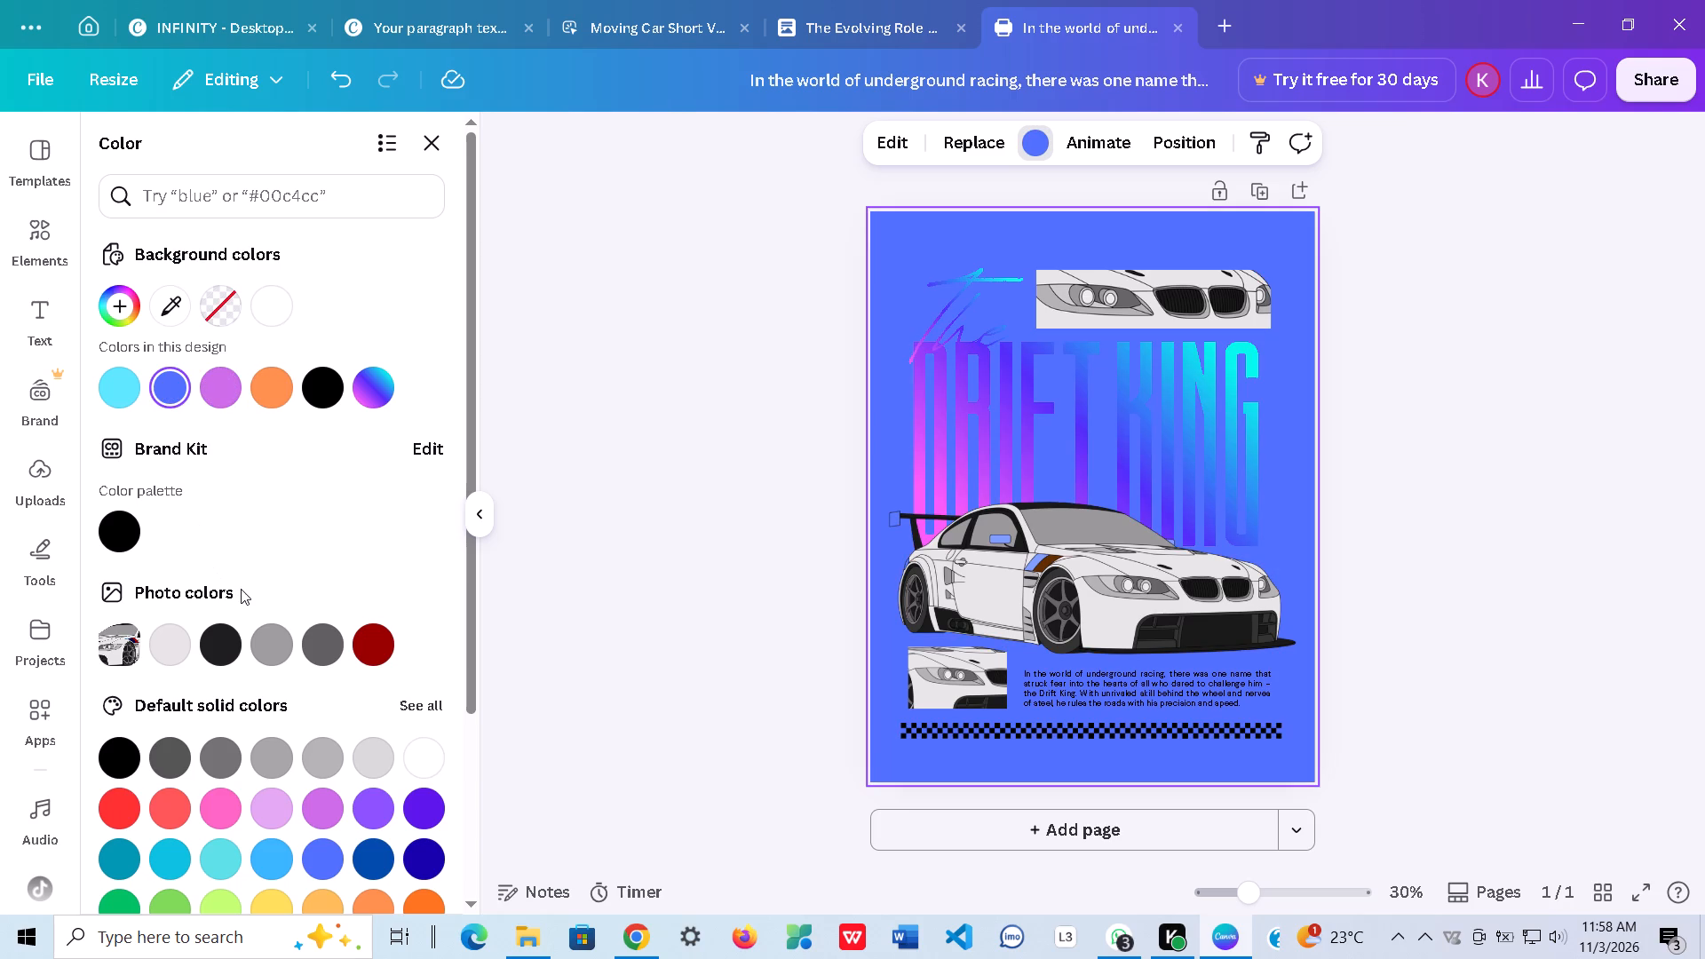
pyautogui.scroll(-1, 241, 589)
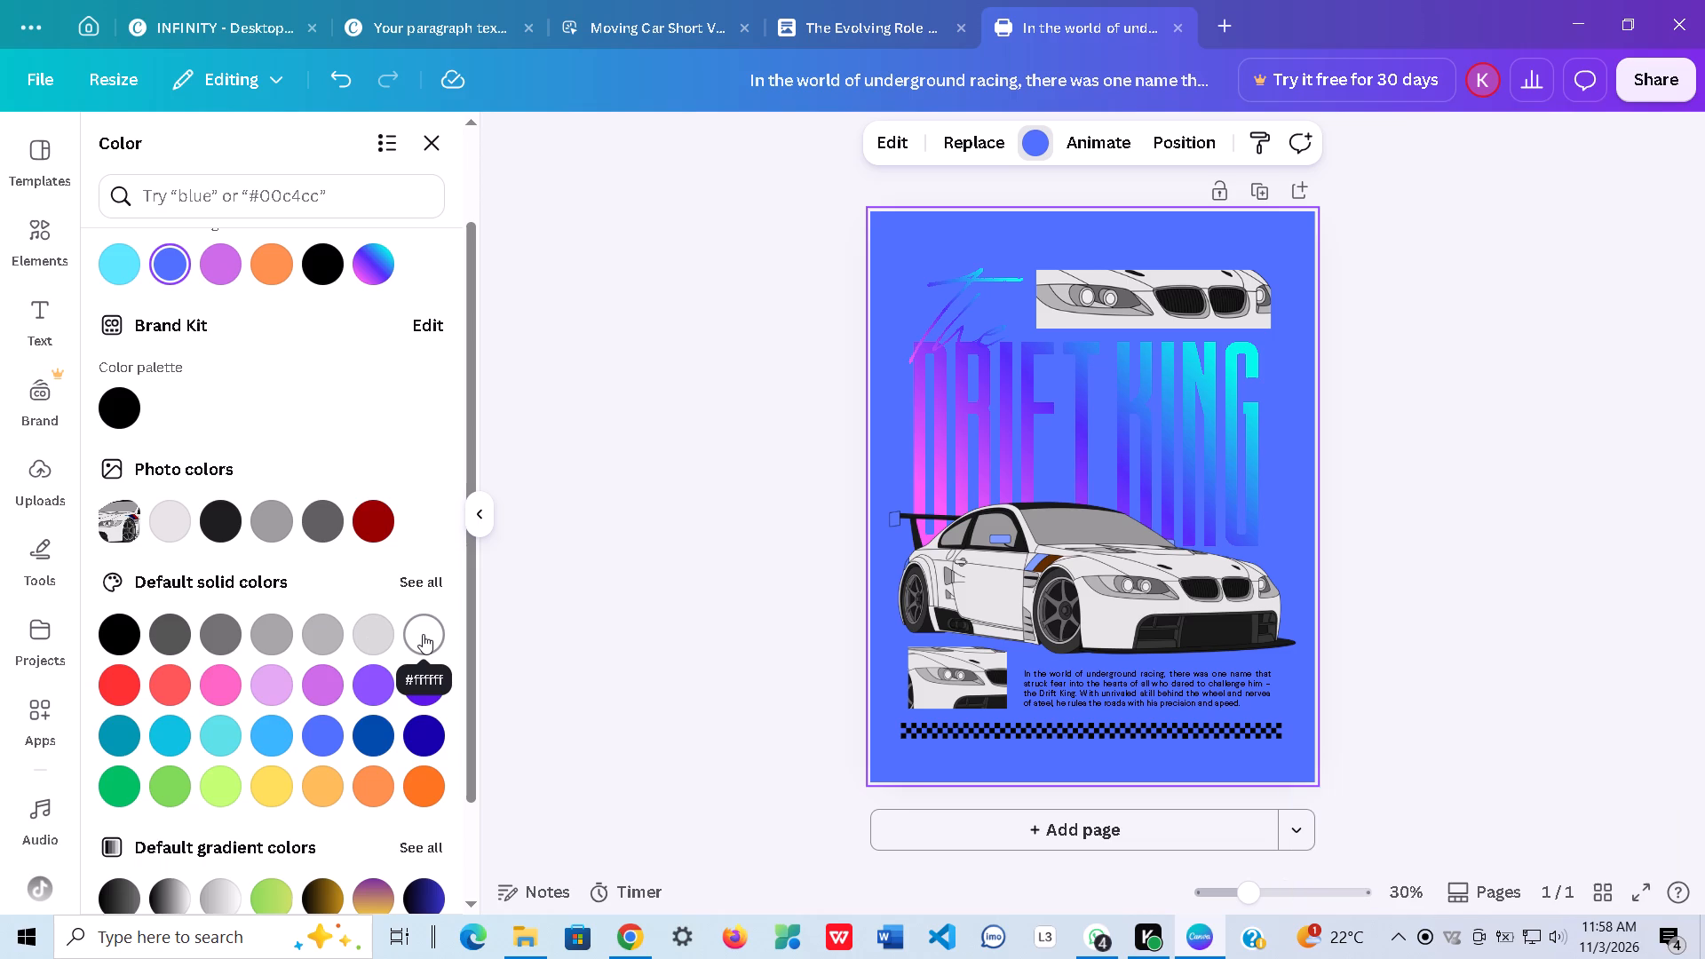
pyautogui.click(361, 692)
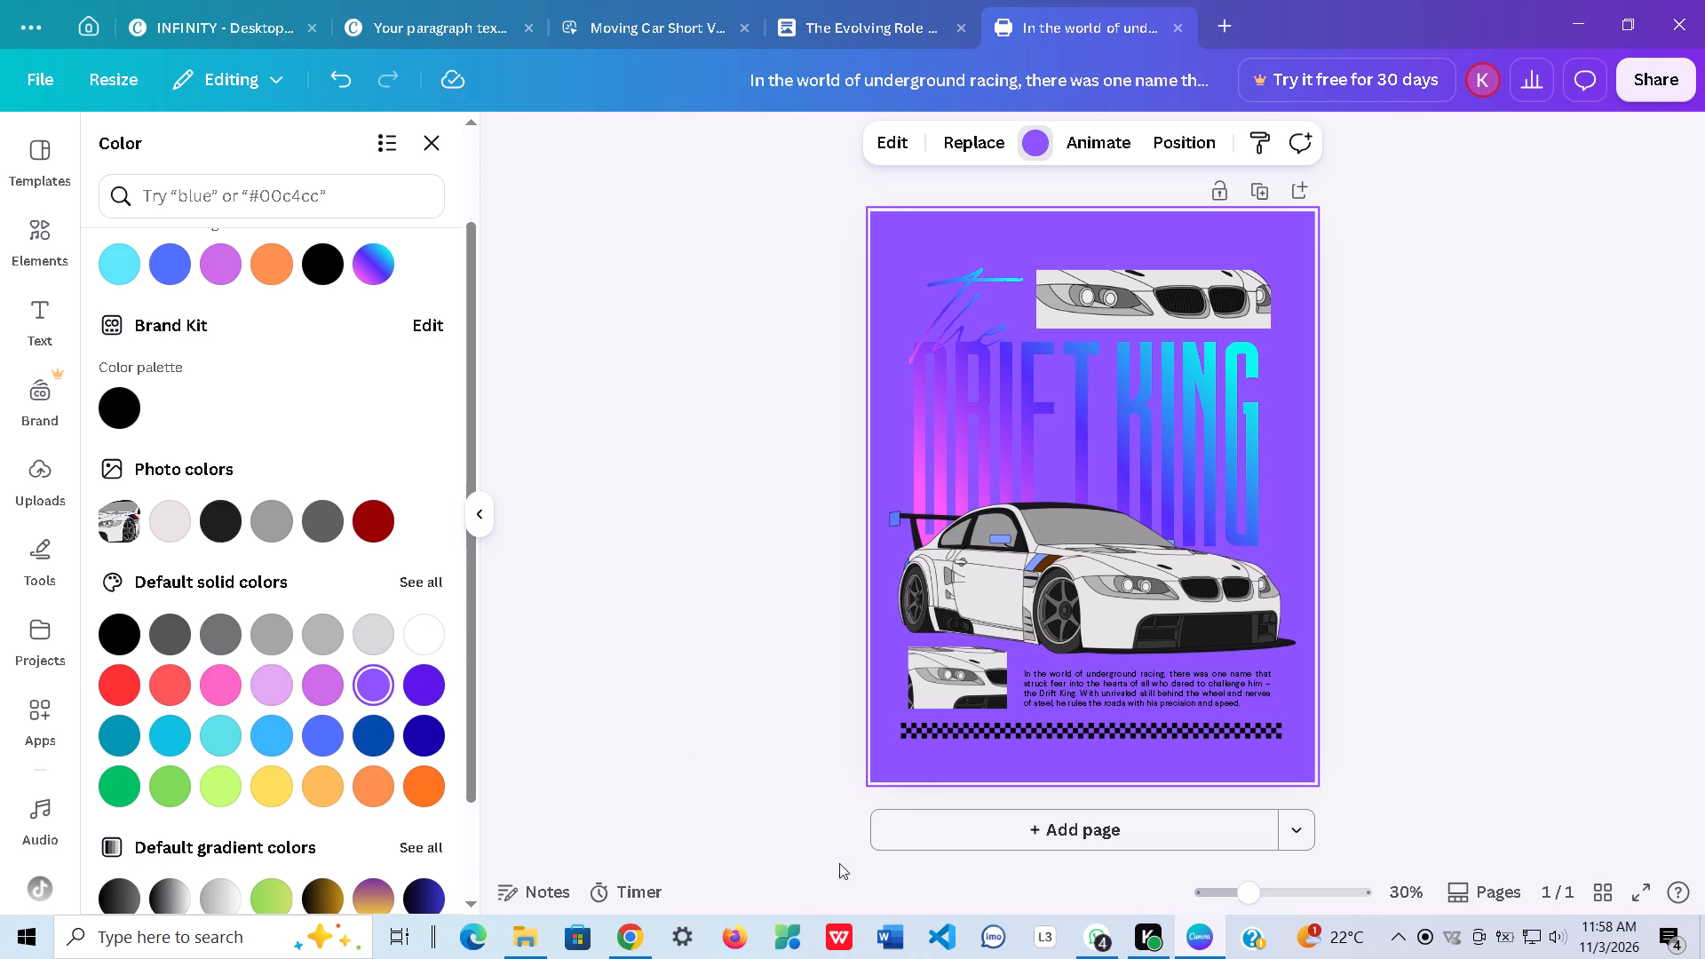
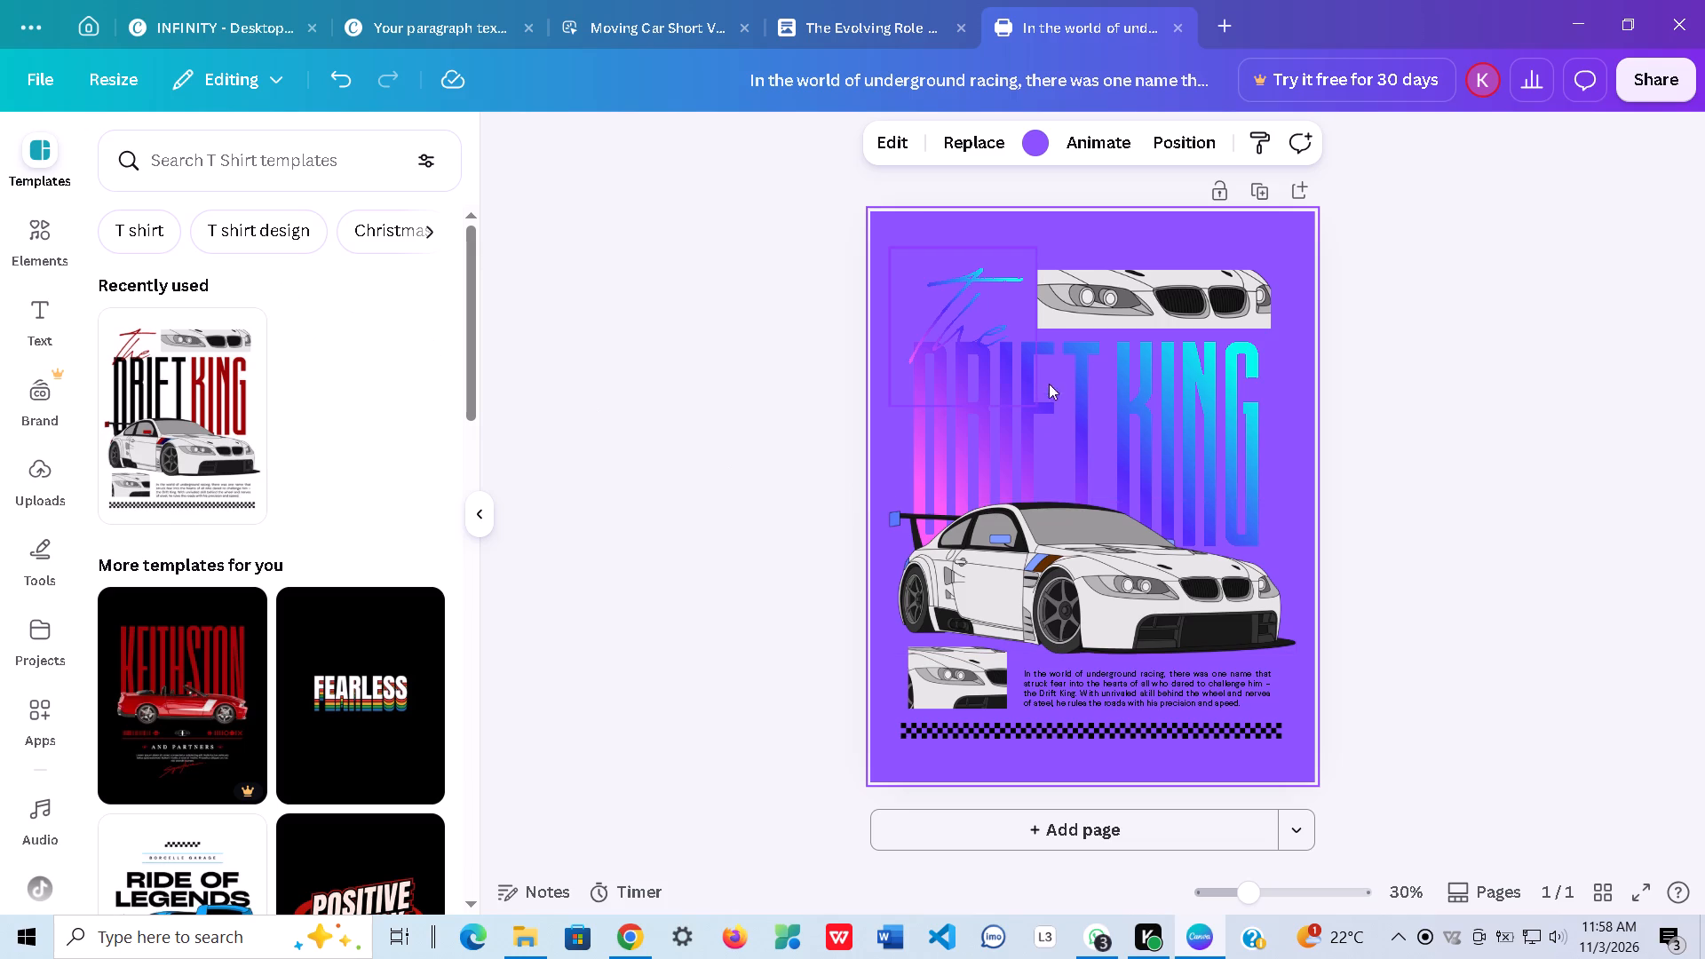
# Open the colour choices for the purple page background.
pyautogui.click(1027, 154)
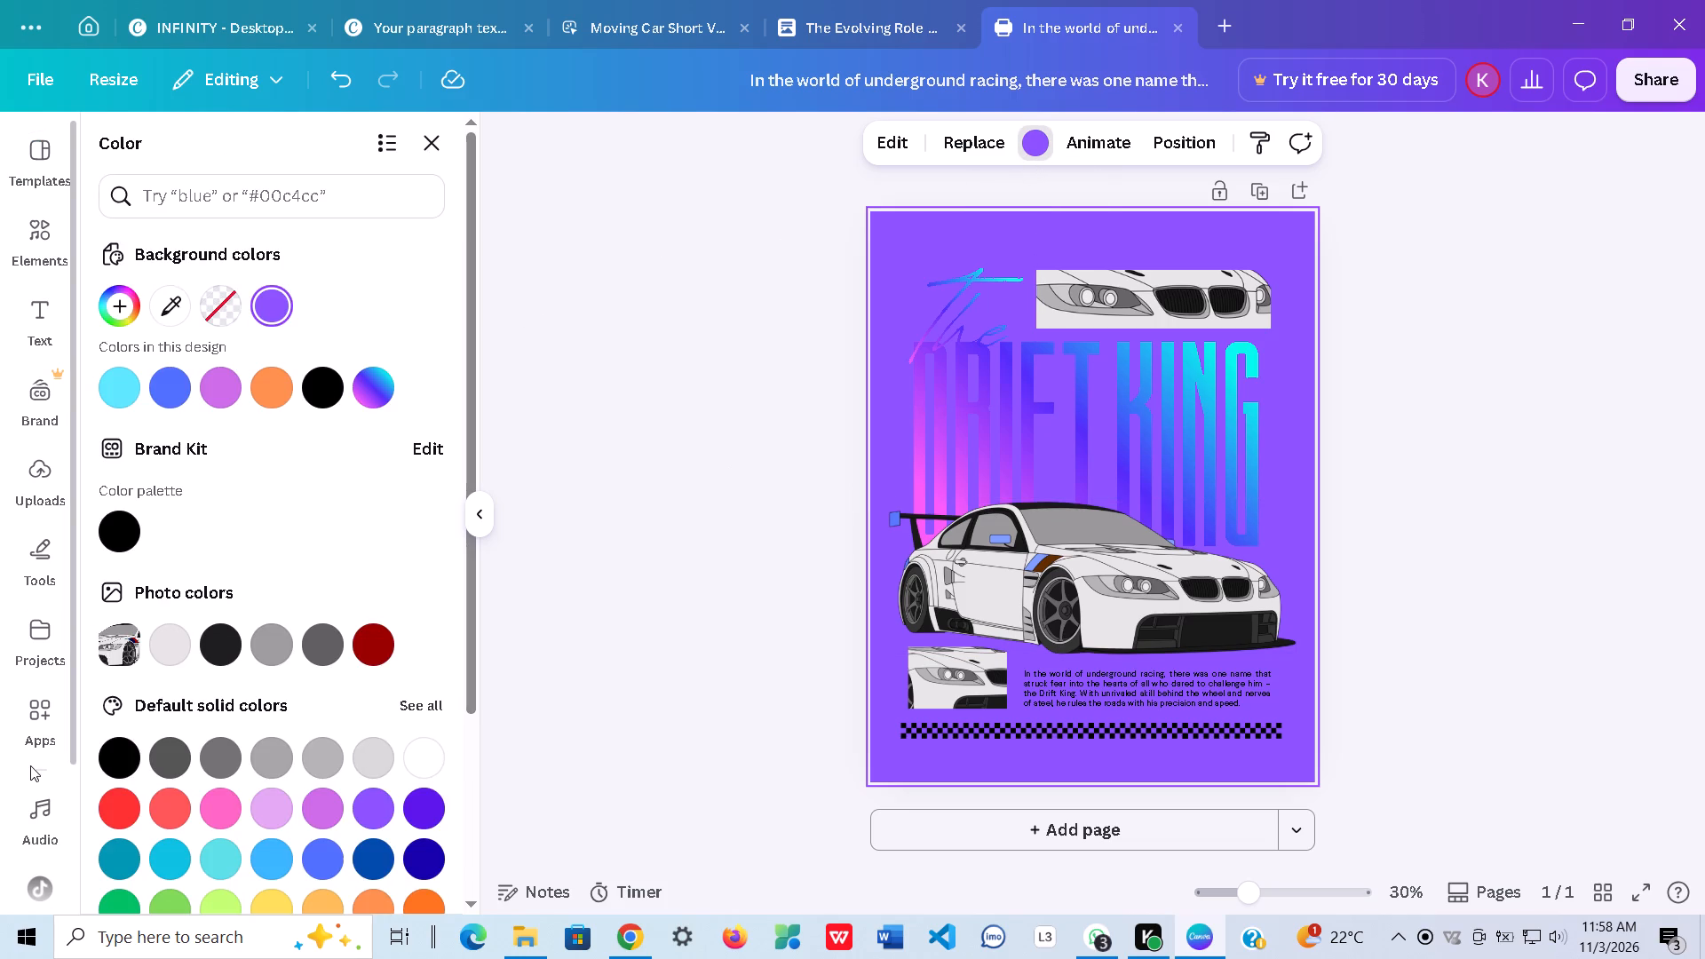
# Recolour the page background, trying lime green #c1ff72 and white, and settling on the pale grey from the photo colours.
pyautogui.scroll(-2, 190, 802)
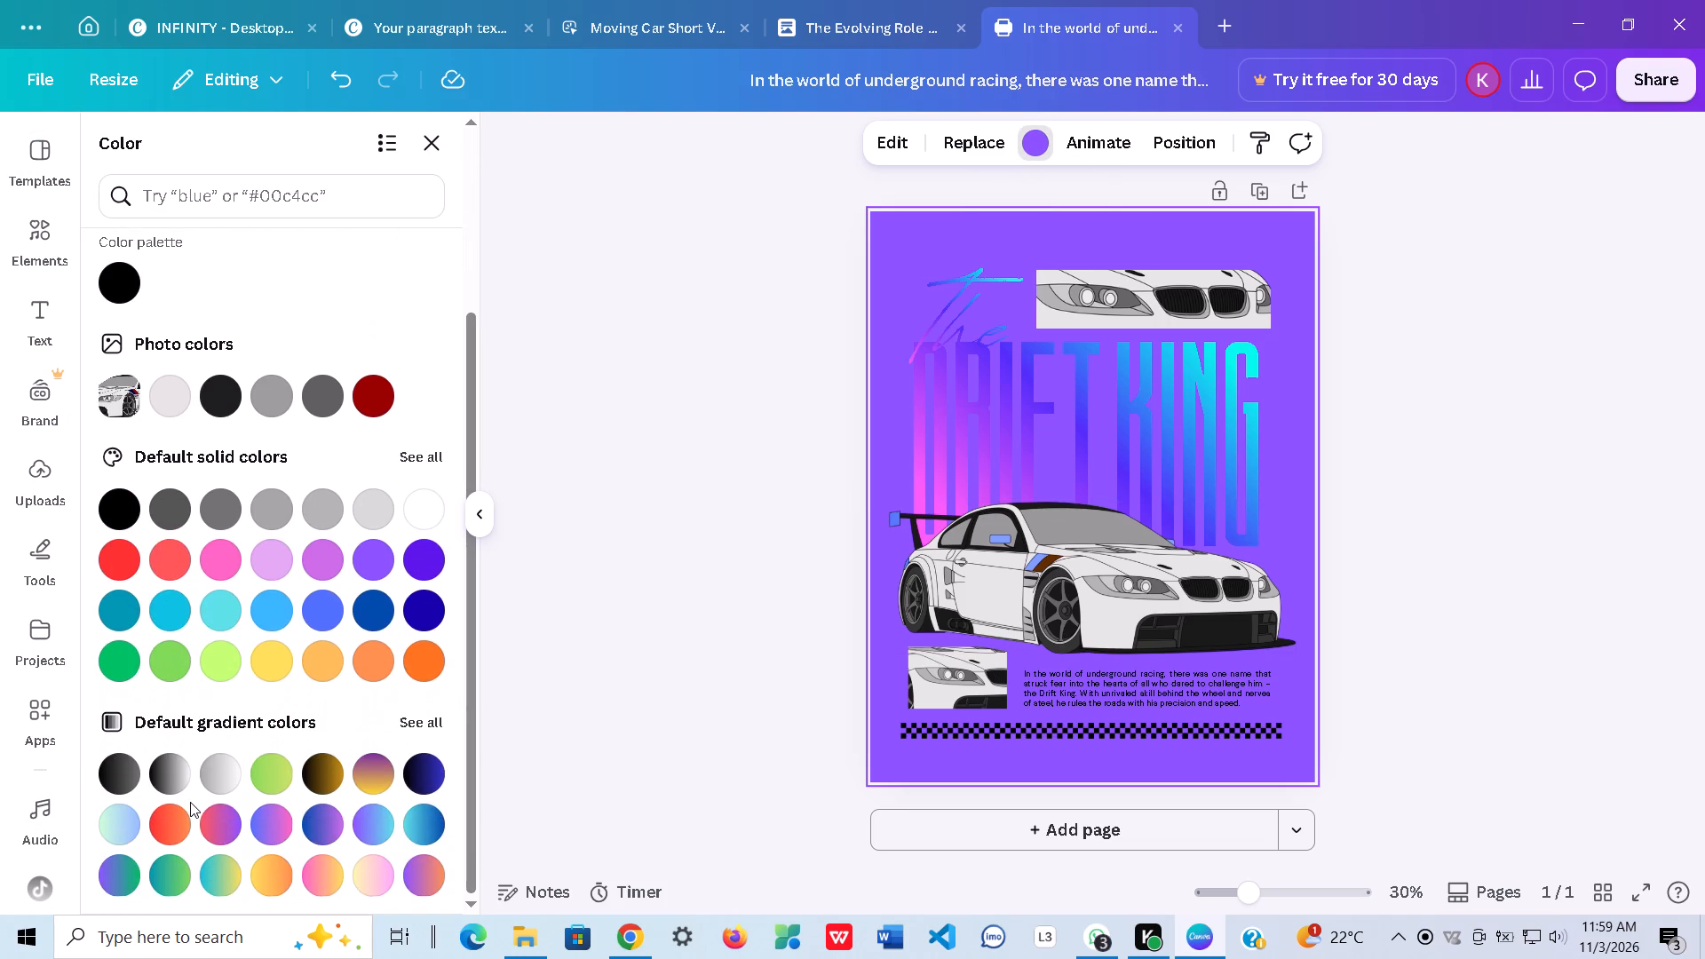
pyautogui.scroll(-3, 190, 802)
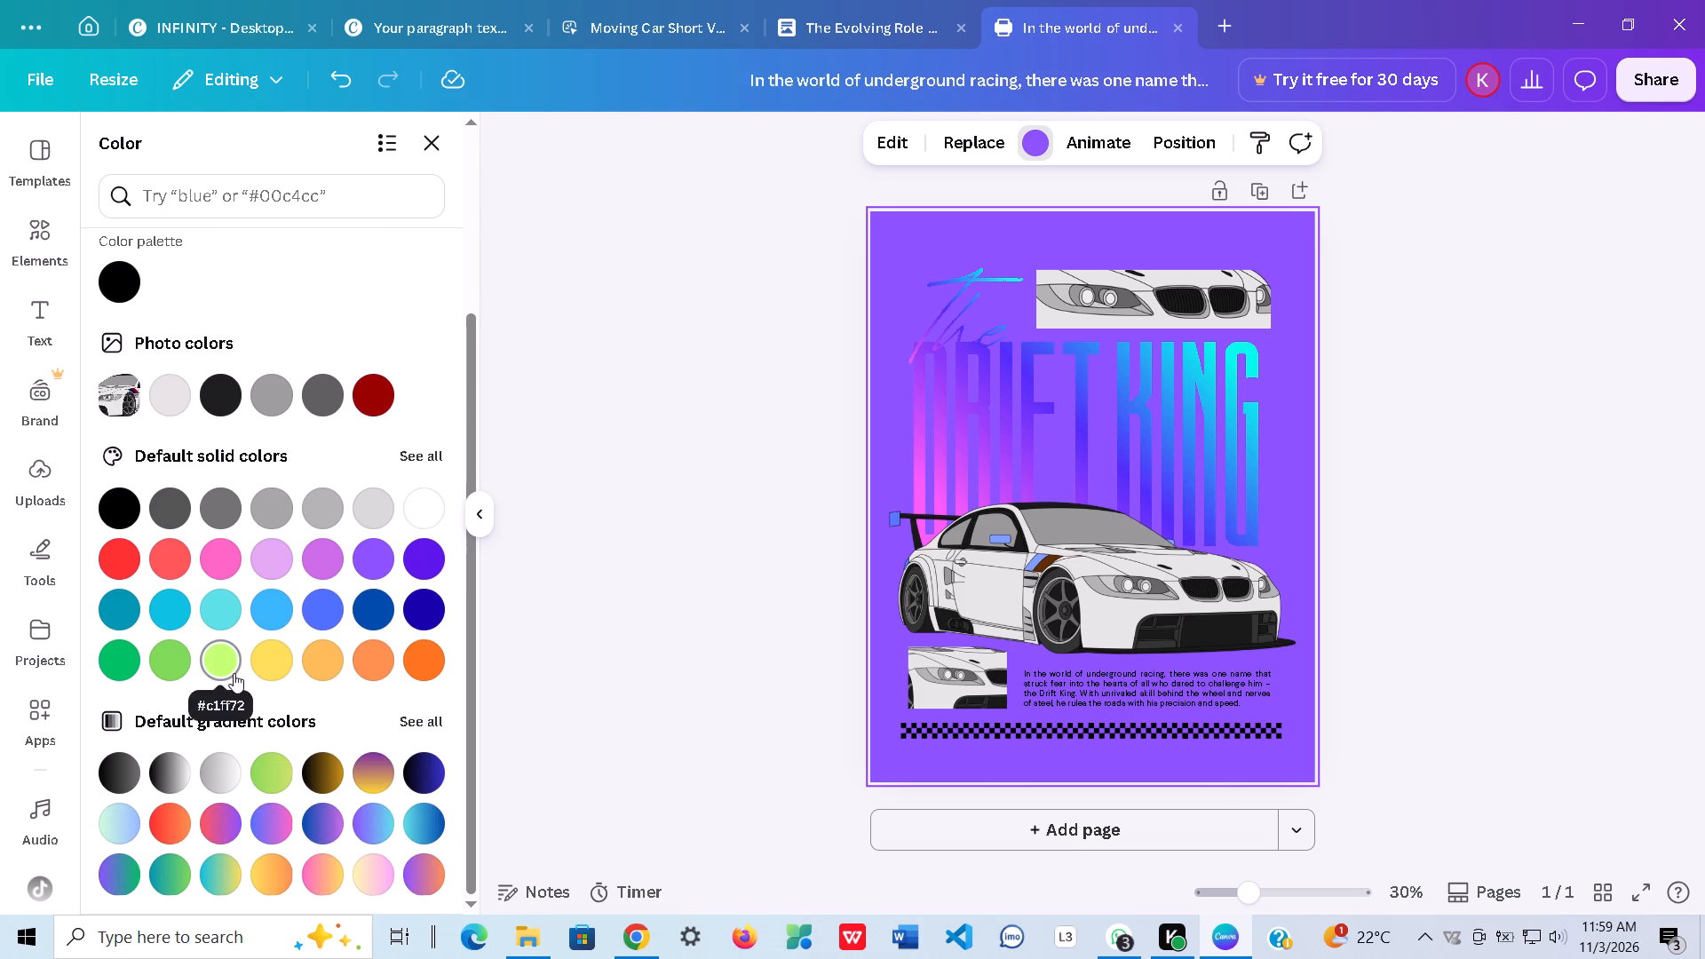
pyautogui.click(234, 673)
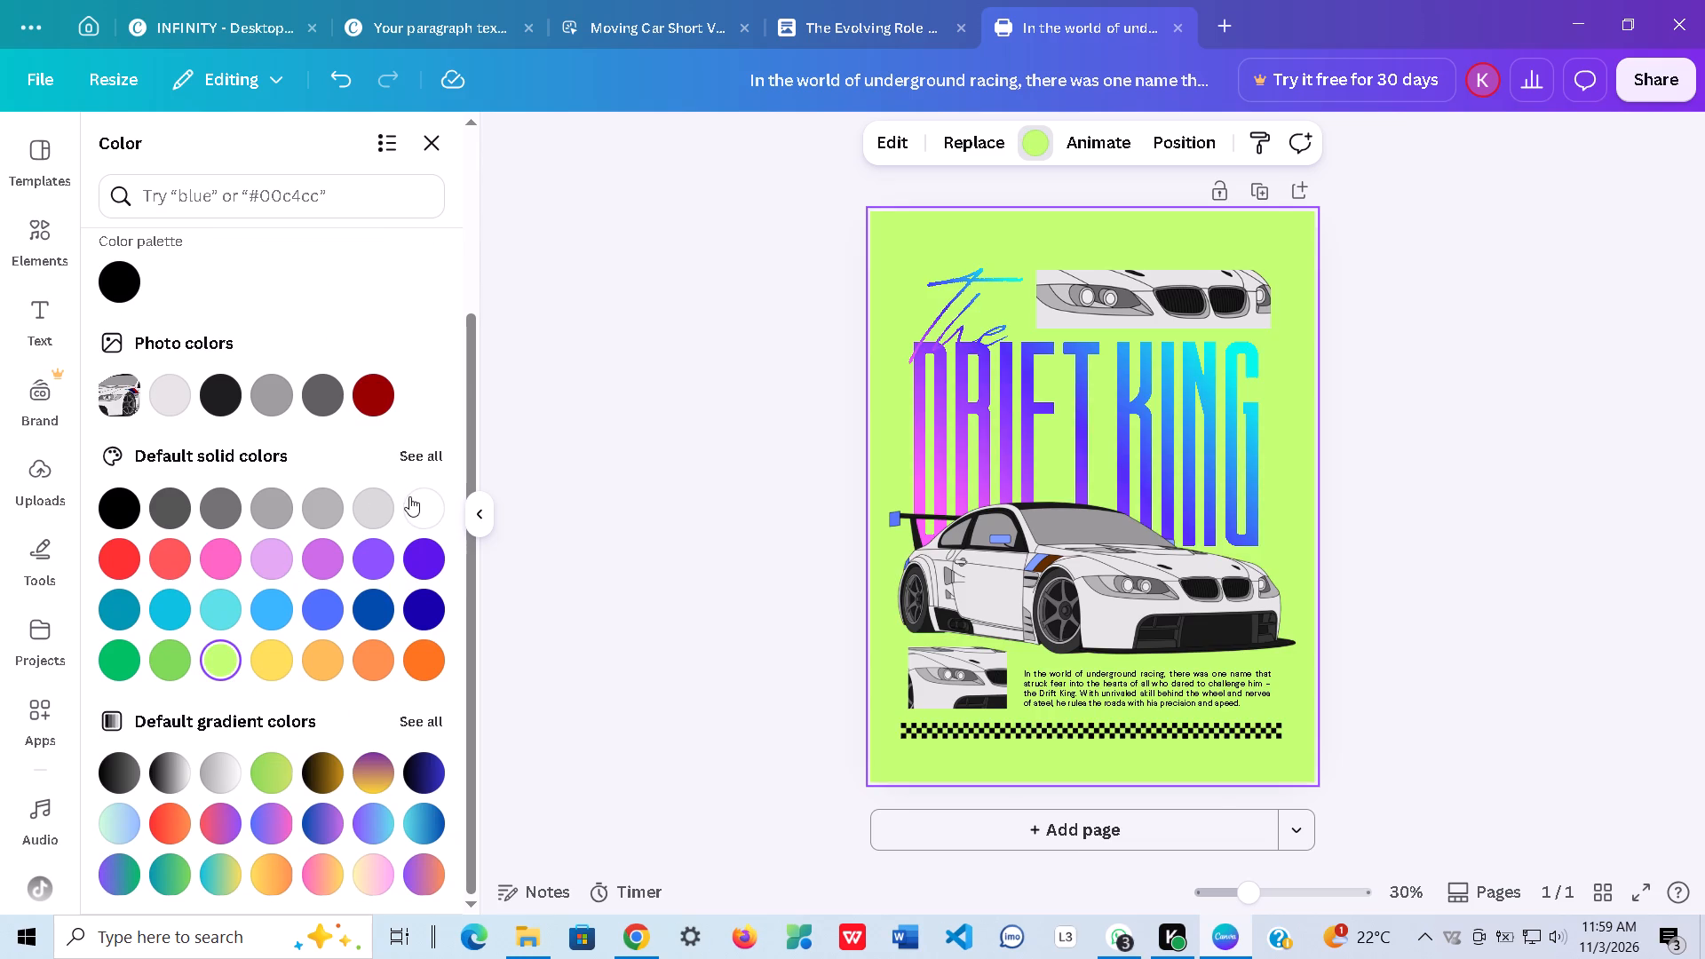
pyautogui.click(414, 500)
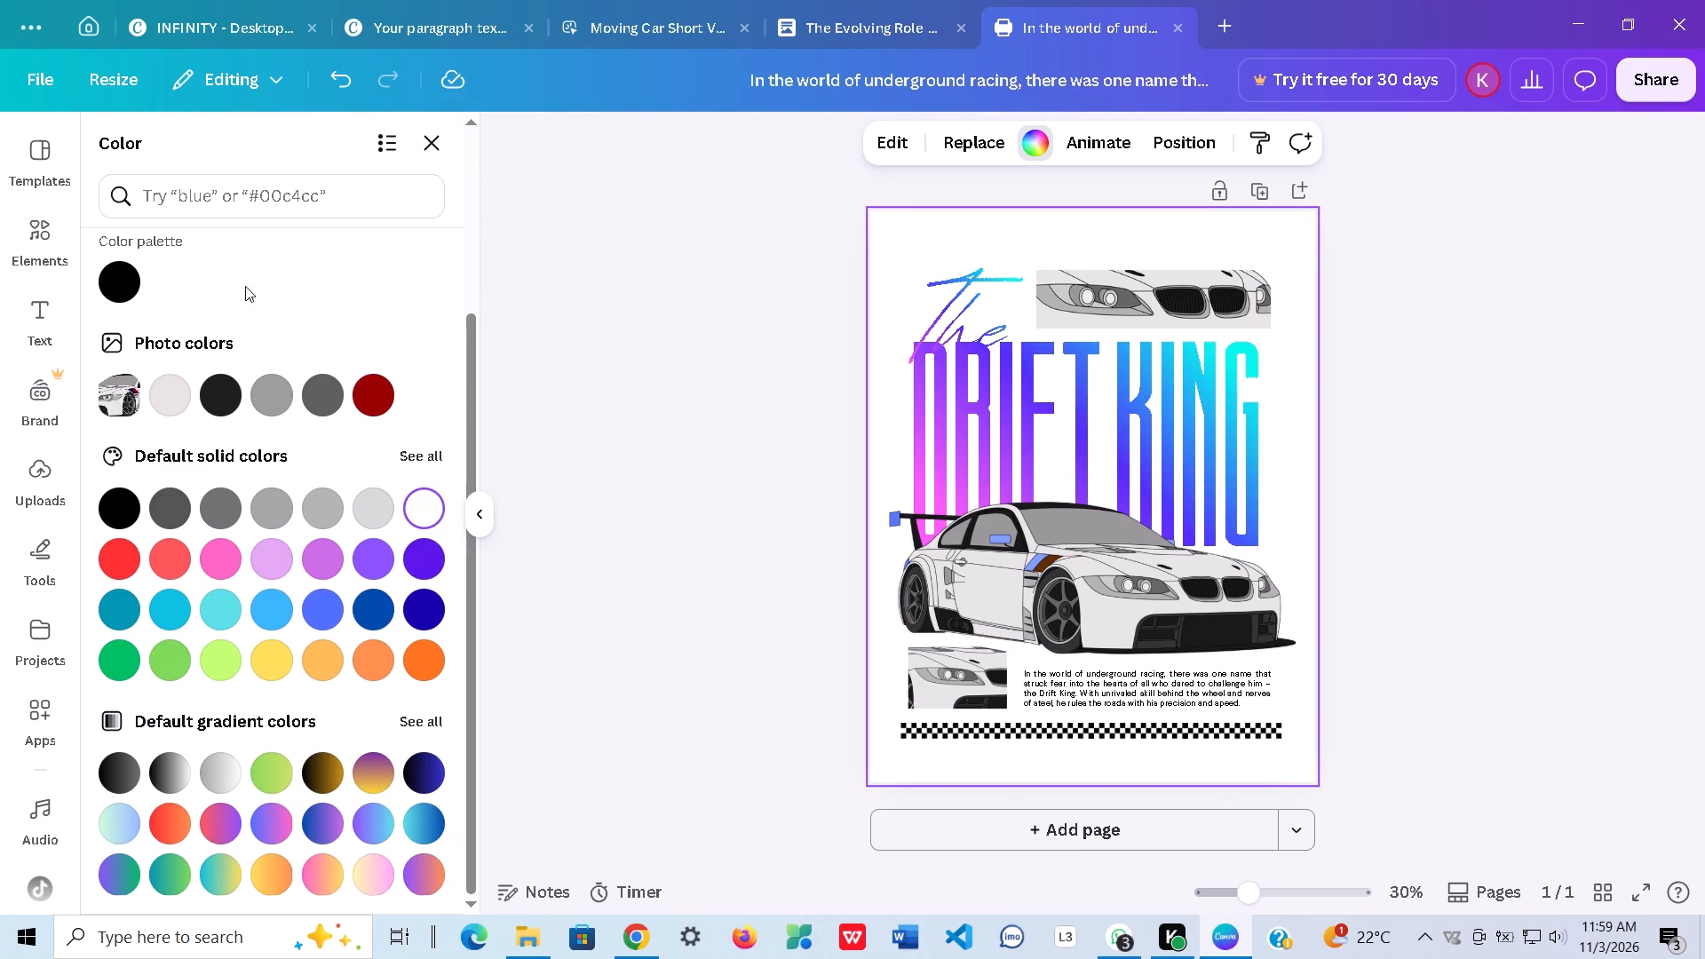
pyautogui.click(173, 400)
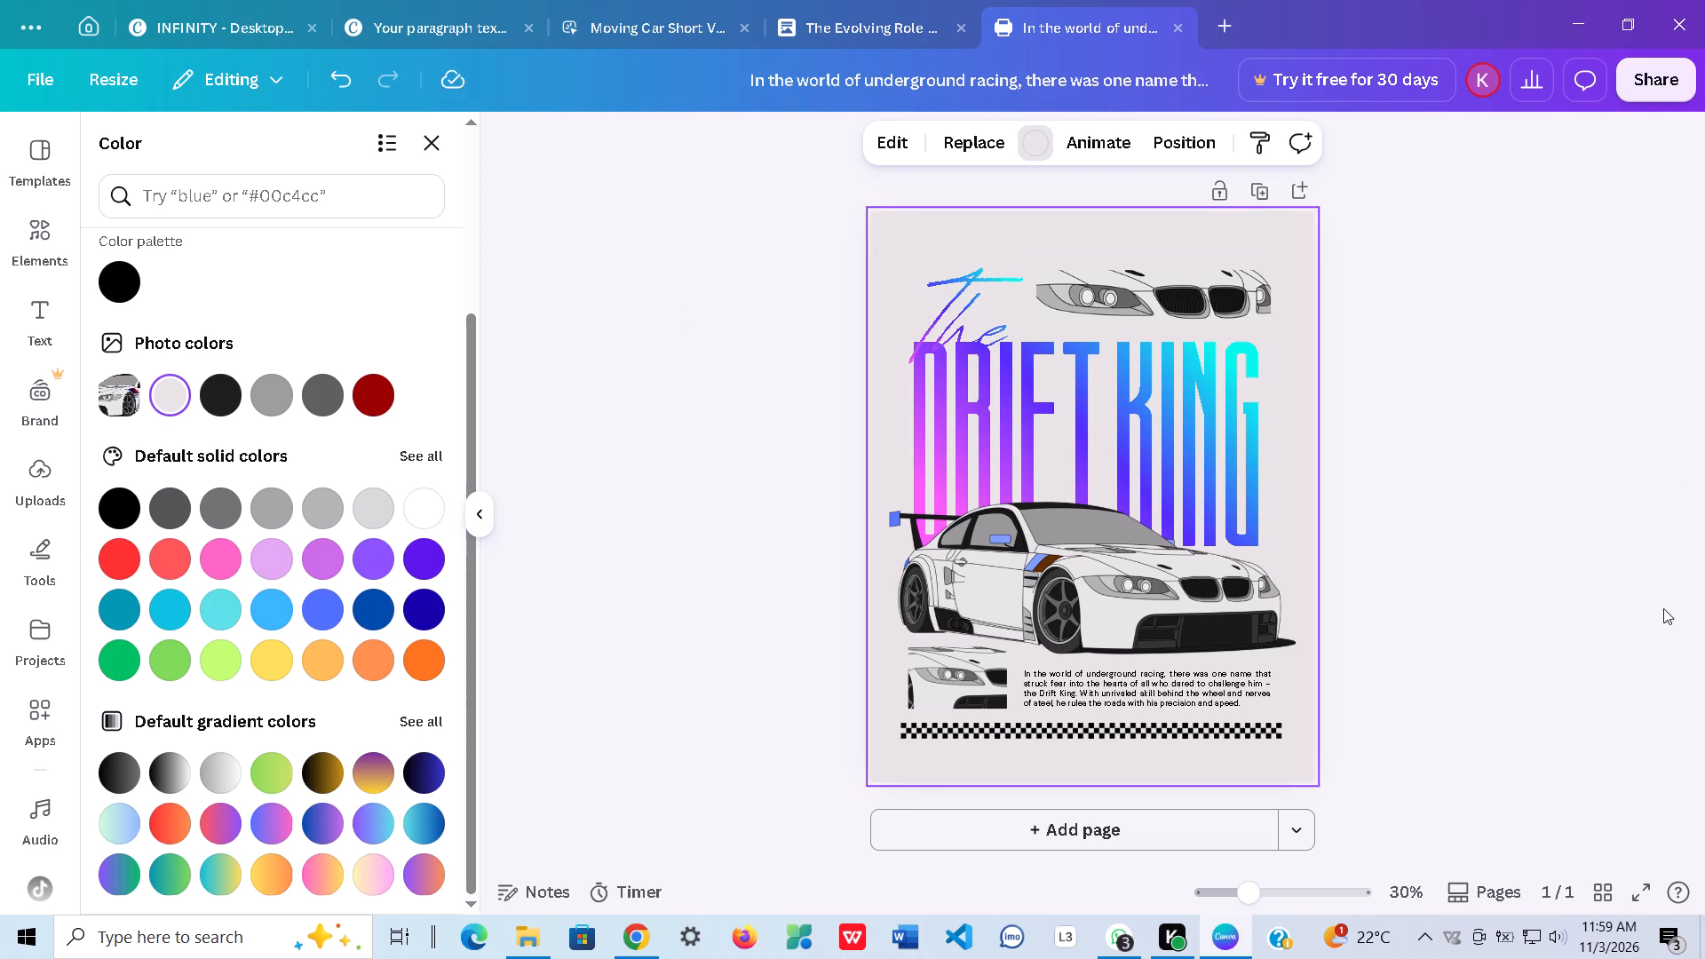
pyautogui.click(1619, 598)
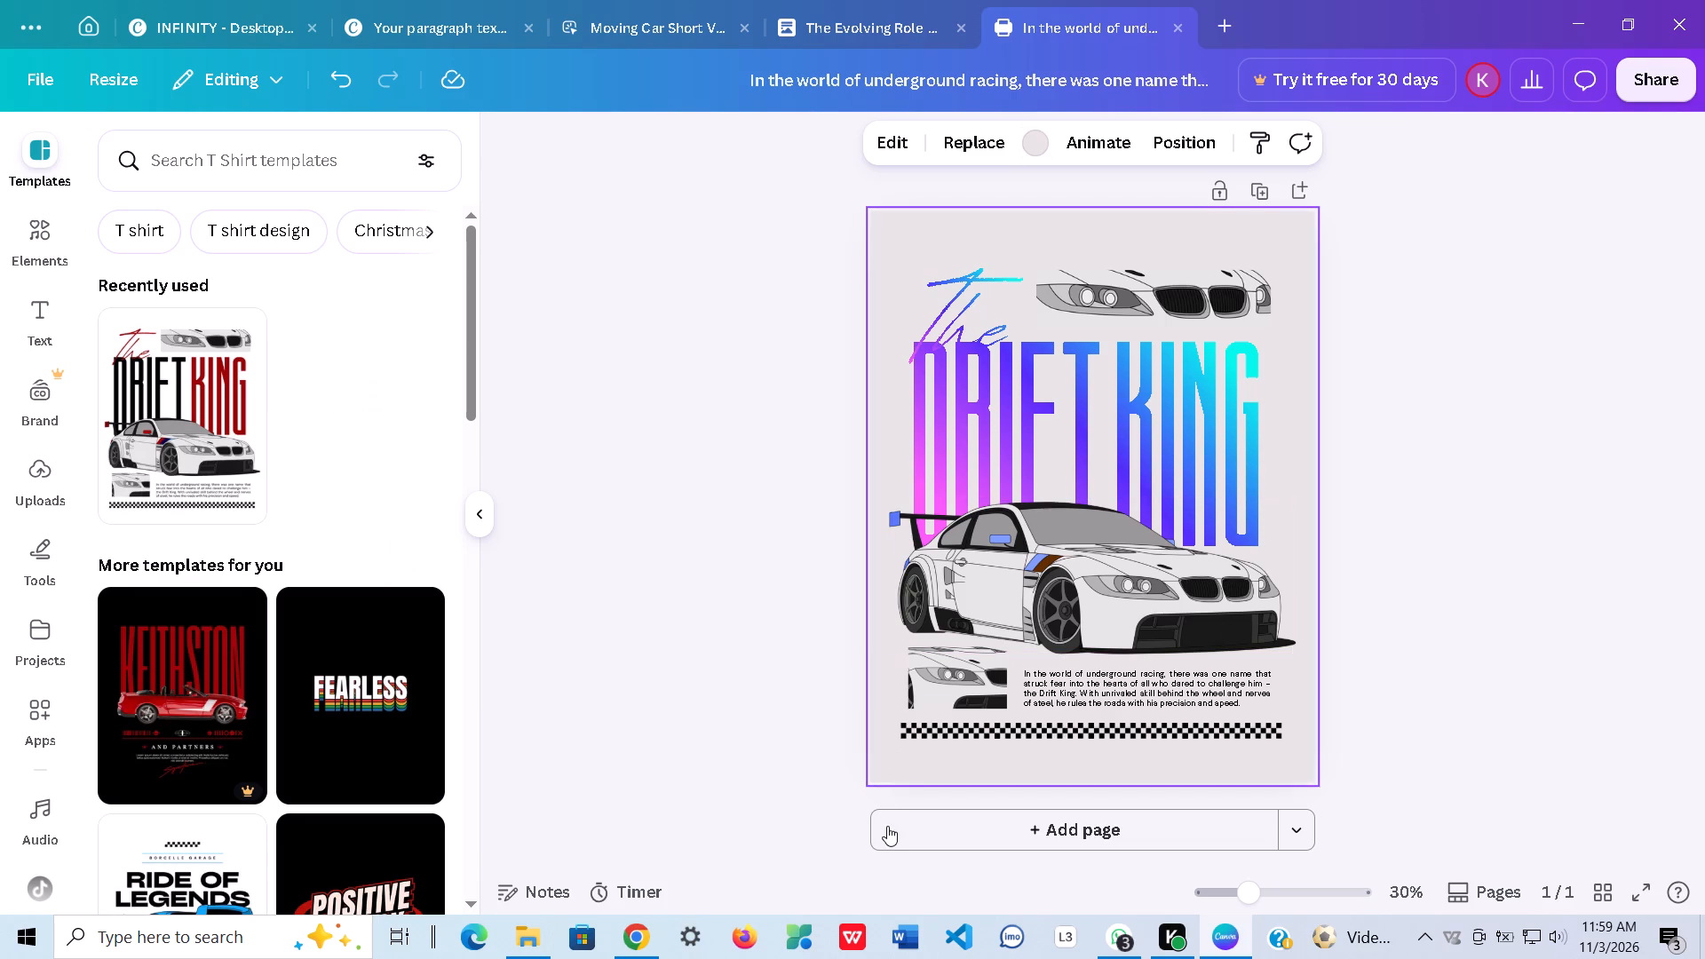
# Add a blank second page below the Drift King design.
pyautogui.scroll(-2, 314, 765)
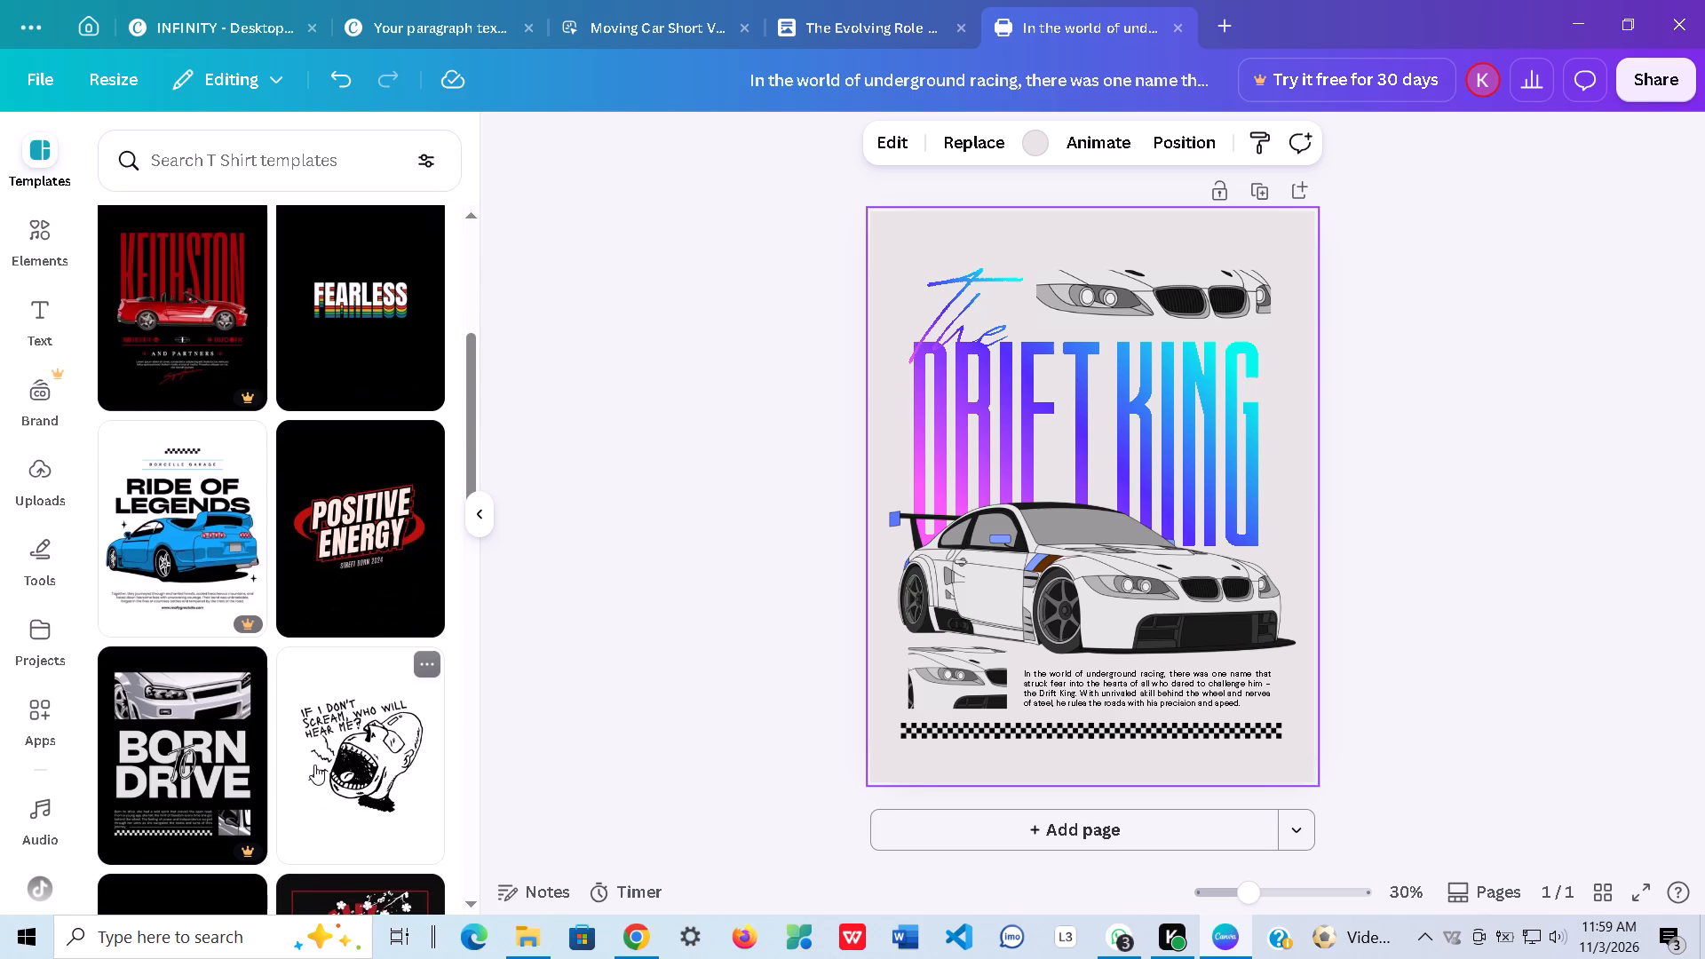
pyautogui.scroll(-2, 314, 765)
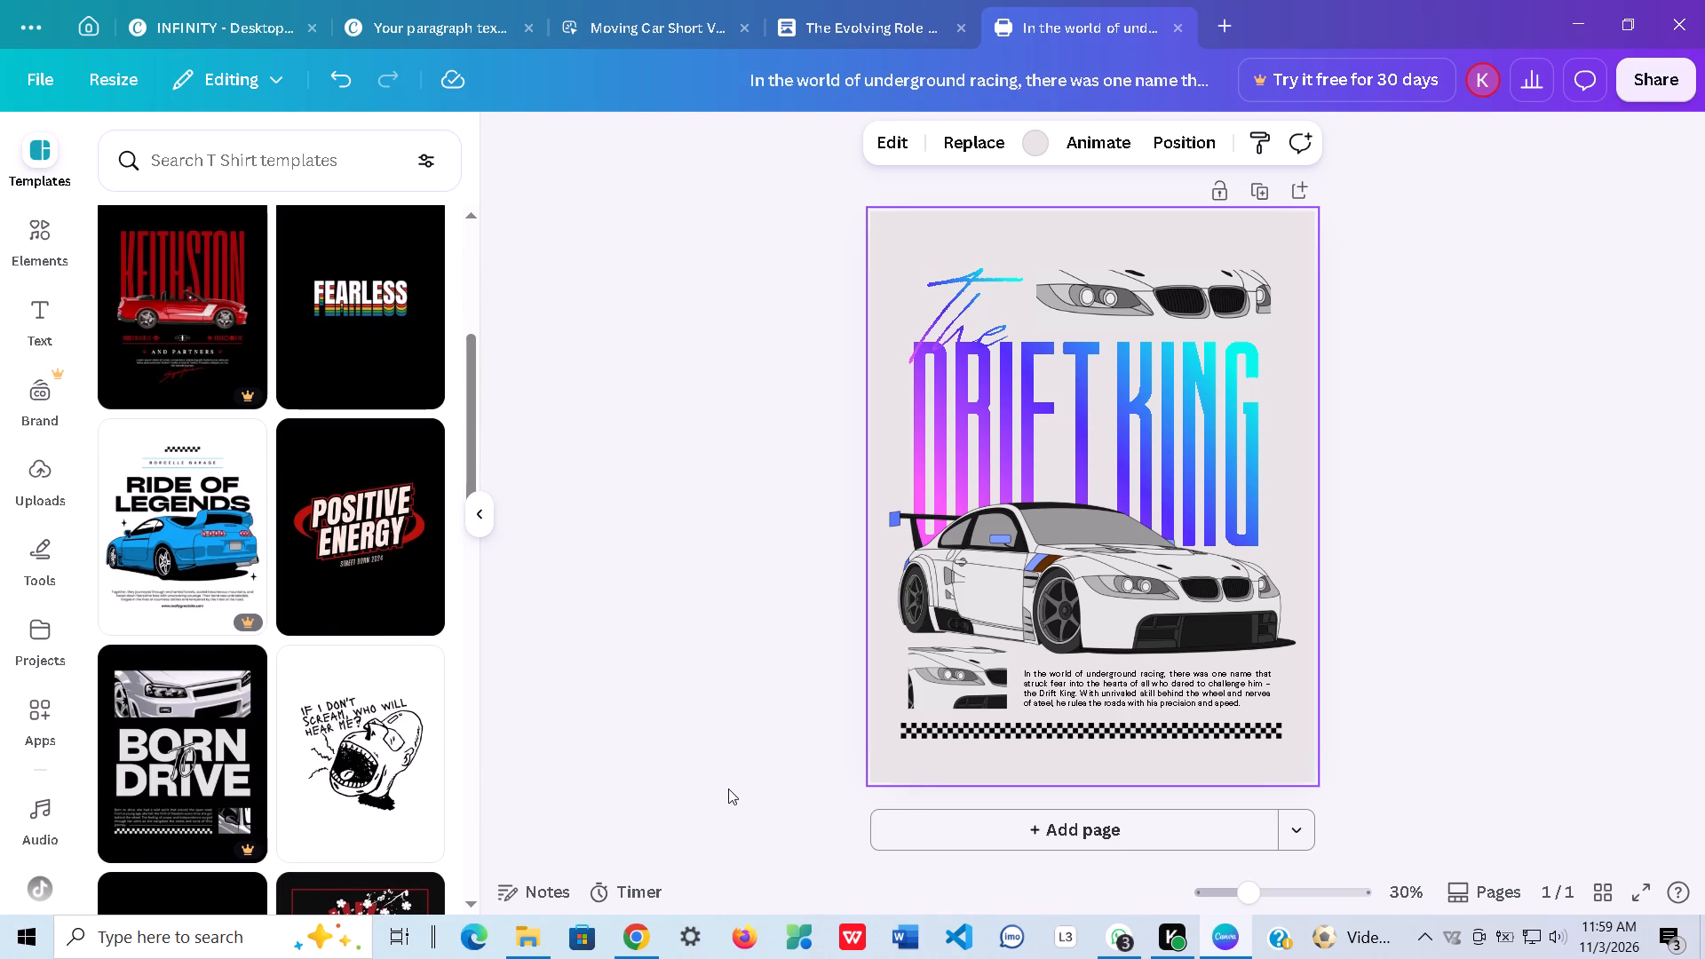
pyautogui.click(1017, 849)
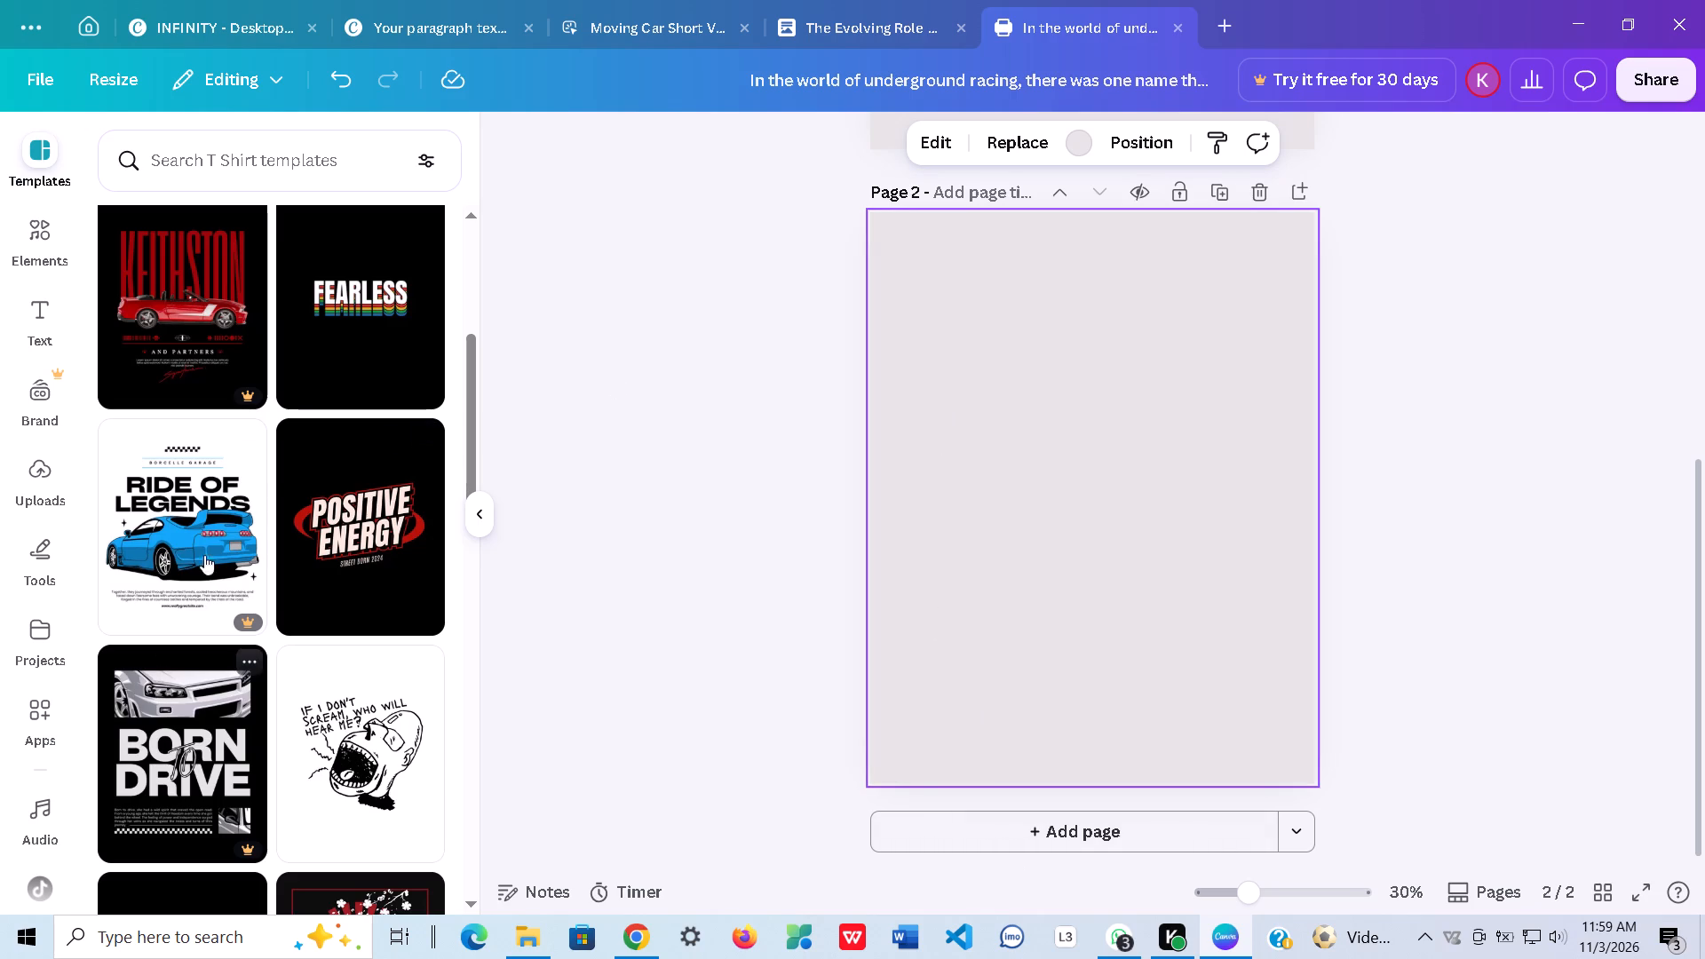
# Browse the suggested T-shirt templates for a design to use on the blank second page.
pyautogui.scroll(-1, 242, 605)
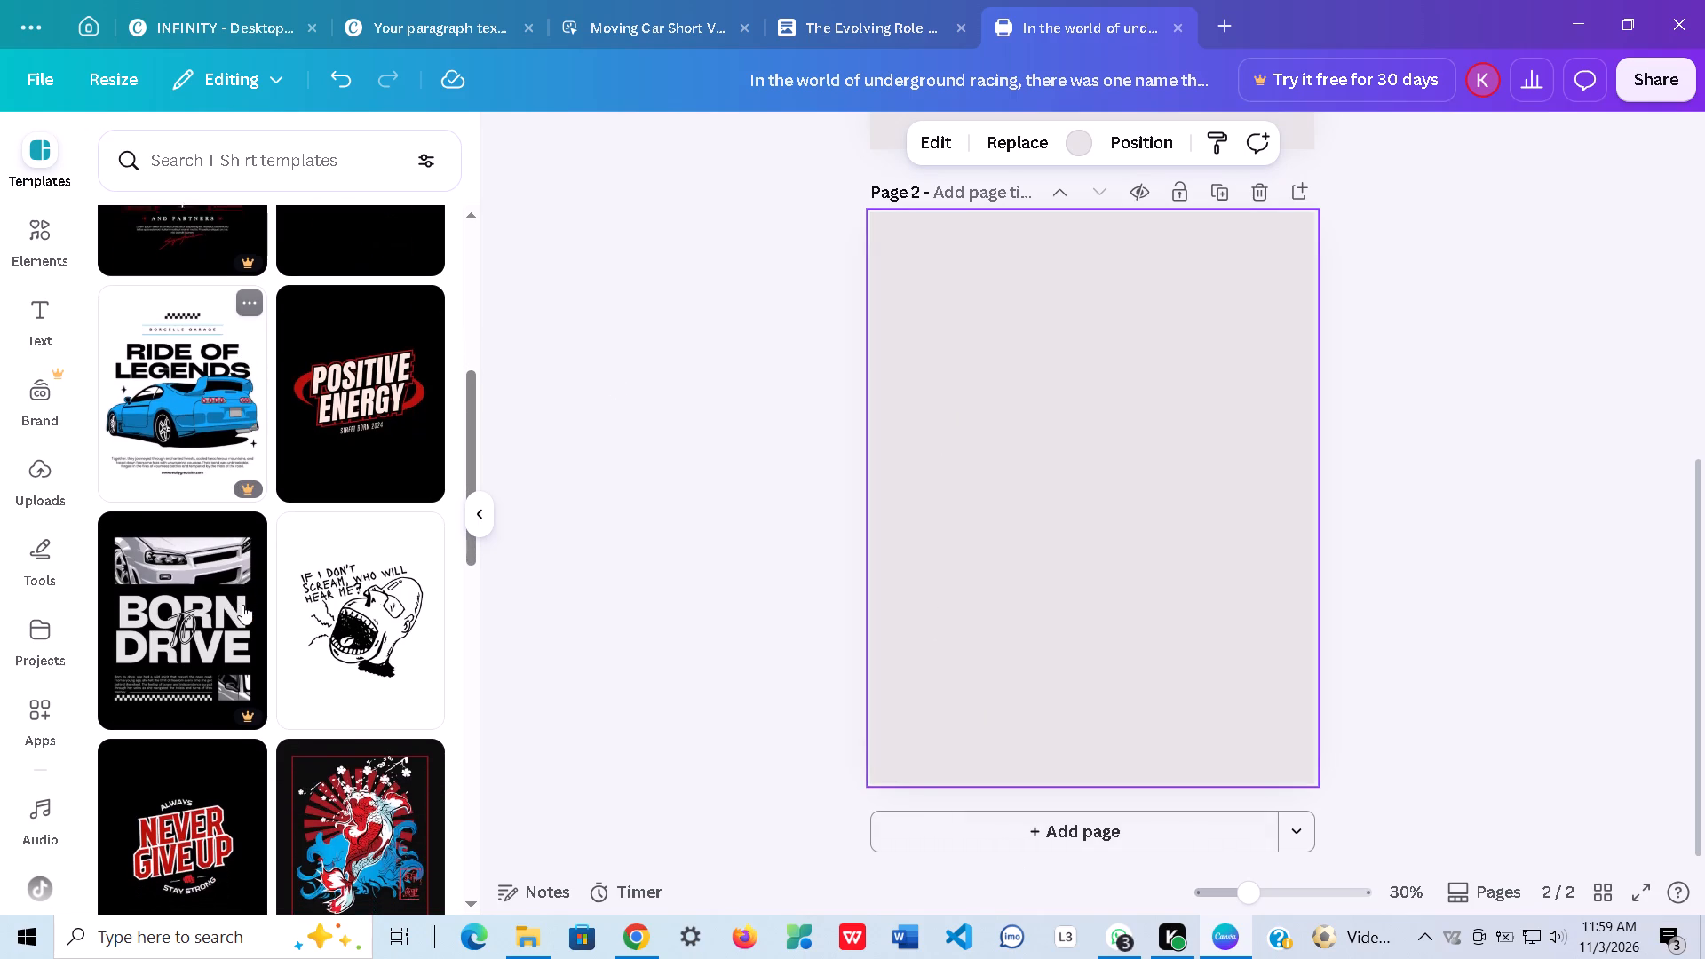
pyautogui.scroll(-3, 242, 605)
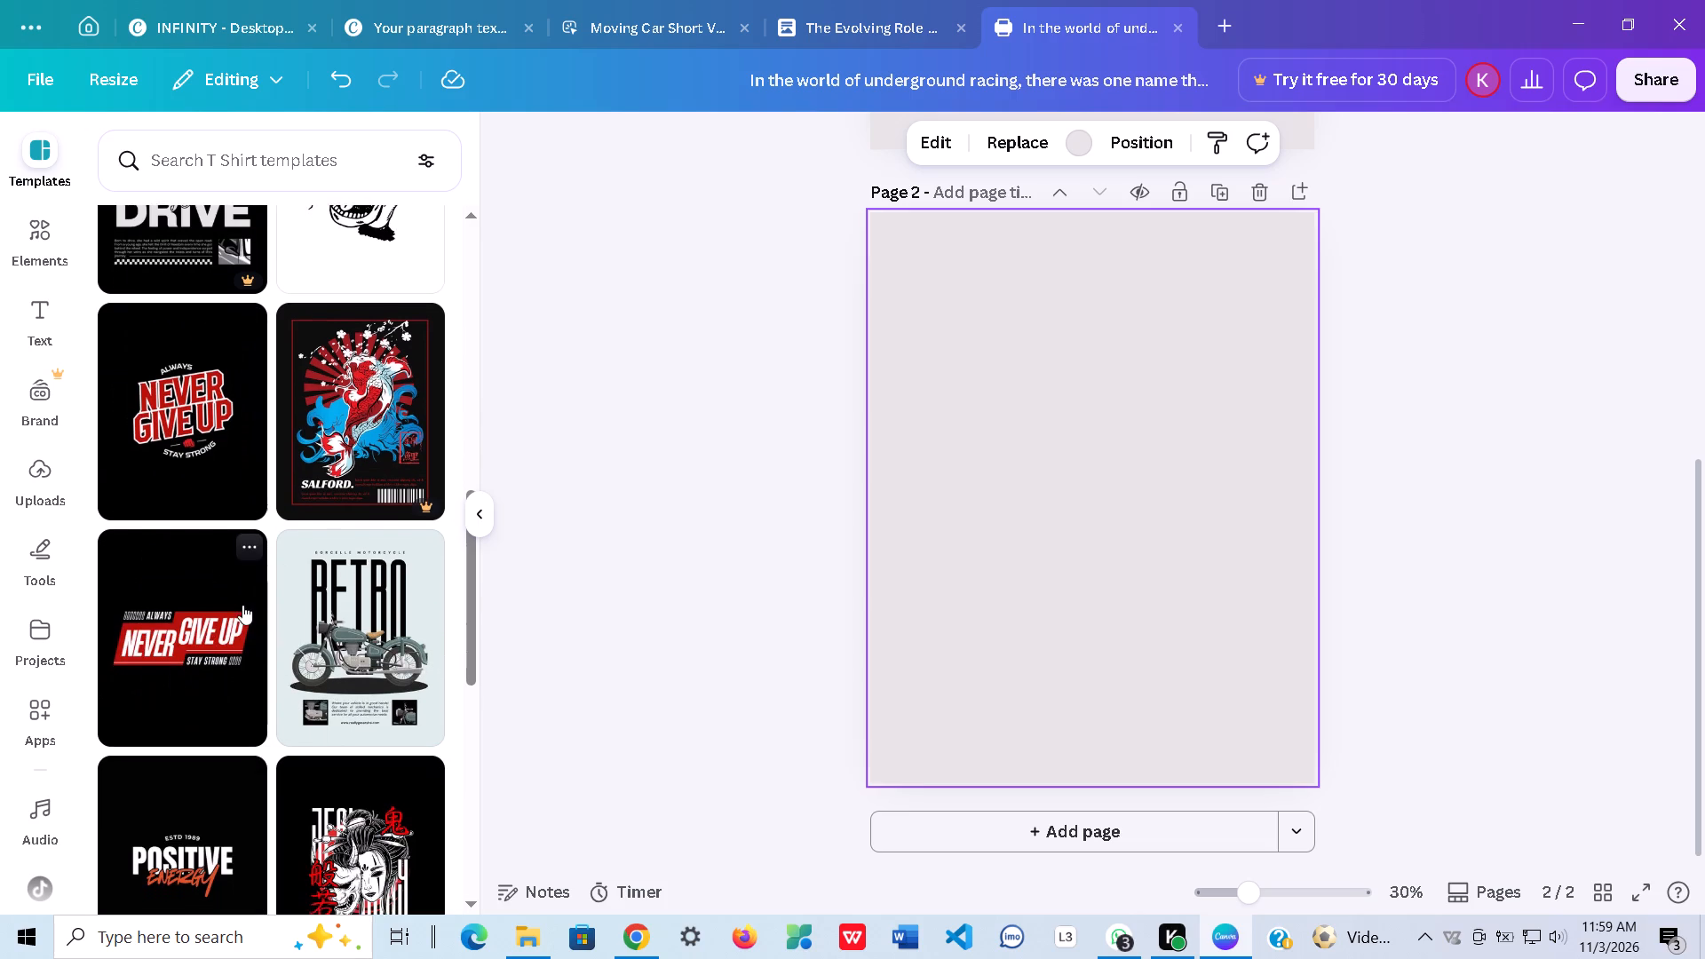
pyautogui.scroll(-5, 242, 605)
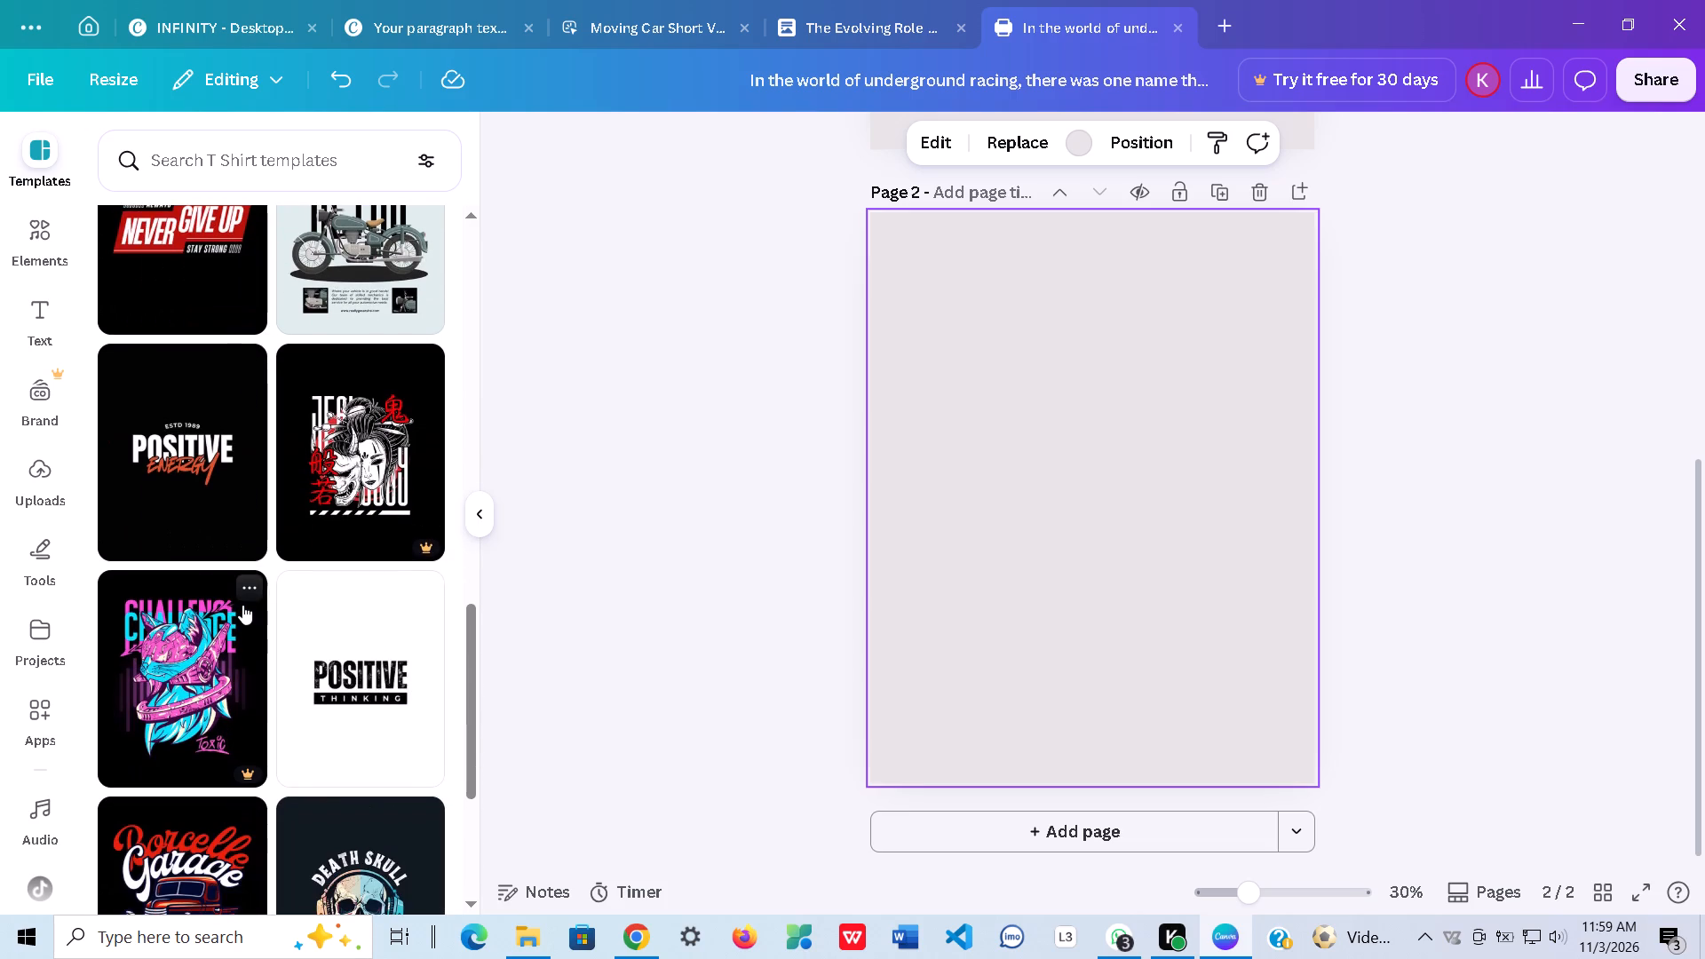
pyautogui.scroll(1, 242, 605)
pyautogui.scroll(-2, 242, 605)
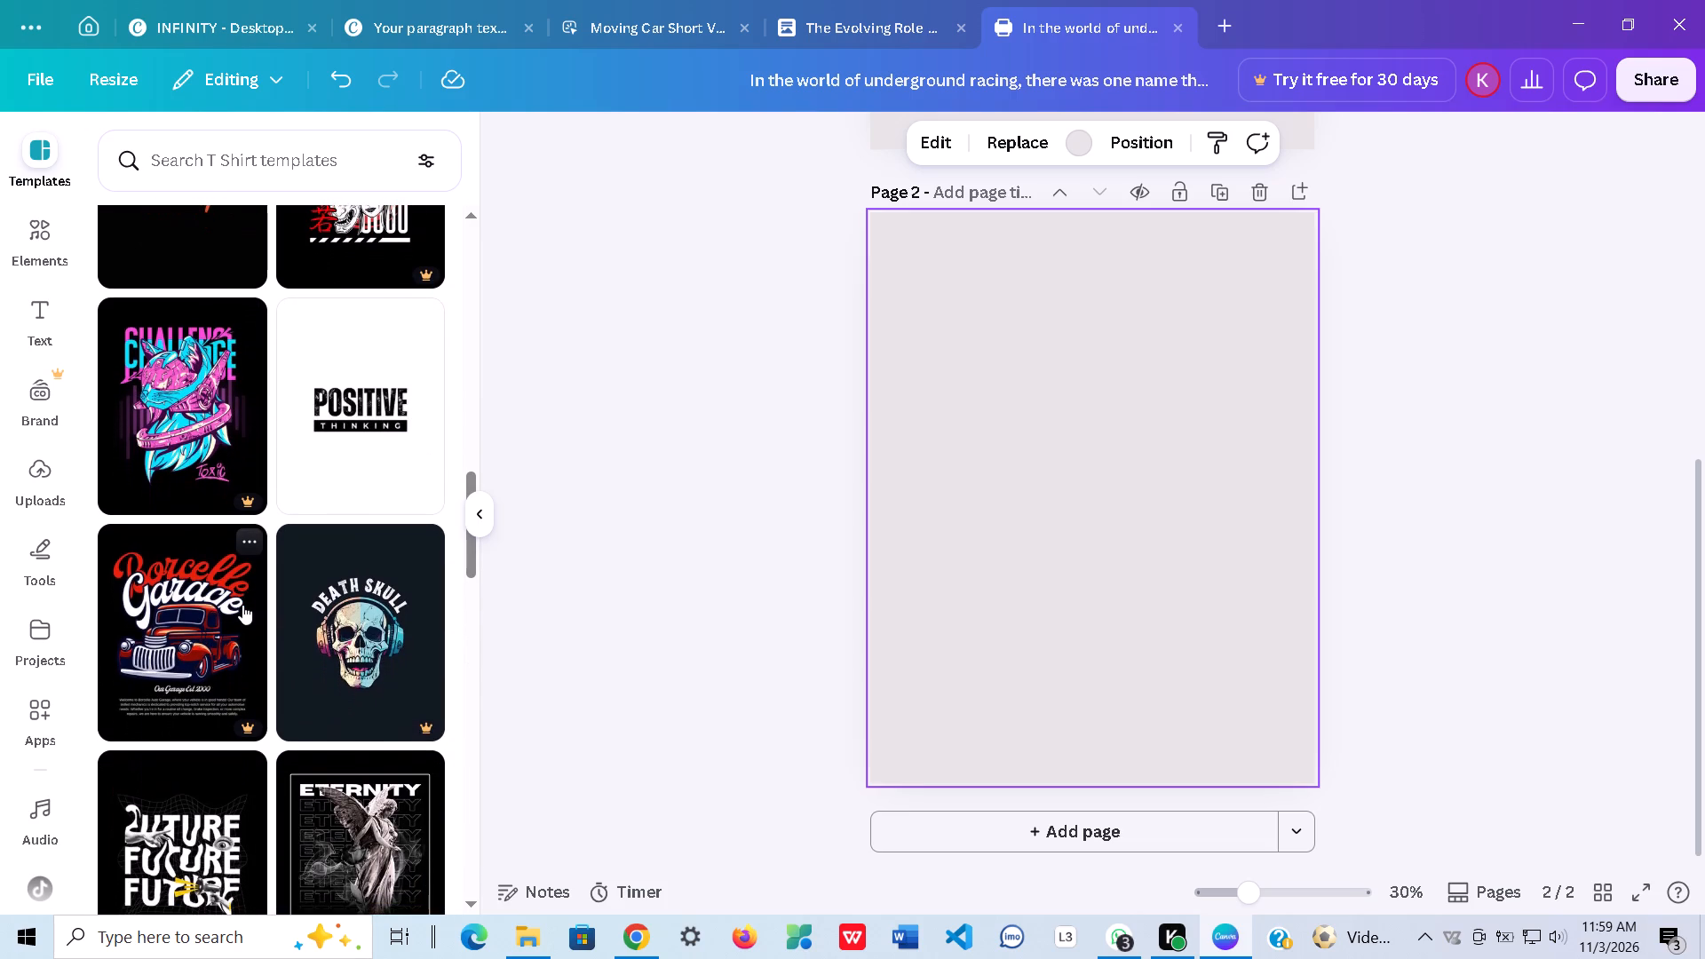
pyautogui.scroll(-4, 242, 605)
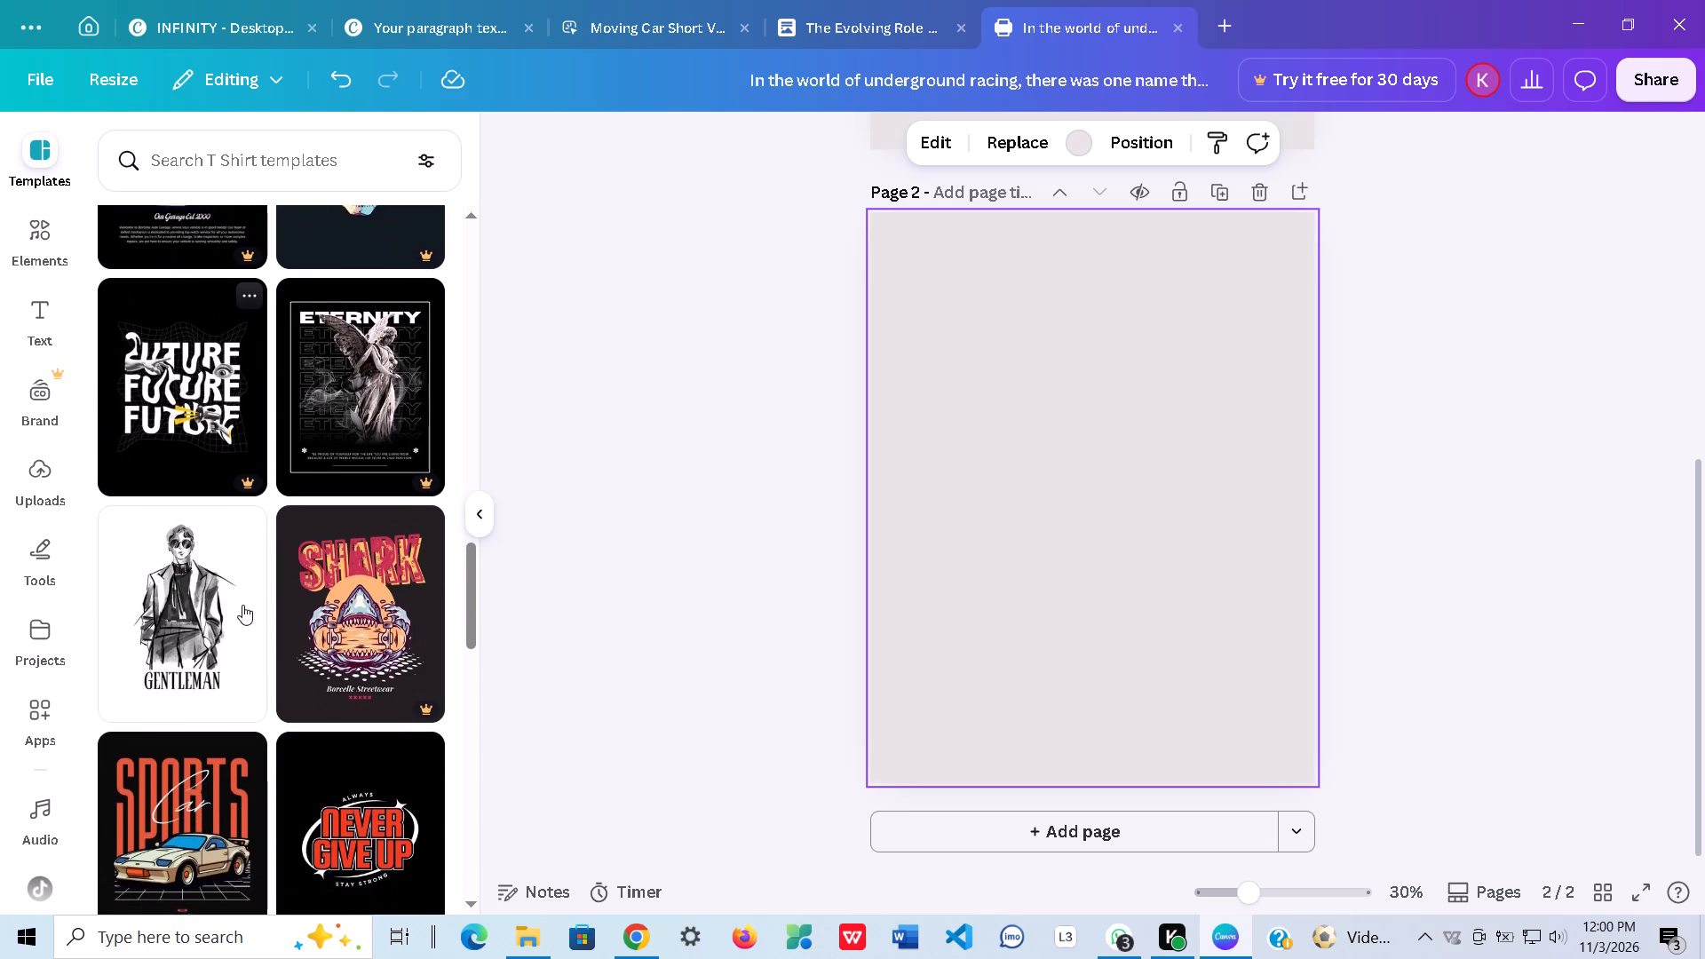
pyautogui.scroll(-2, 242, 605)
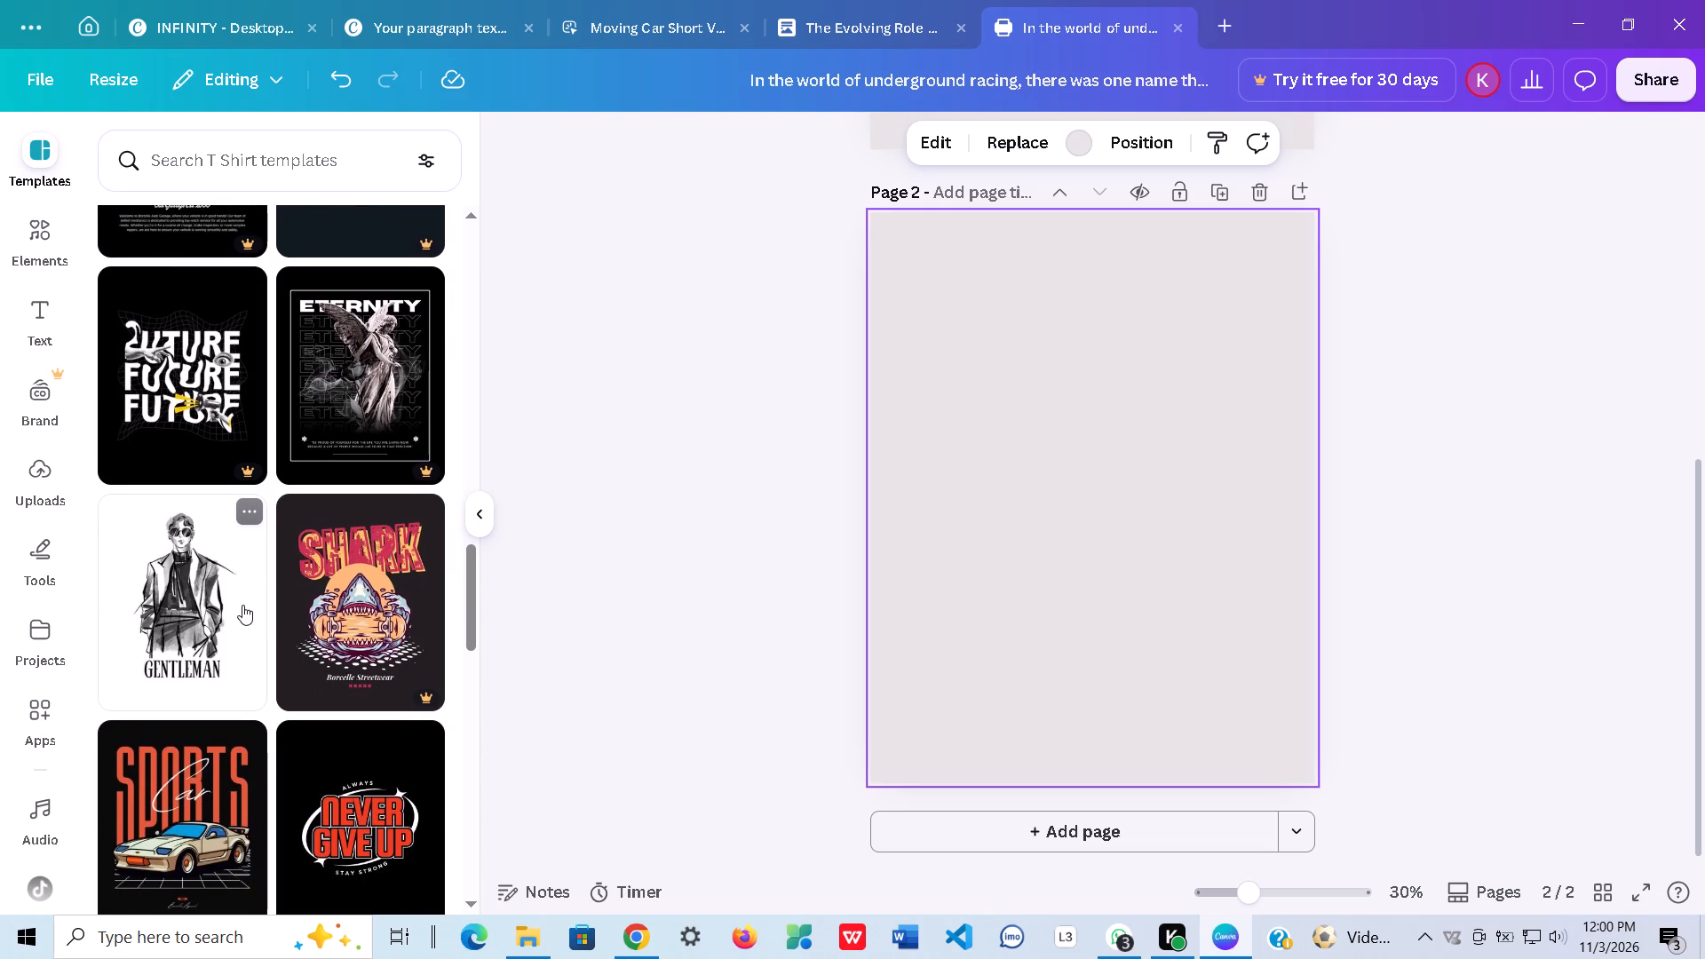
pyautogui.scroll(-1, 242, 605)
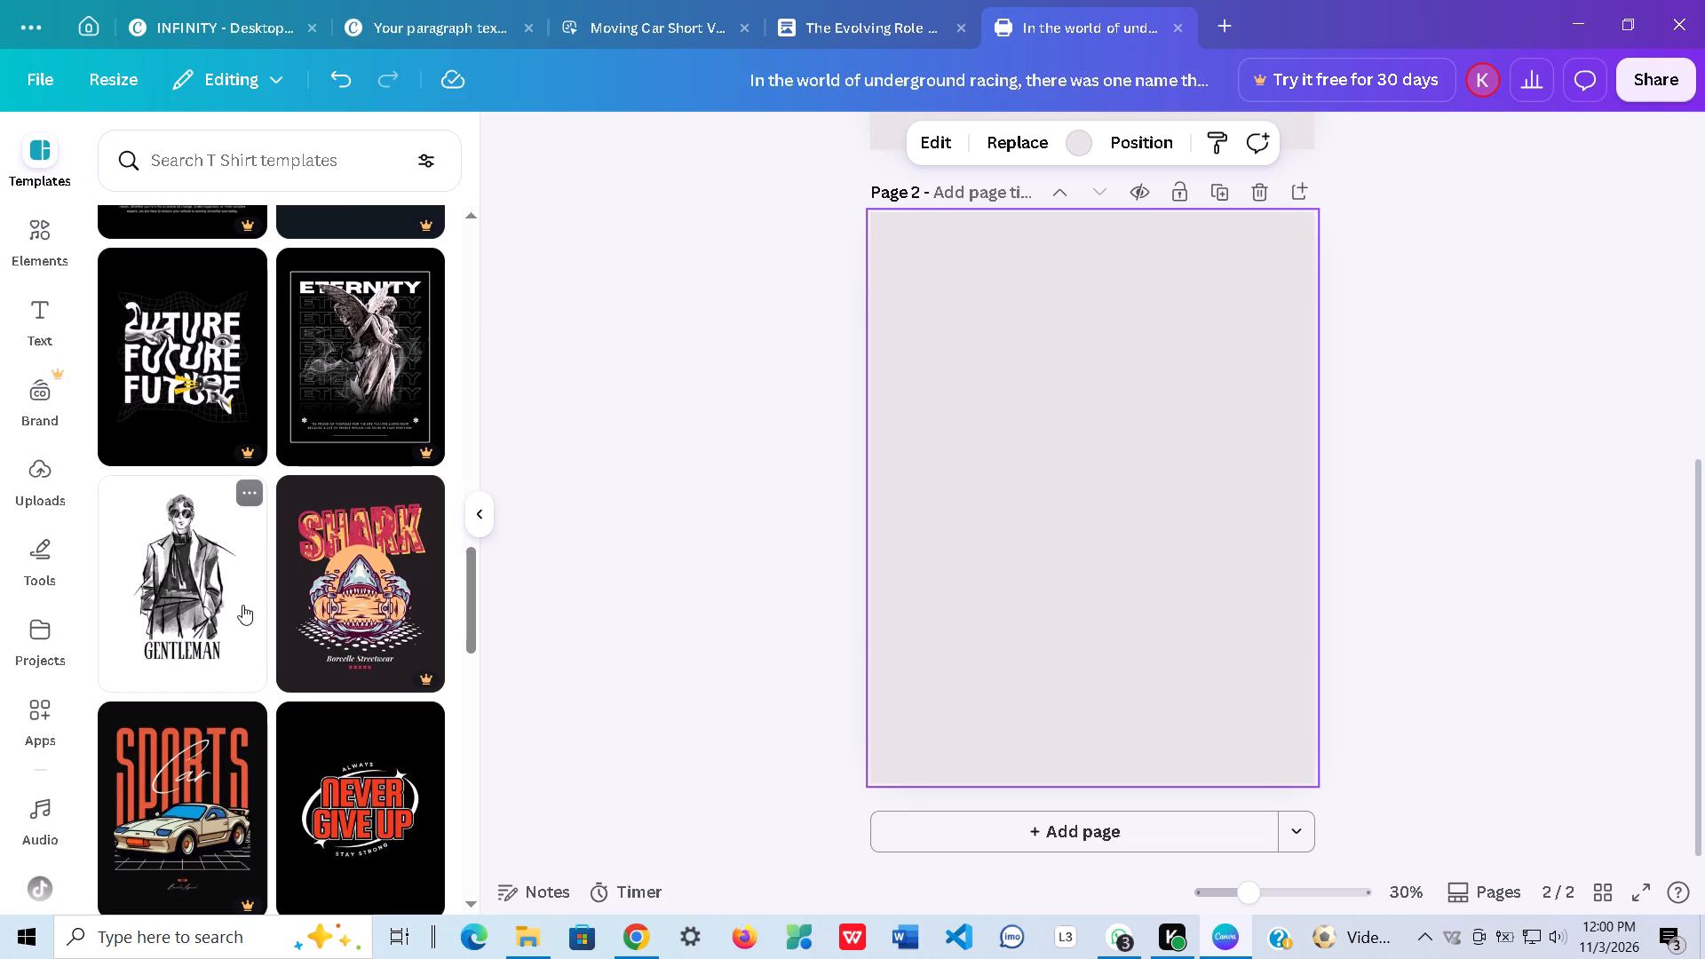
pyautogui.scroll(-1, 242, 605)
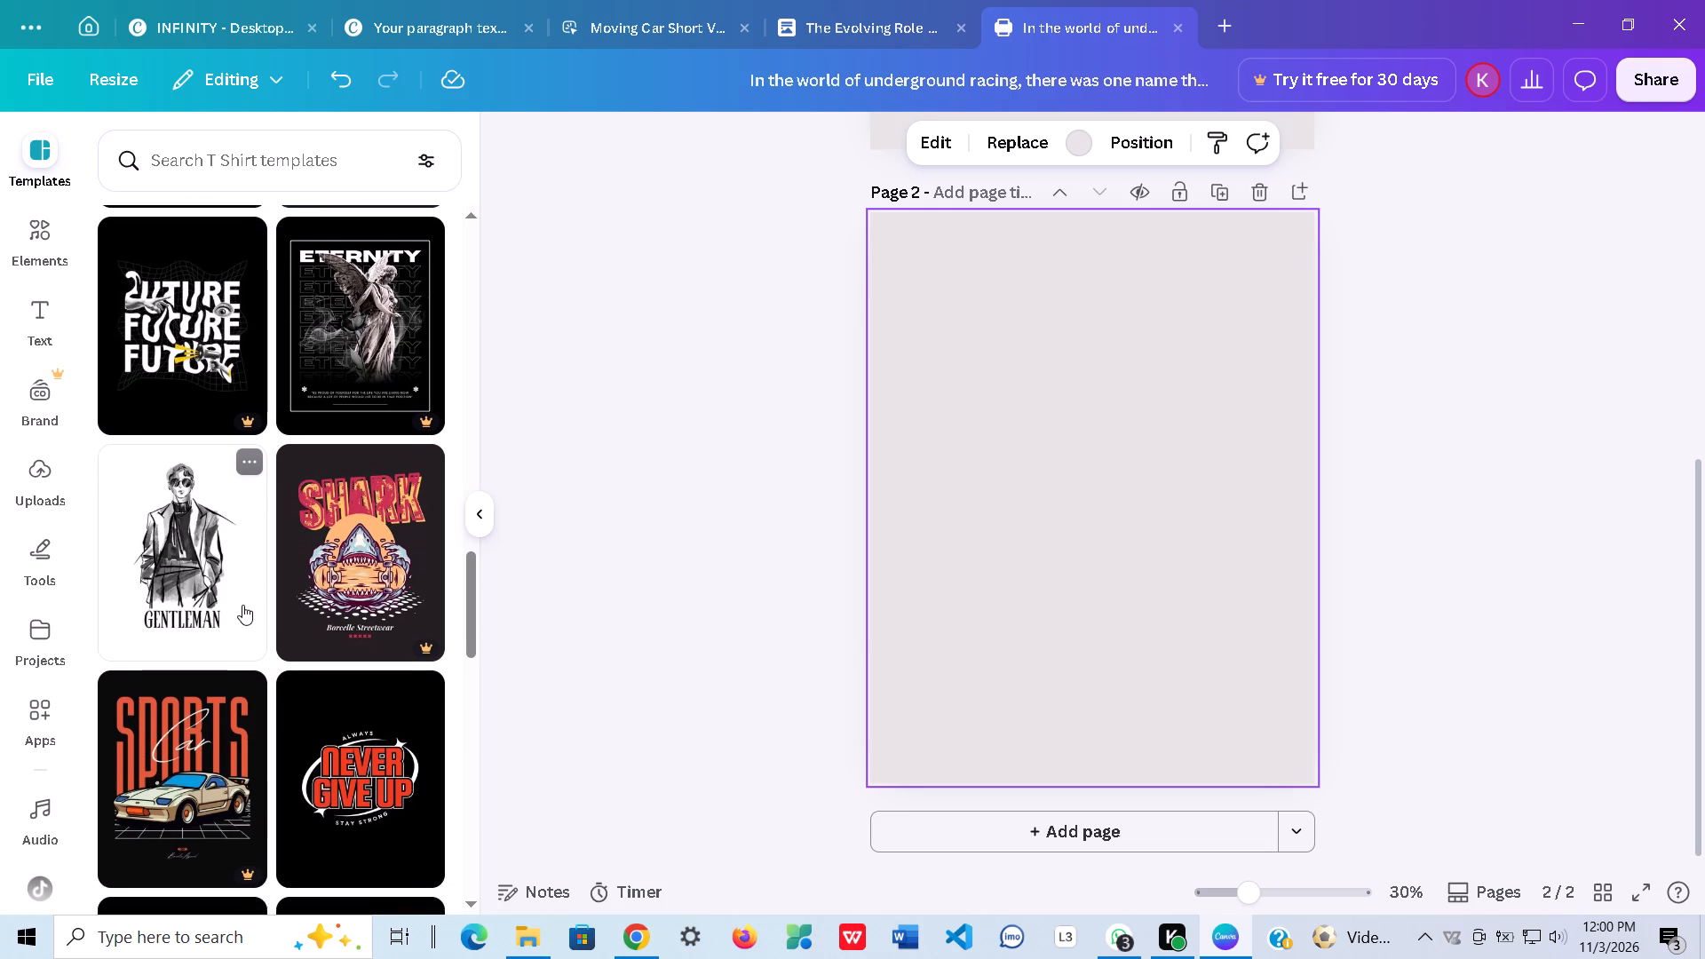
pyautogui.scroll(-1, 242, 605)
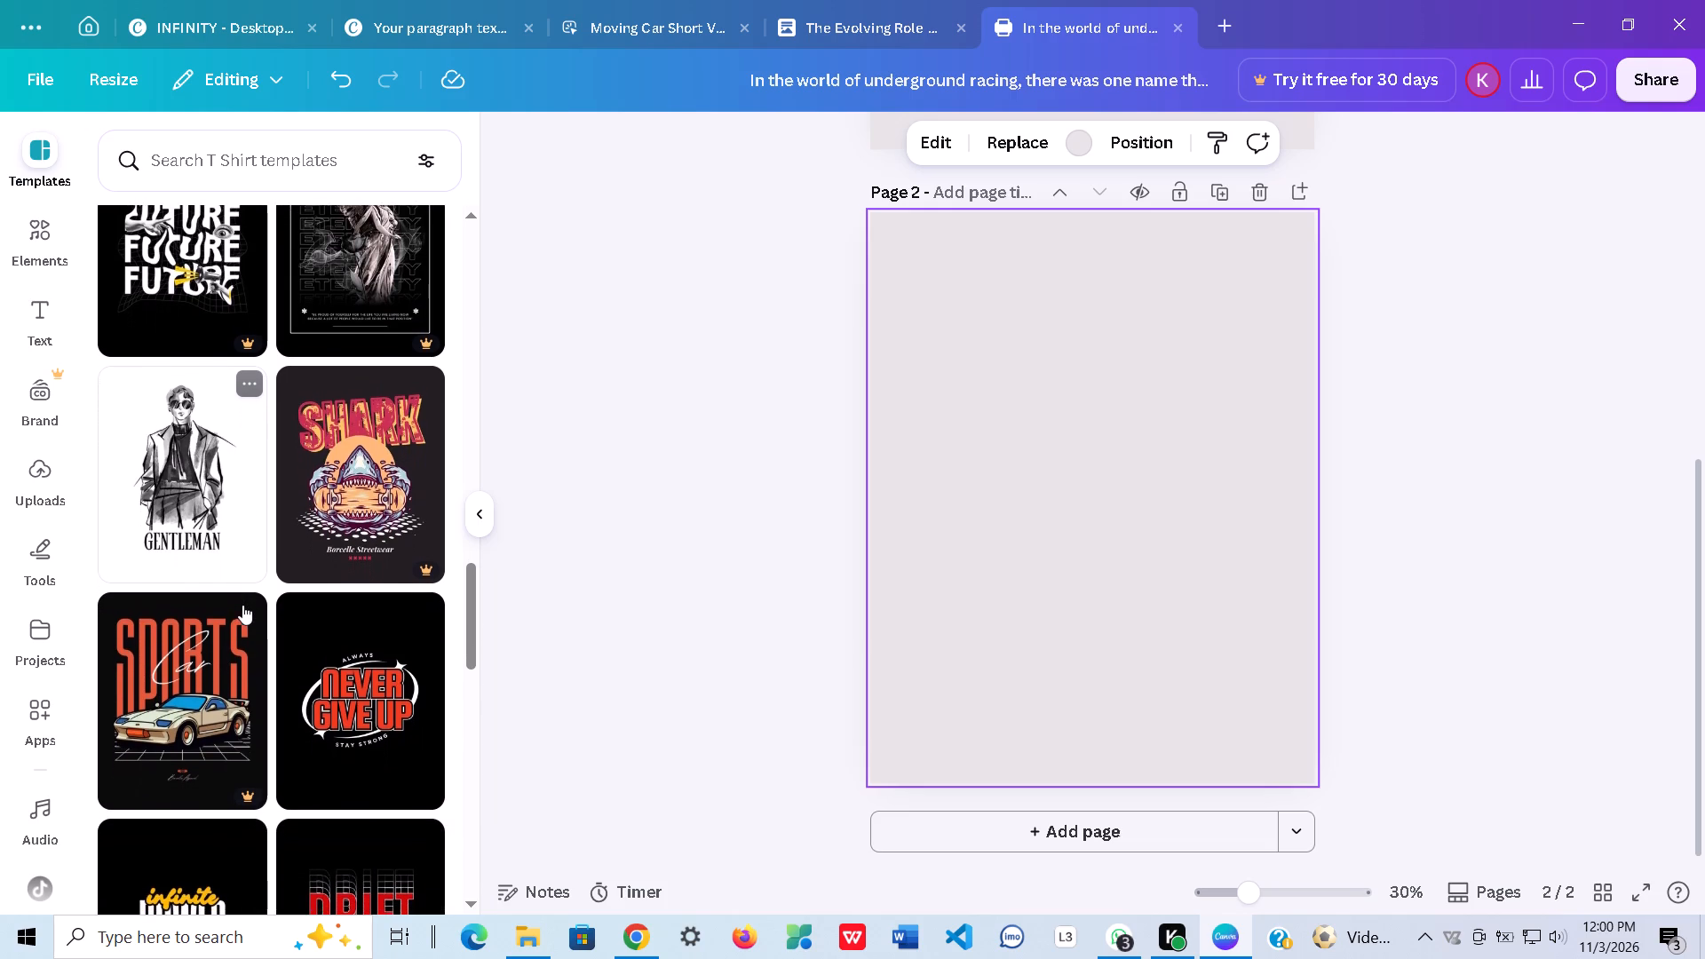
pyautogui.scroll(-1, 242, 605)
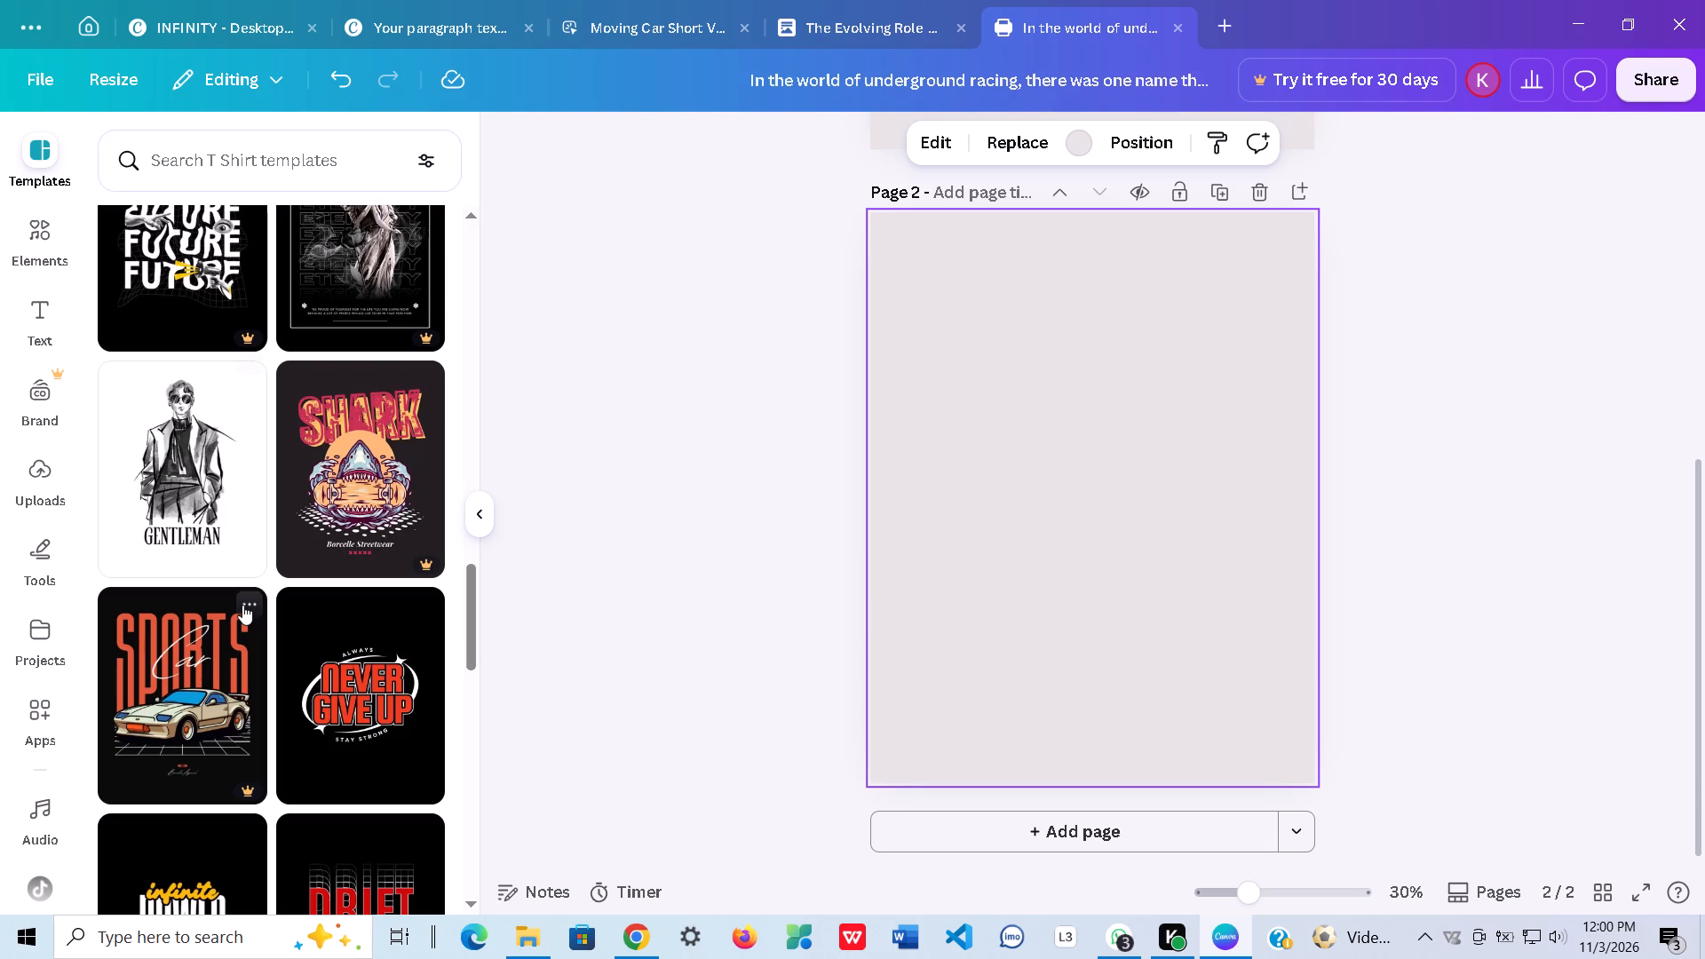
pyautogui.scroll(-1, 242, 605)
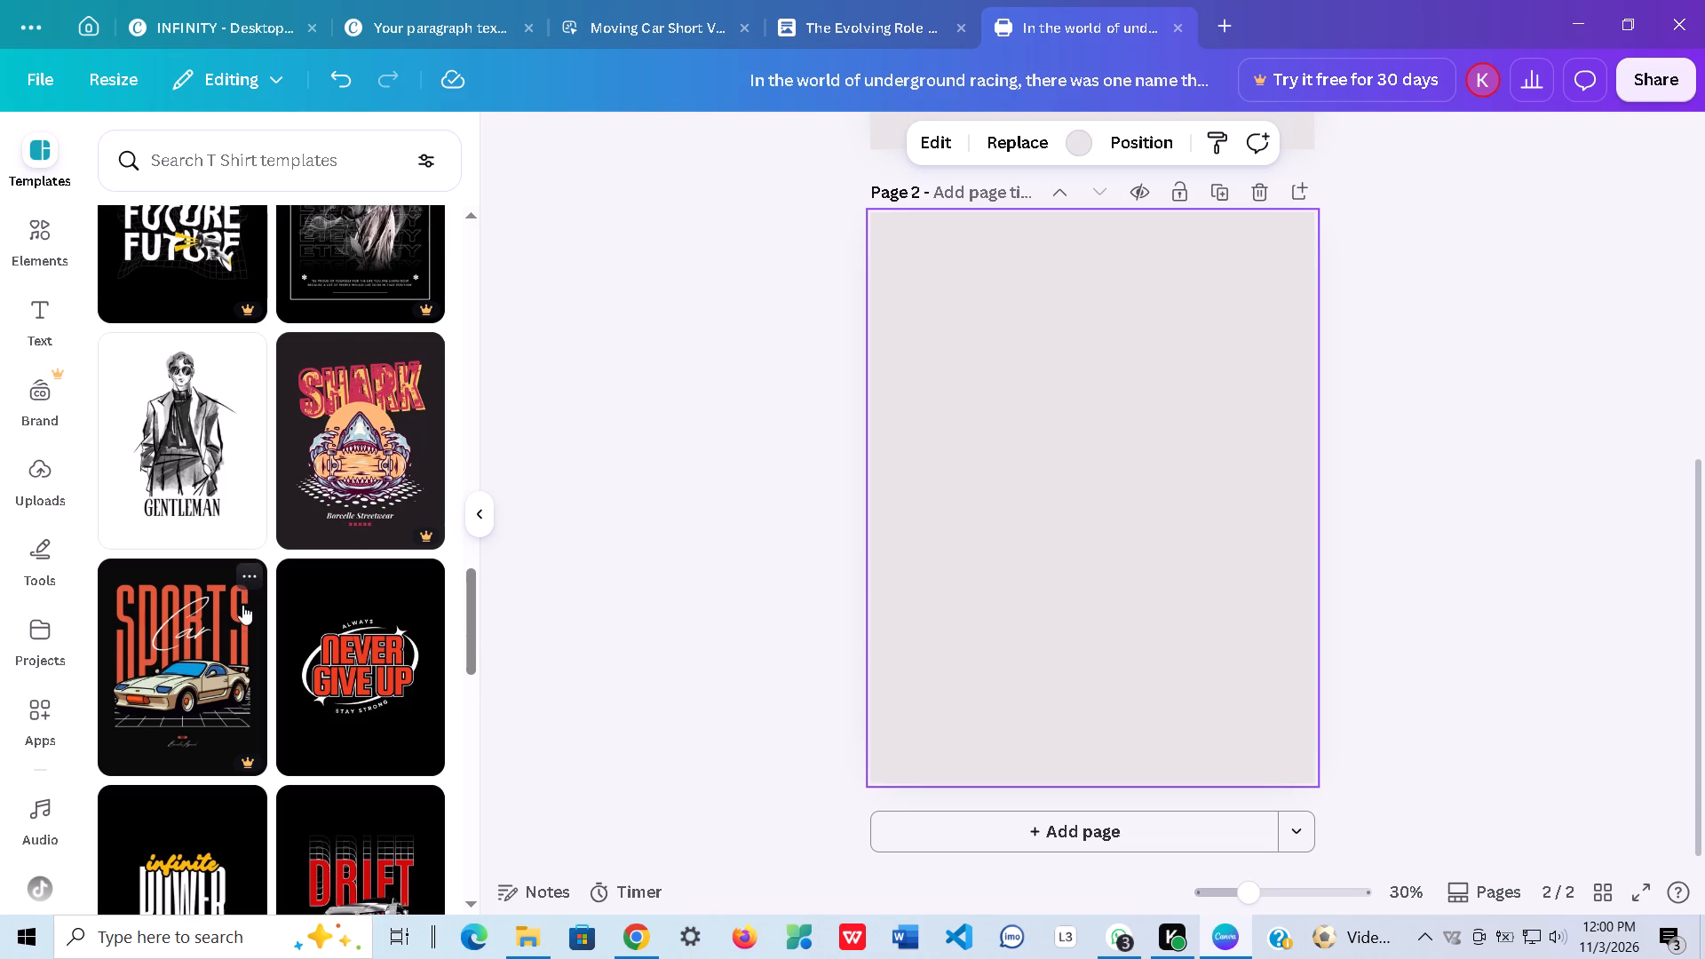
pyautogui.scroll(-1, 242, 605)
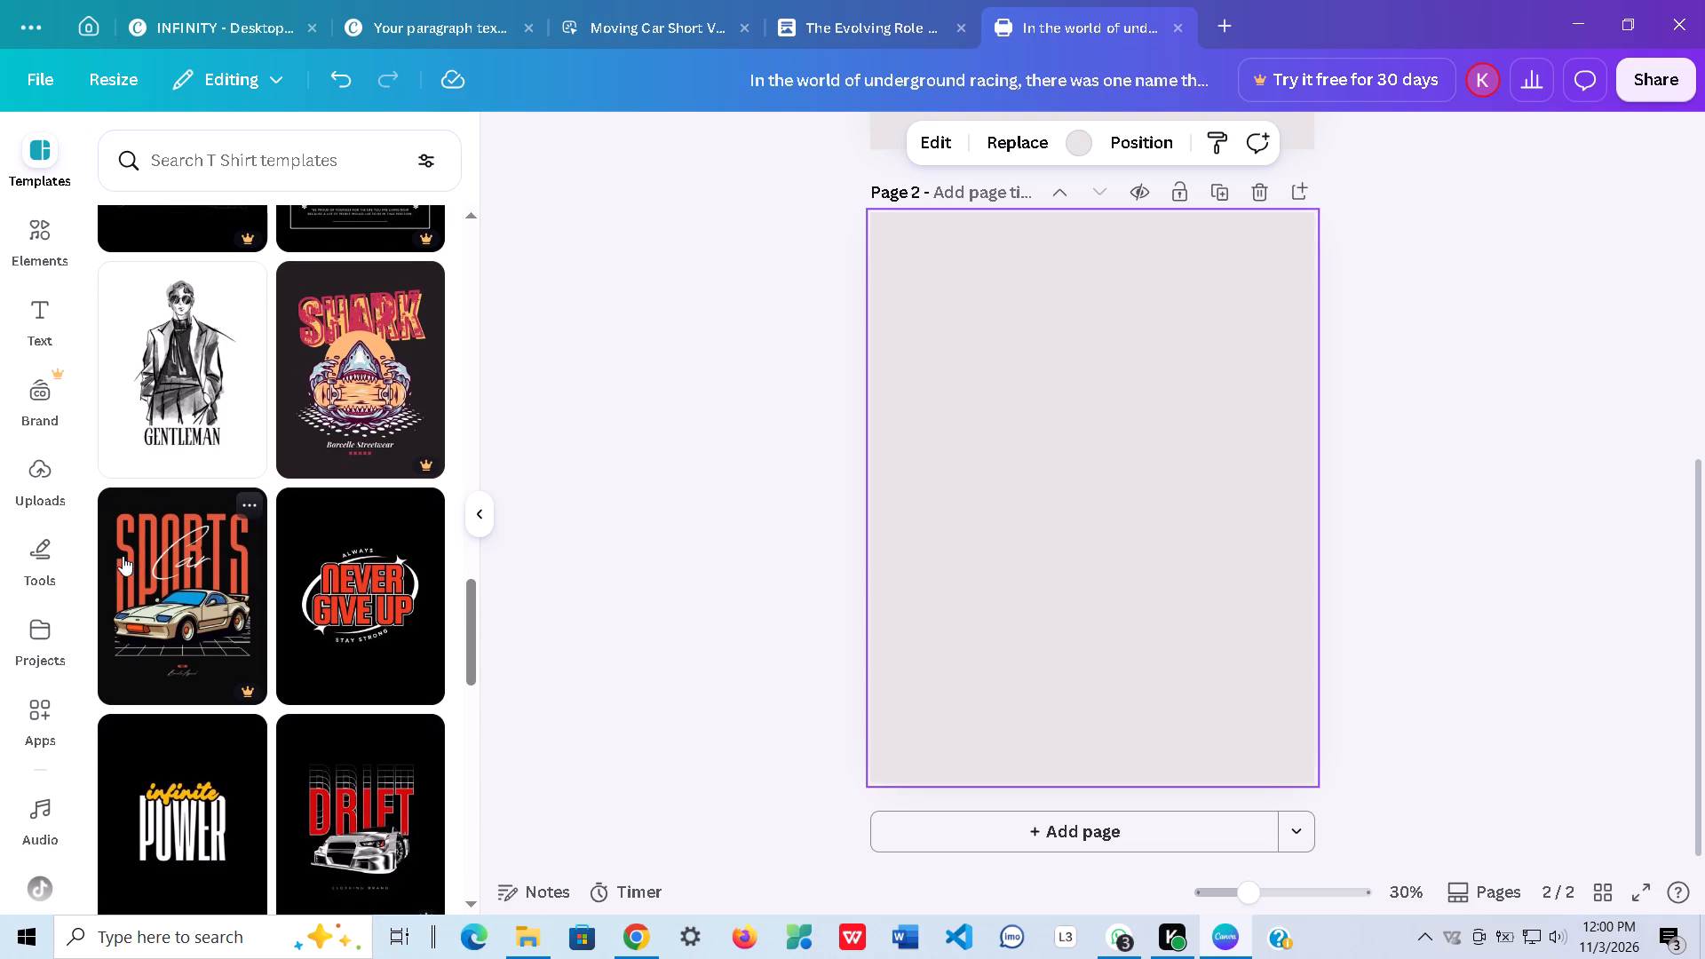
pyautogui.scroll(-4, 188, 713)
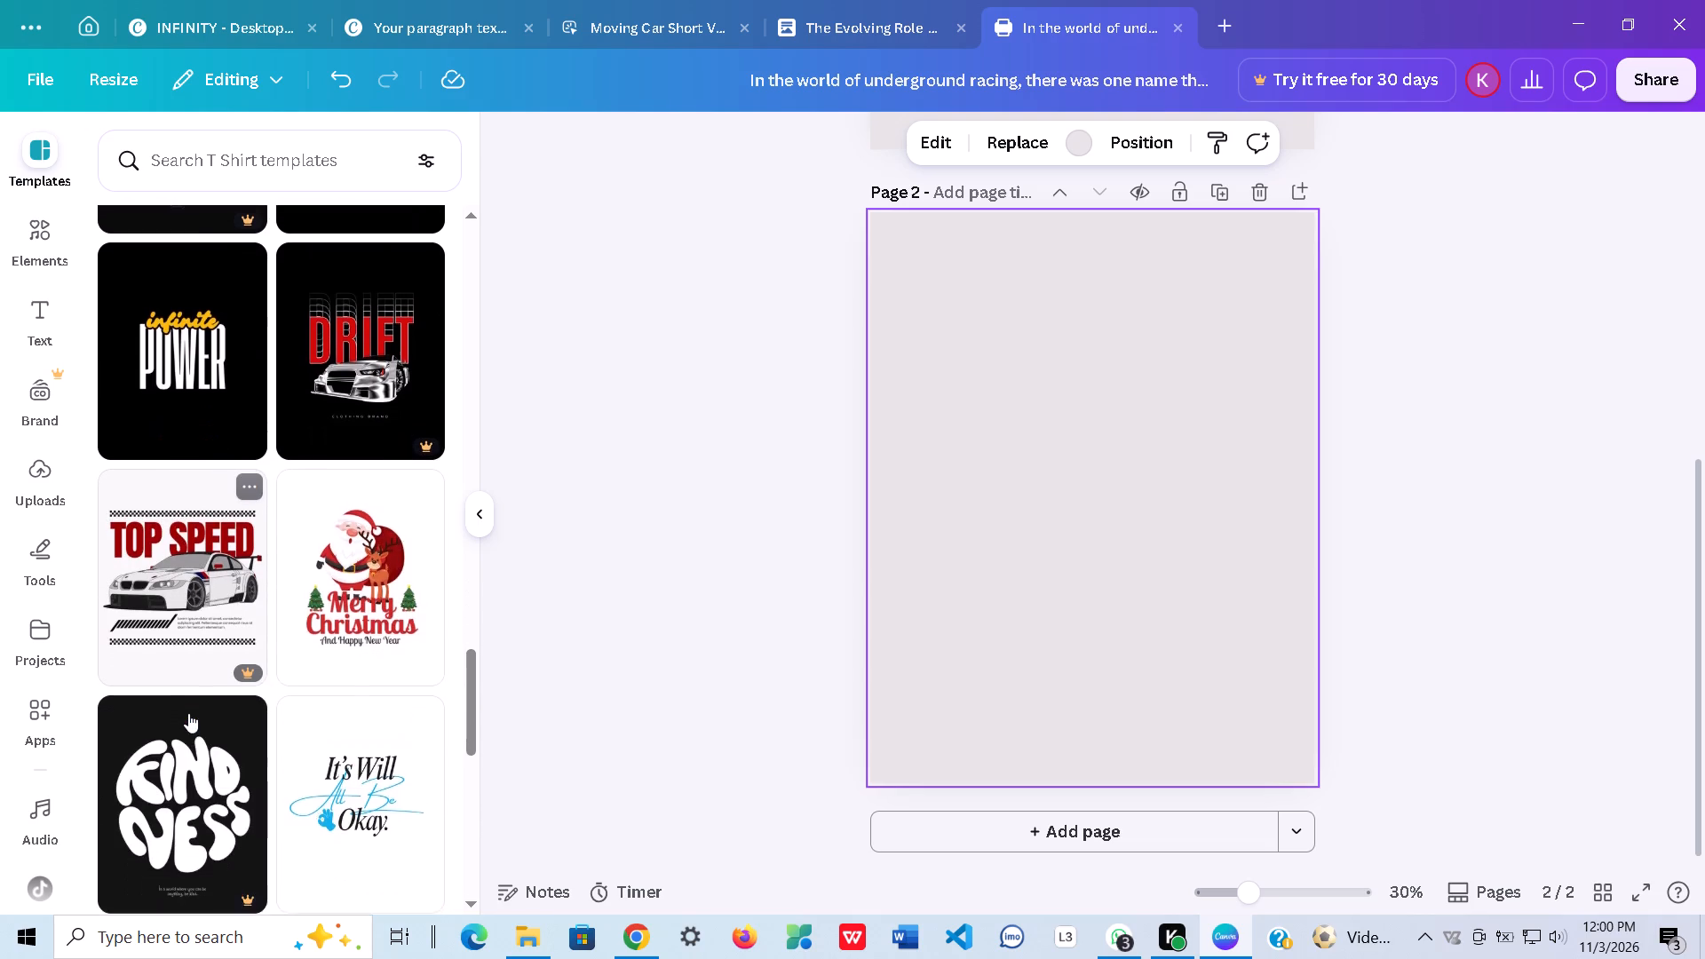
pyautogui.scroll(-3, 188, 713)
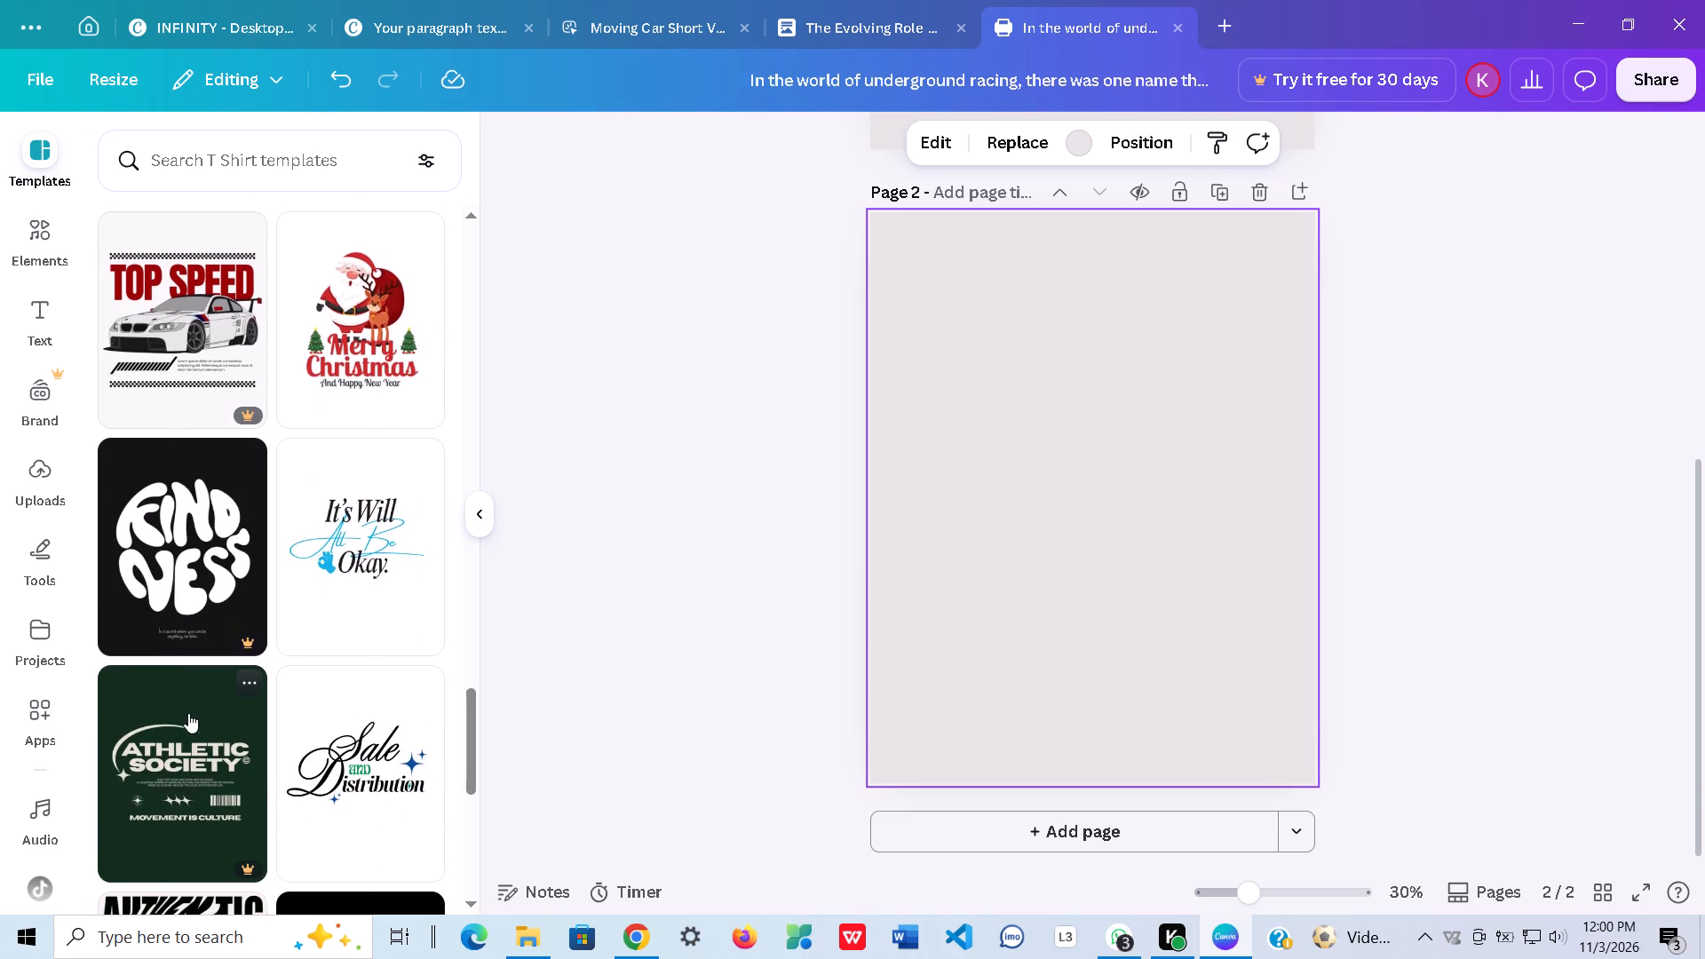
pyautogui.scroll(-3, 188, 713)
pyautogui.scroll(2, 188, 713)
pyautogui.scroll(-1, 188, 713)
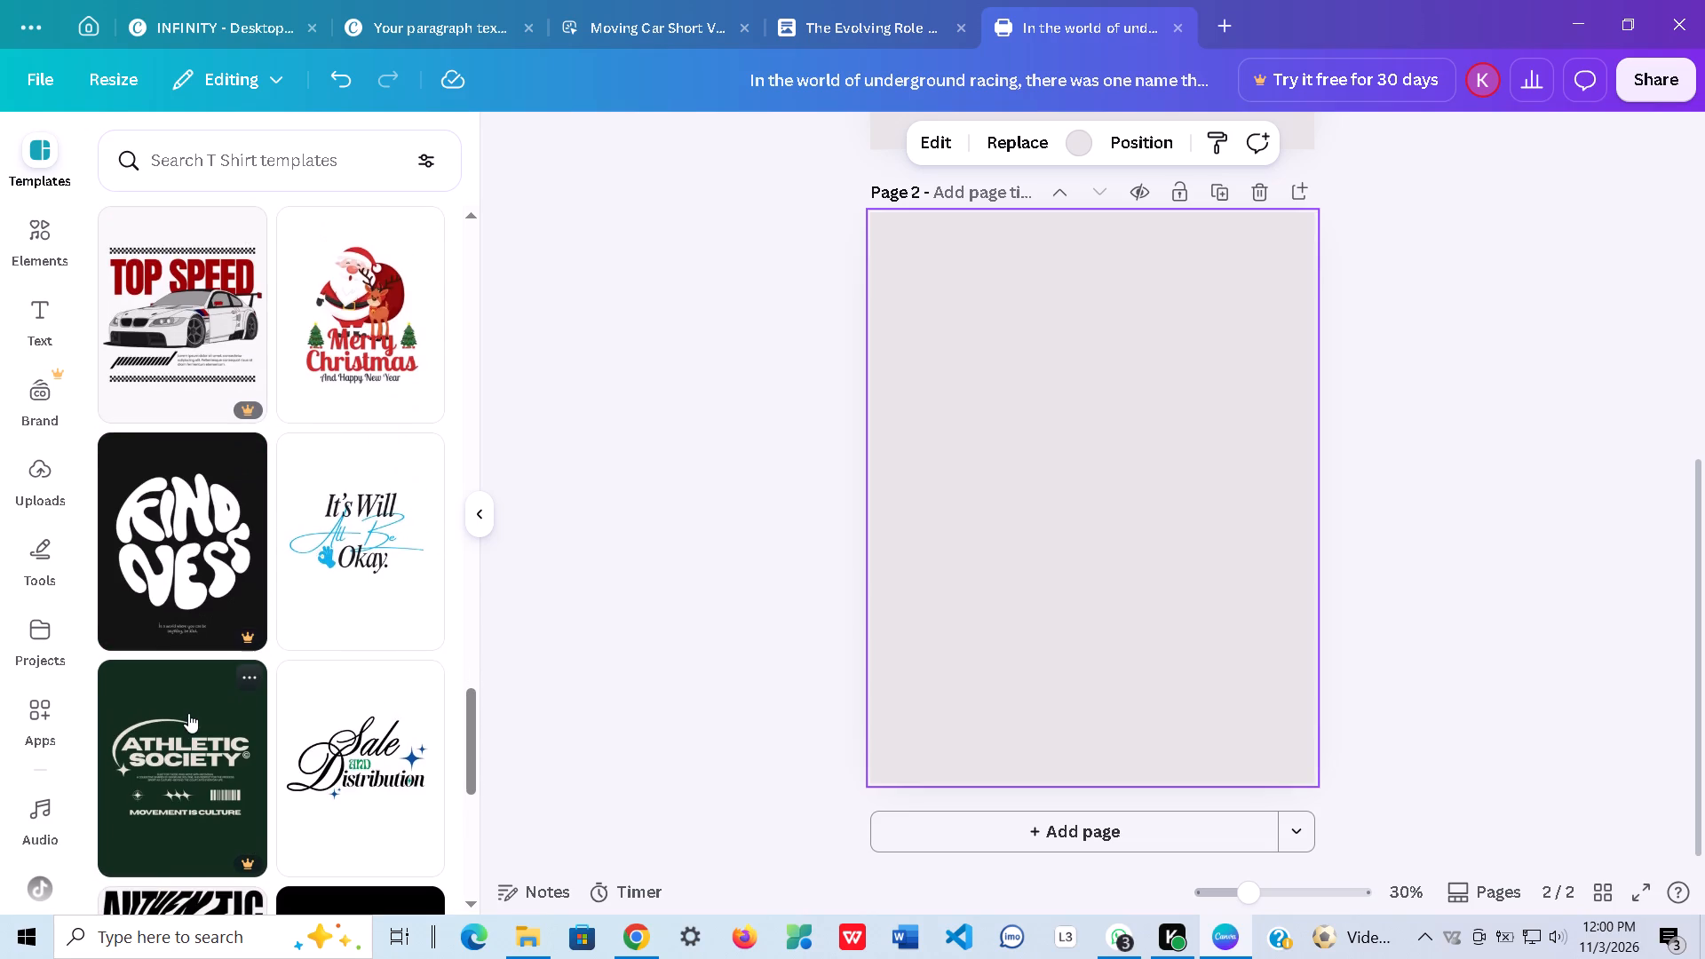
pyautogui.scroll(-3, 188, 713)
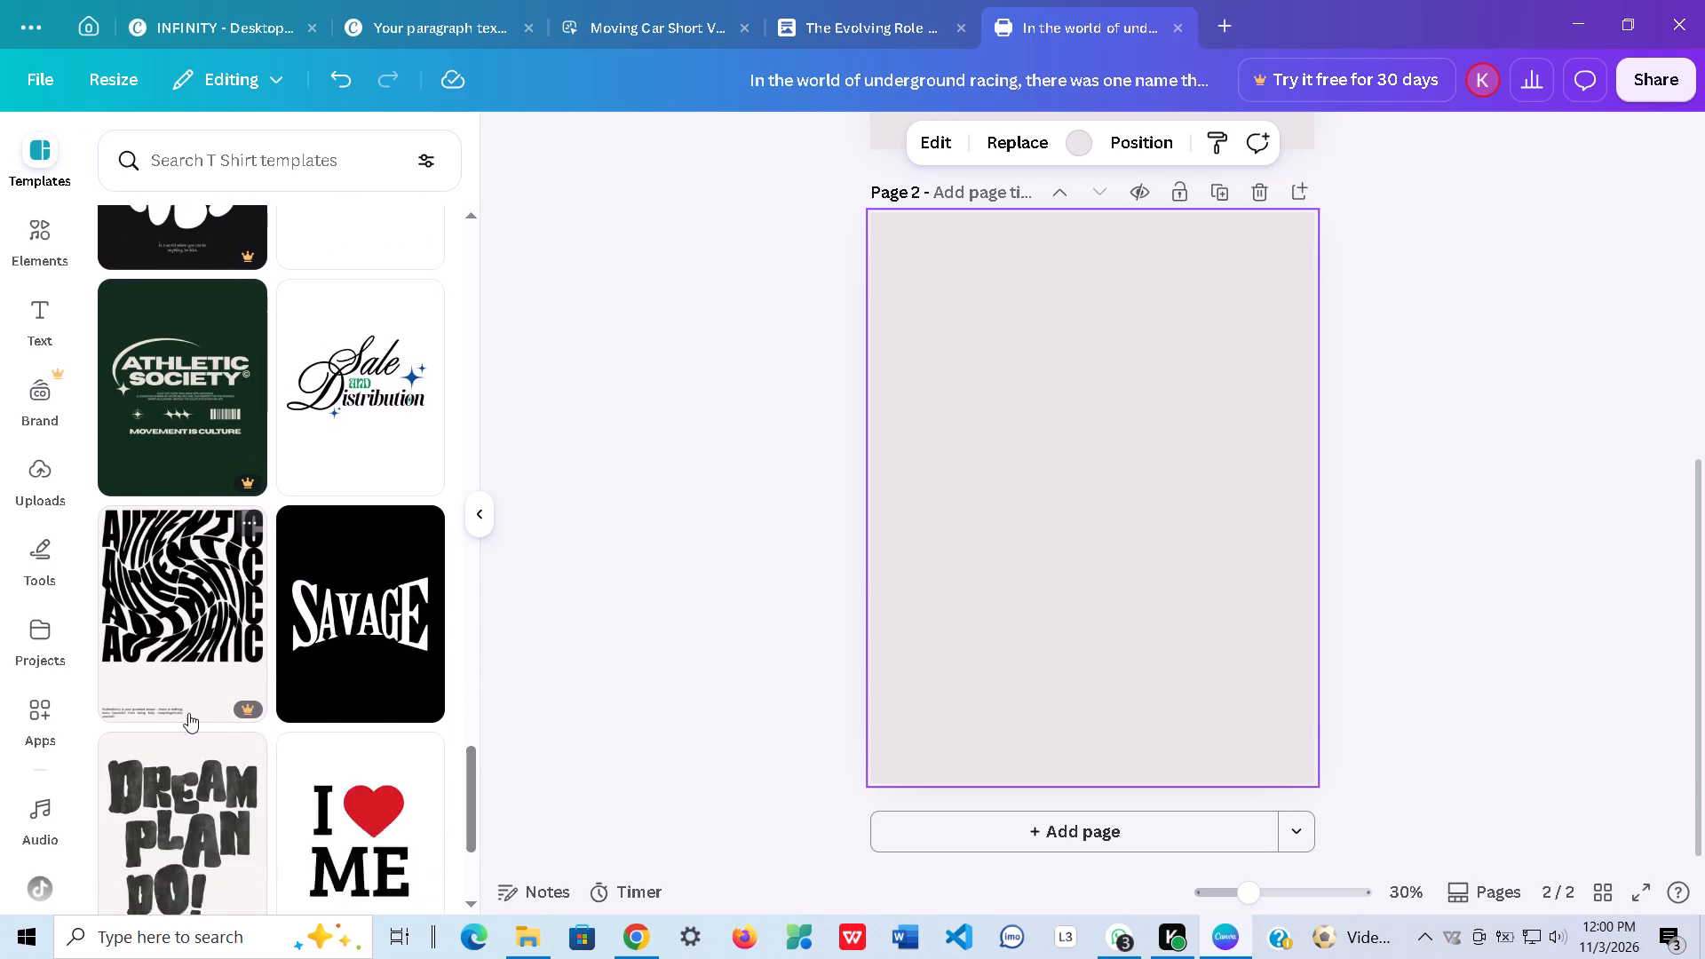
pyautogui.scroll(-2, 188, 713)
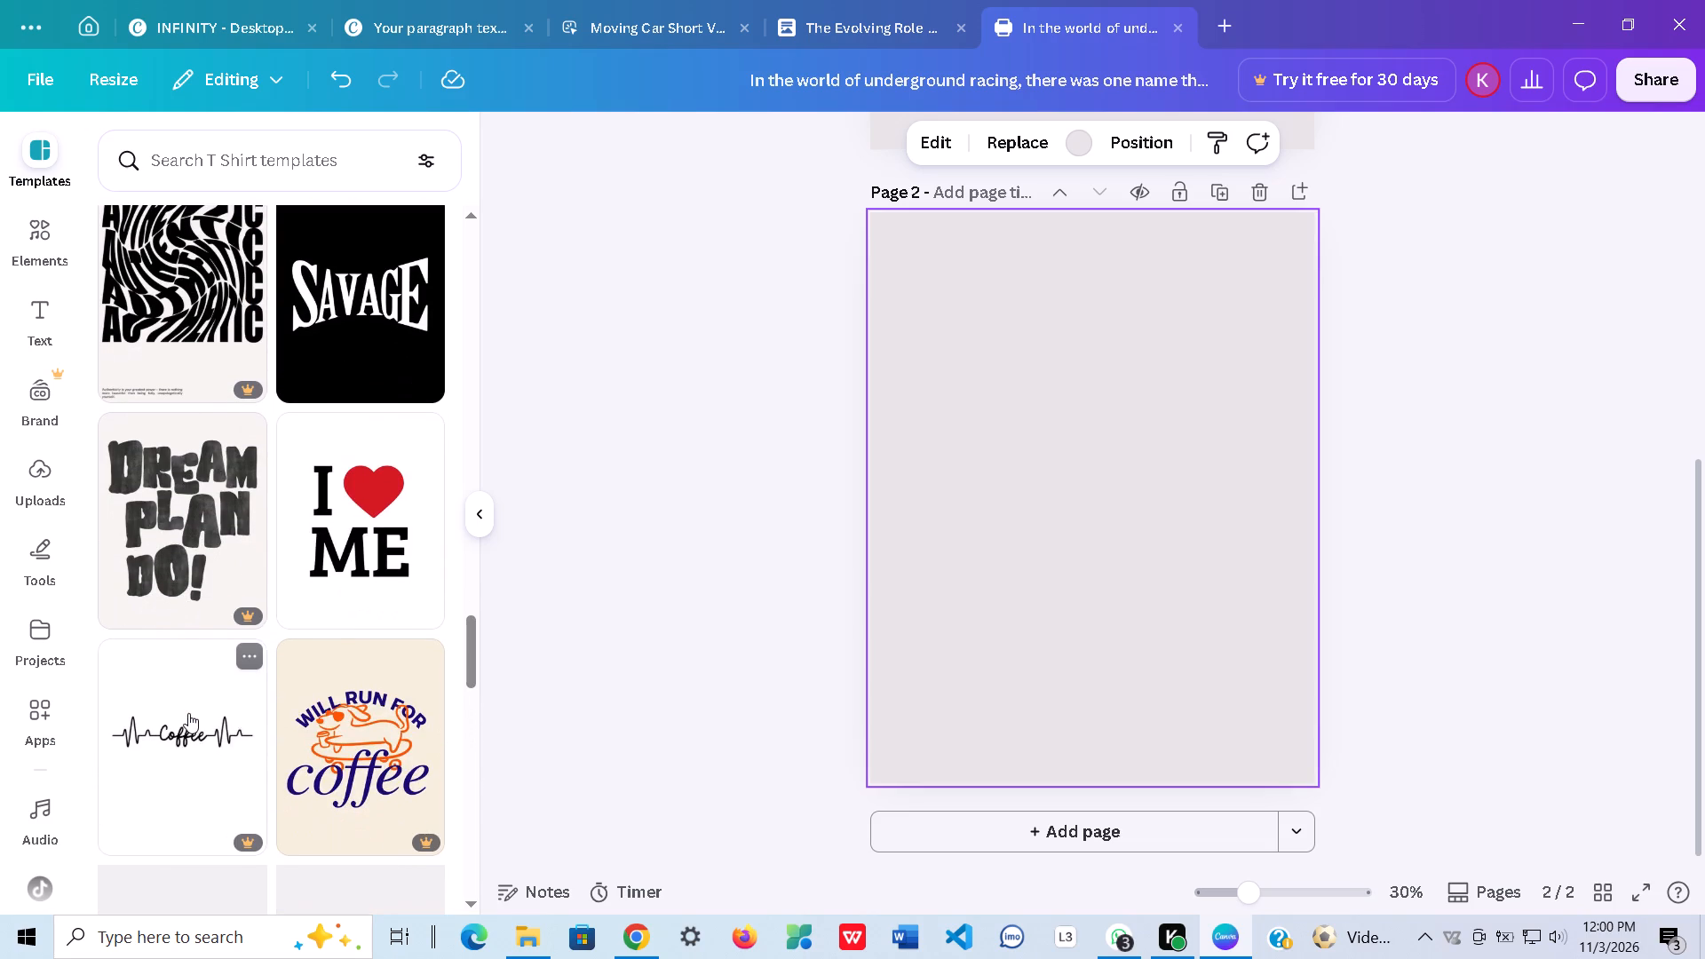
pyautogui.scroll(-2, 188, 713)
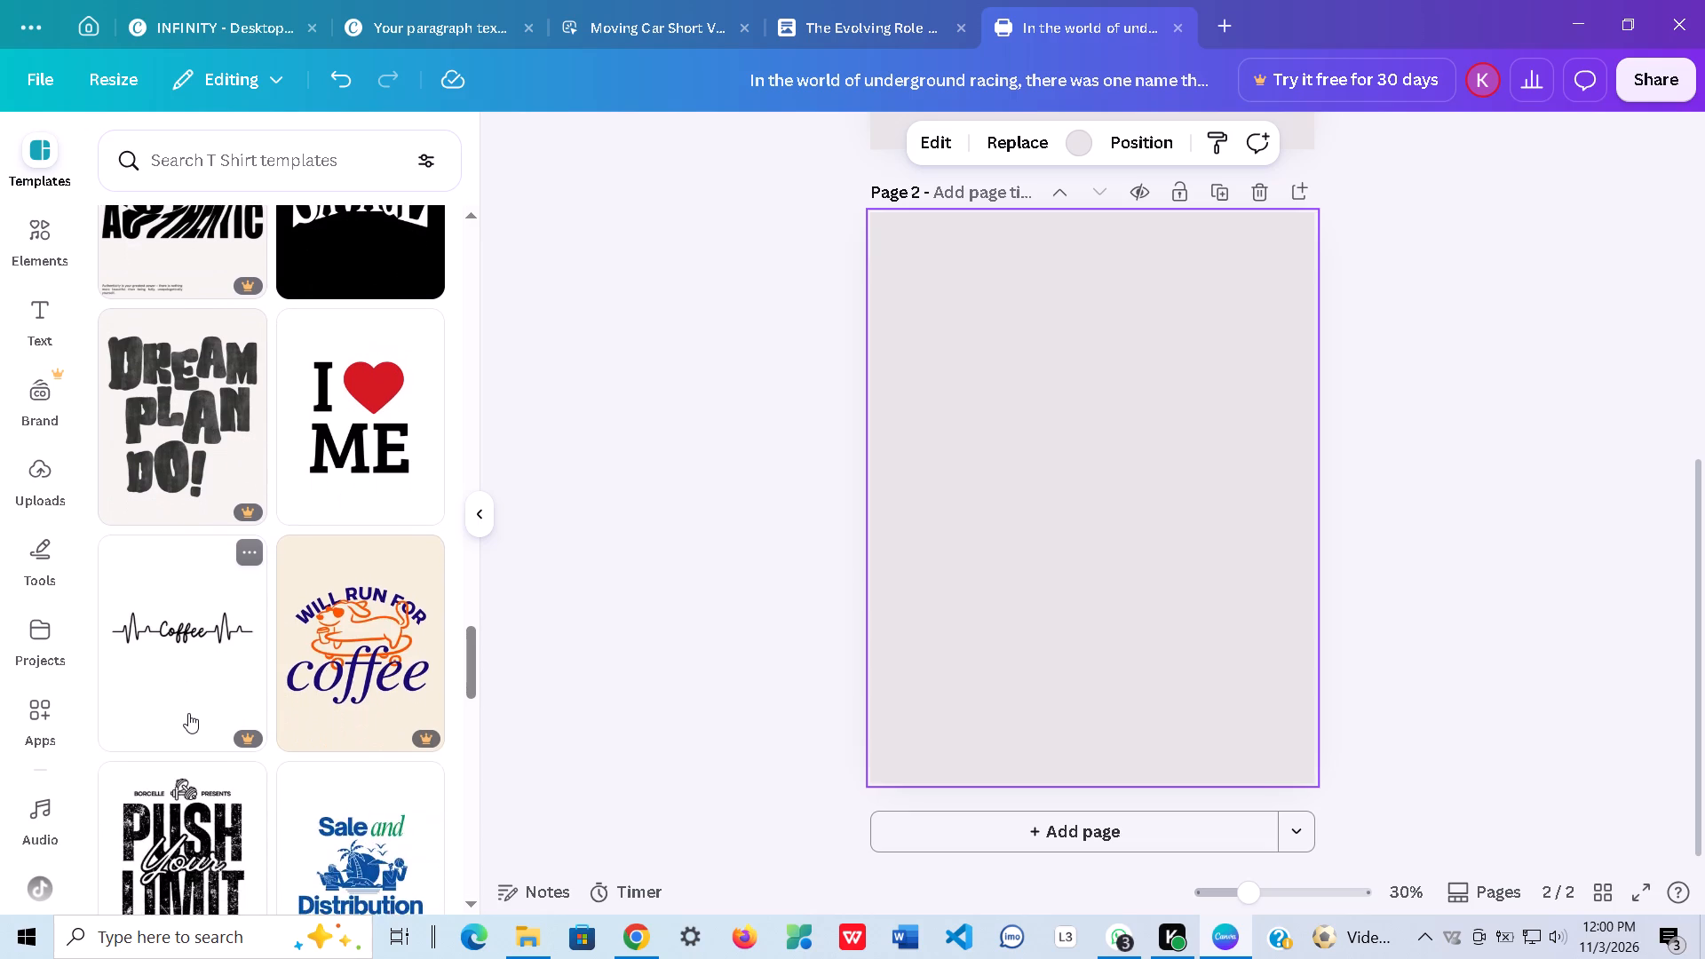
pyautogui.scroll(-2, 188, 713)
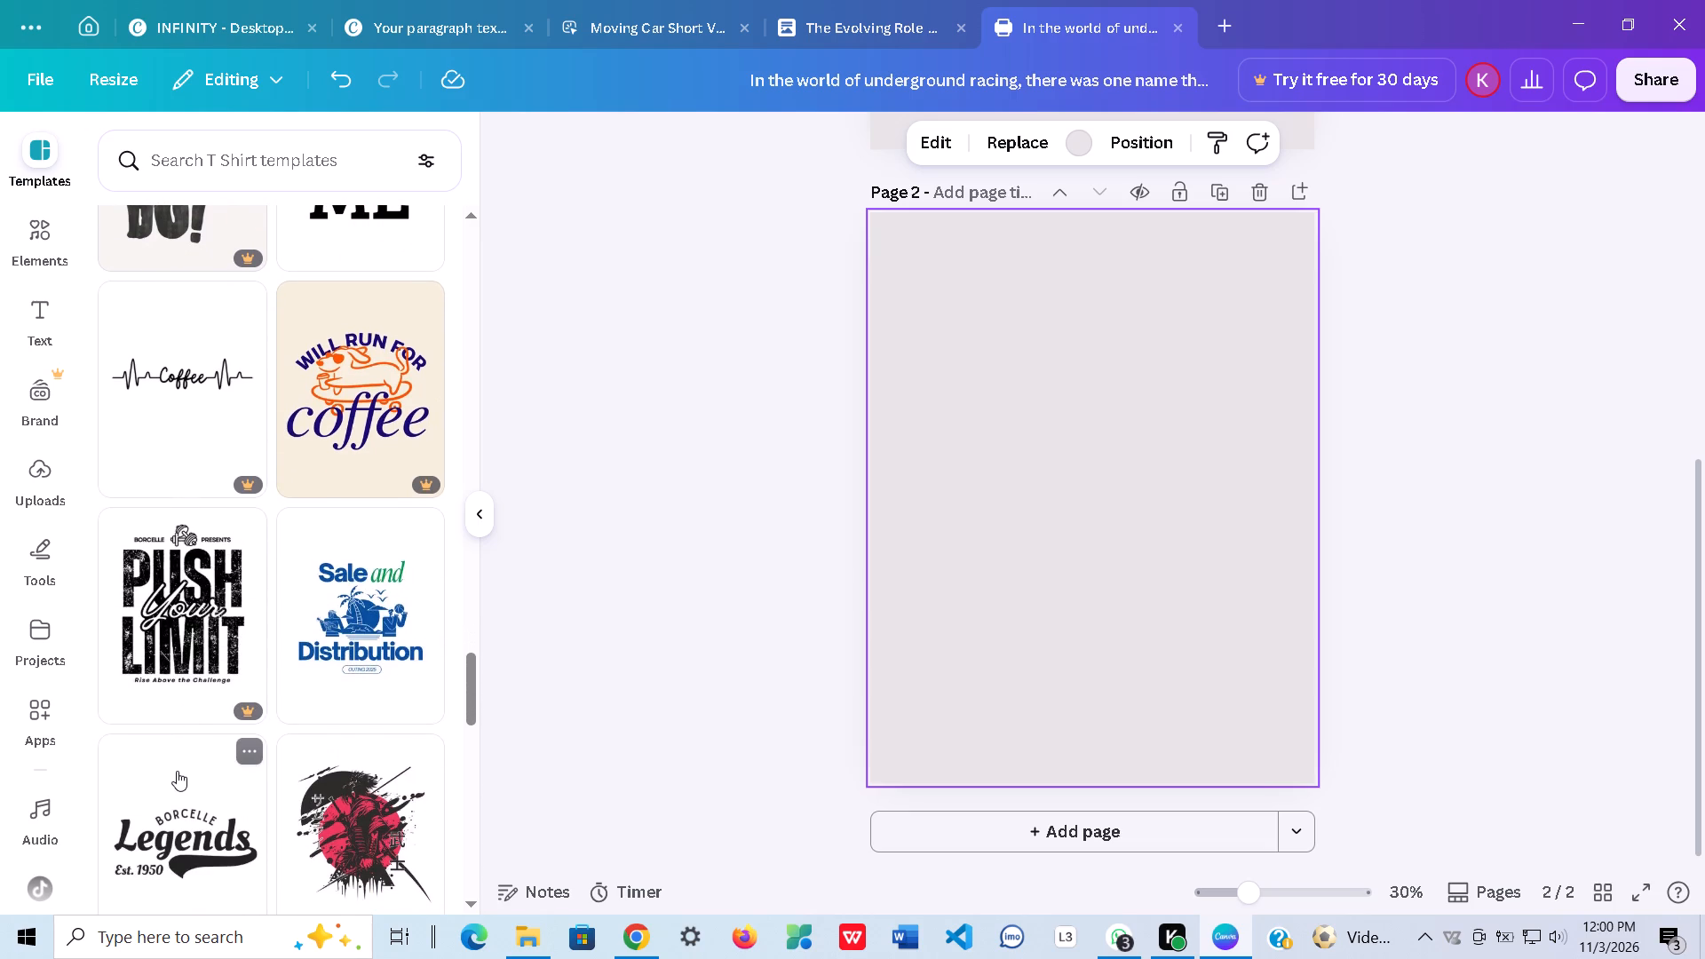
pyautogui.scroll(-3, 177, 771)
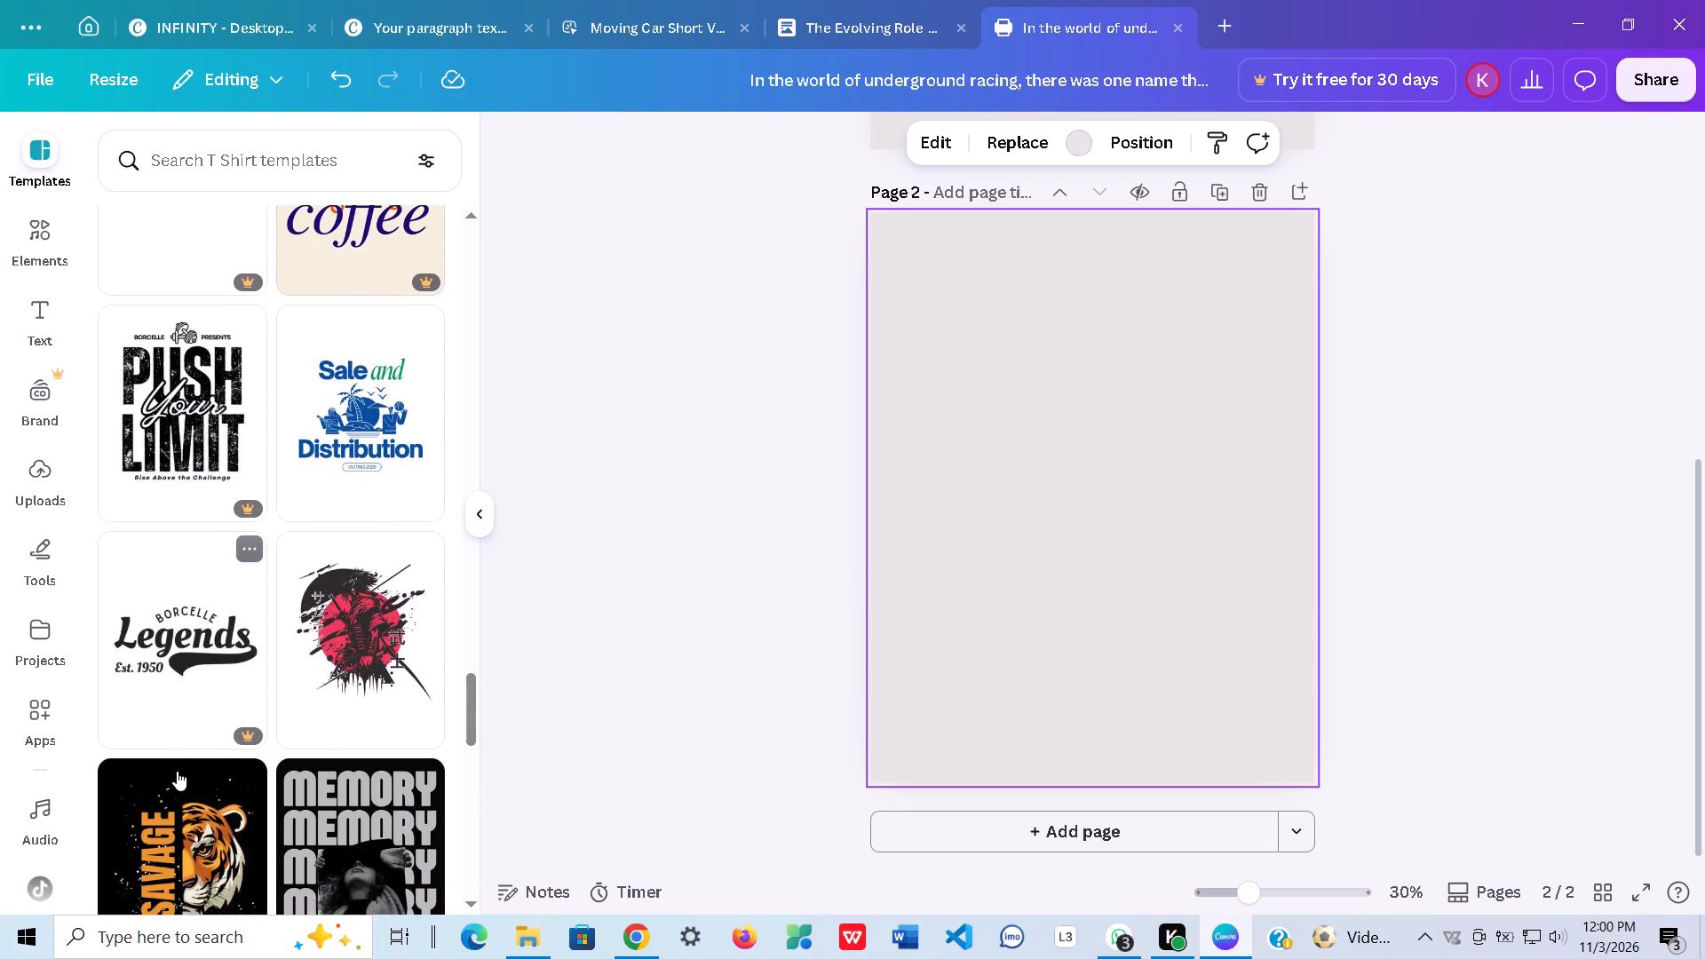
pyautogui.scroll(-2, 177, 771)
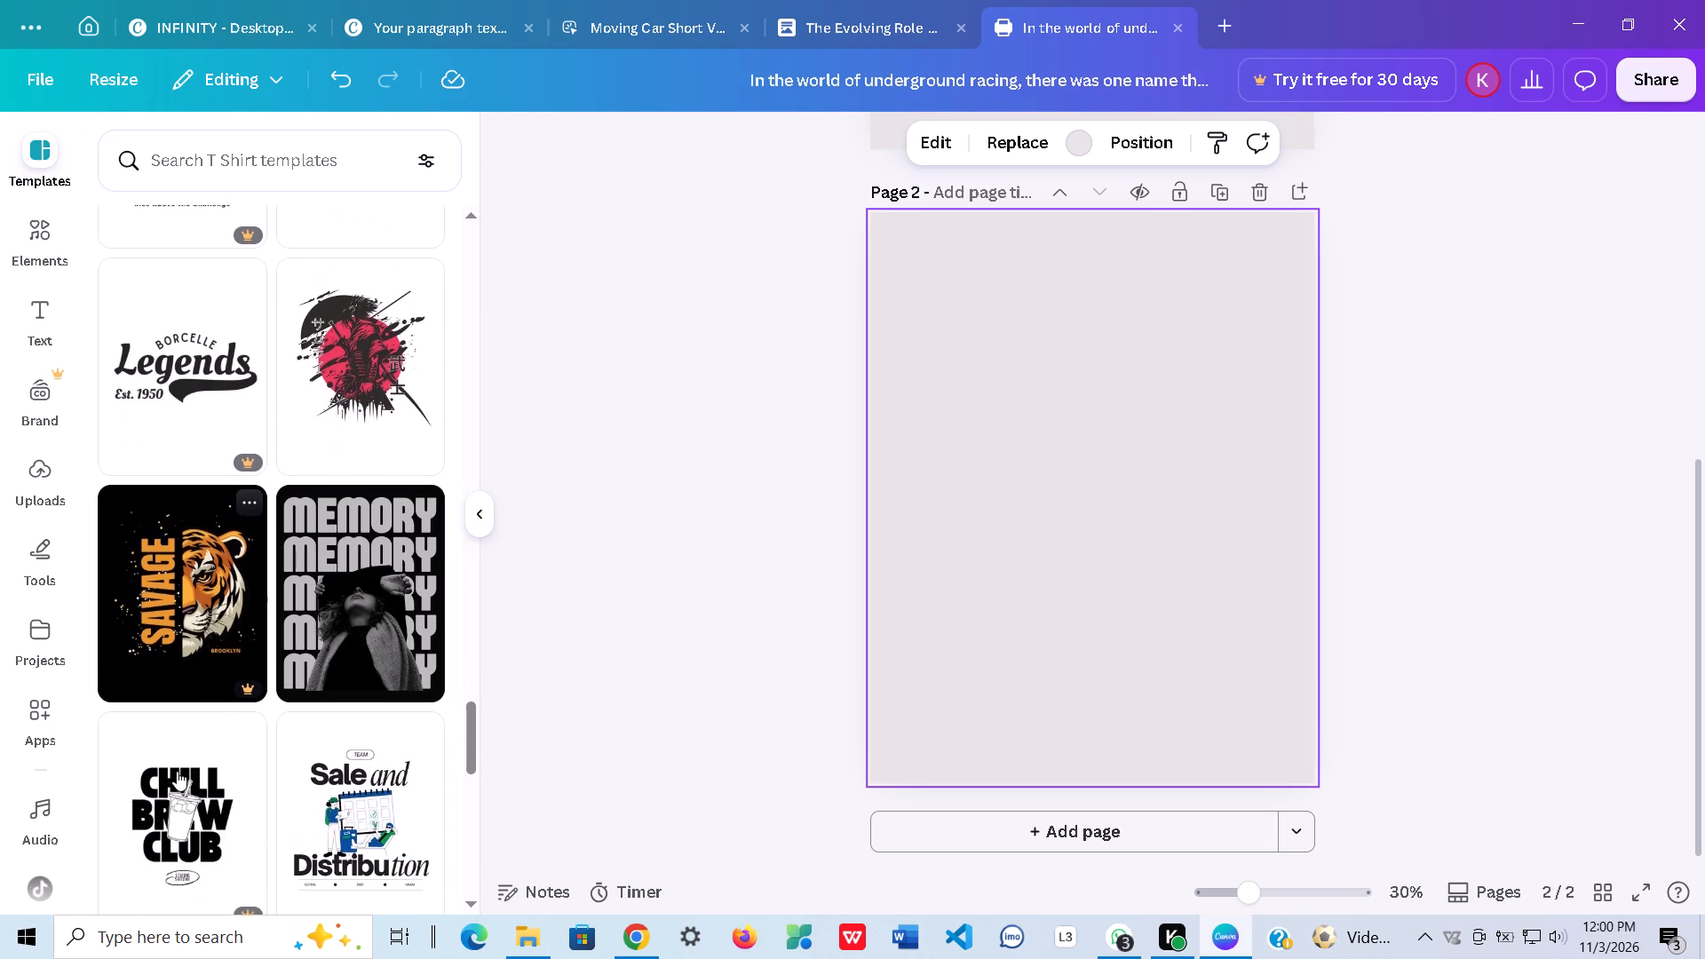
pyautogui.scroll(-3, 177, 771)
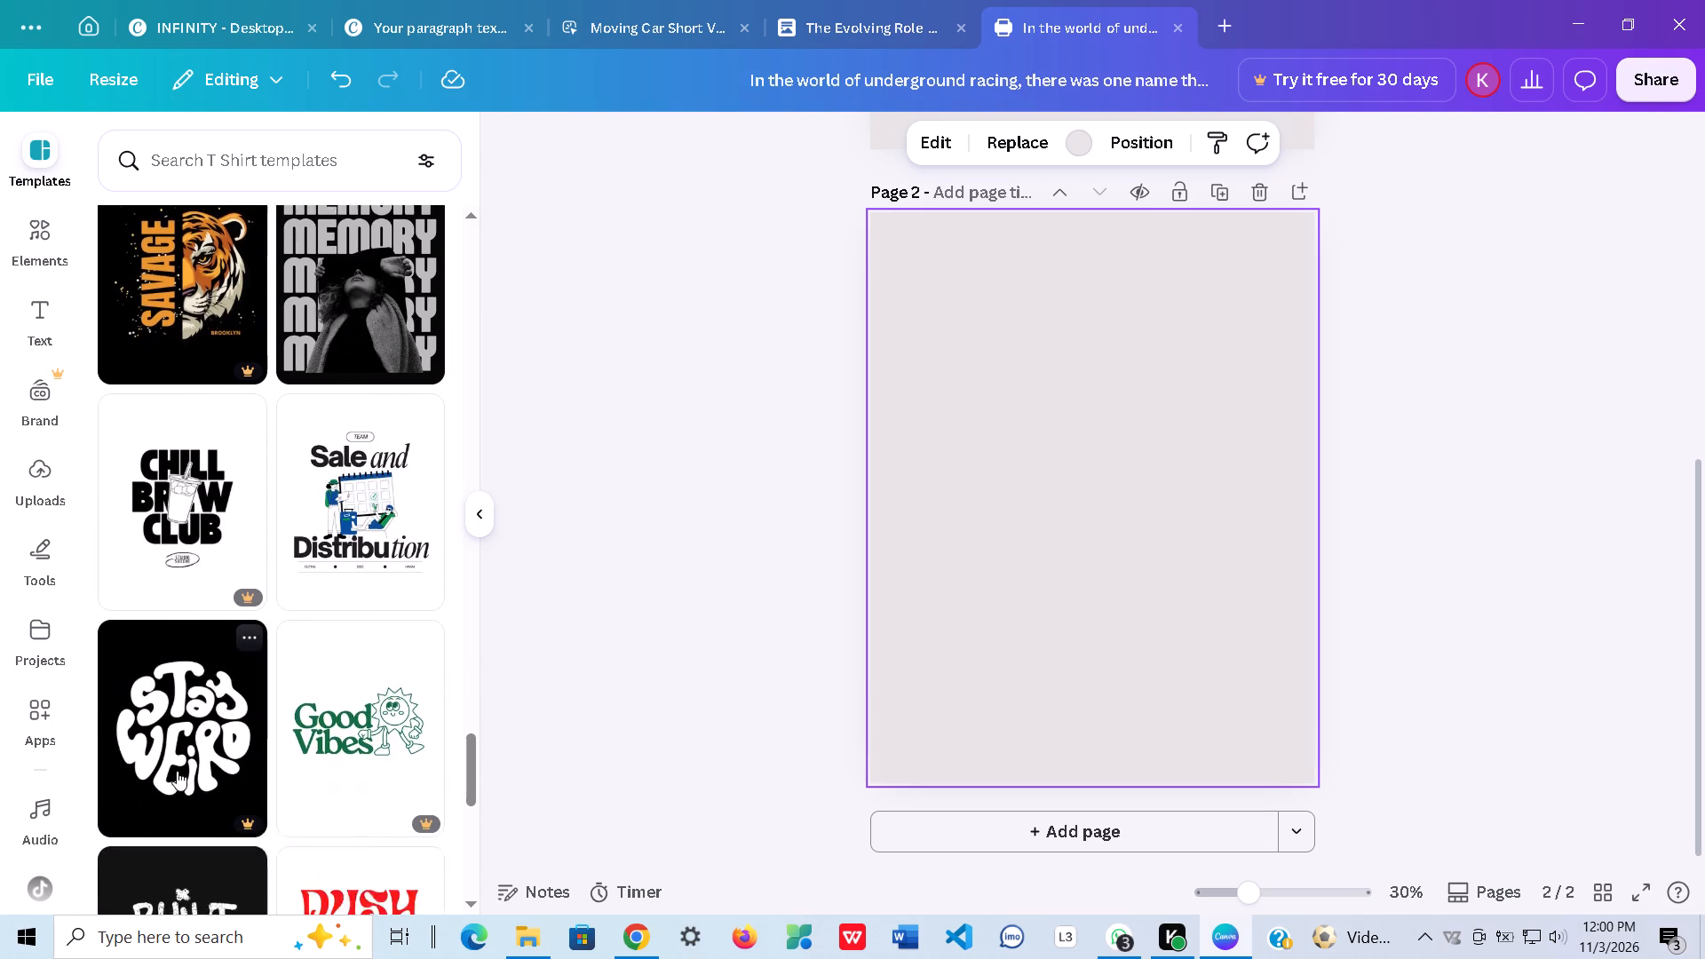
pyautogui.scroll(-3, 177, 771)
pyautogui.scroll(5, 177, 771)
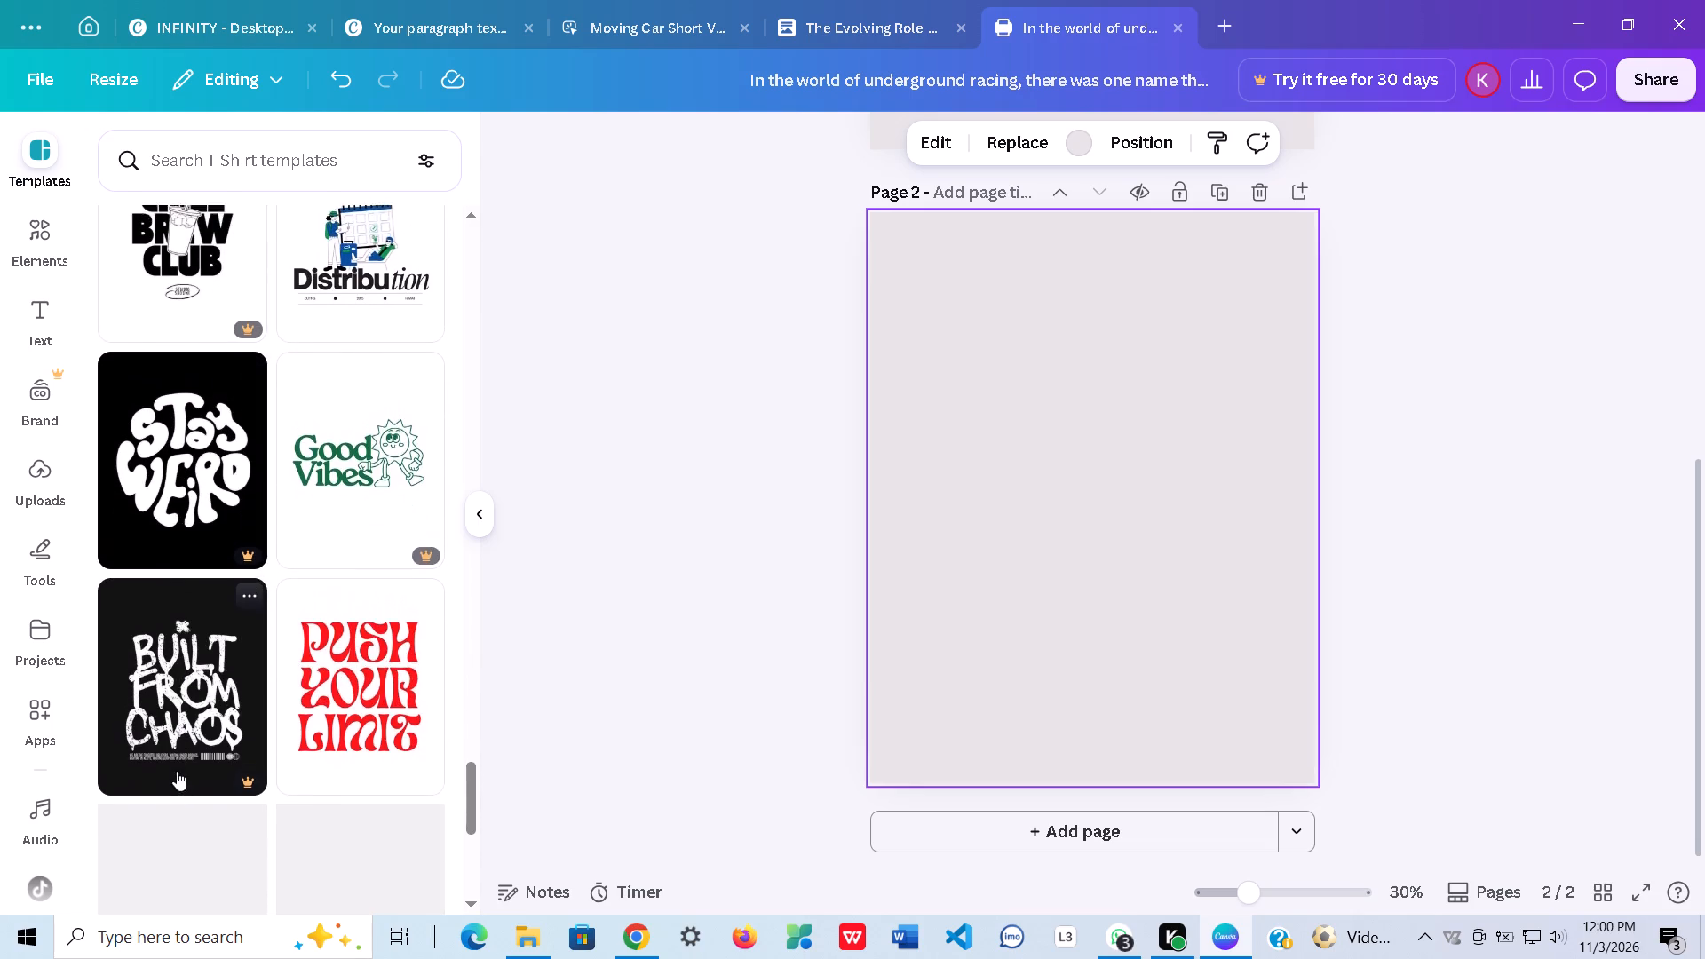
pyautogui.scroll(11, 177, 771)
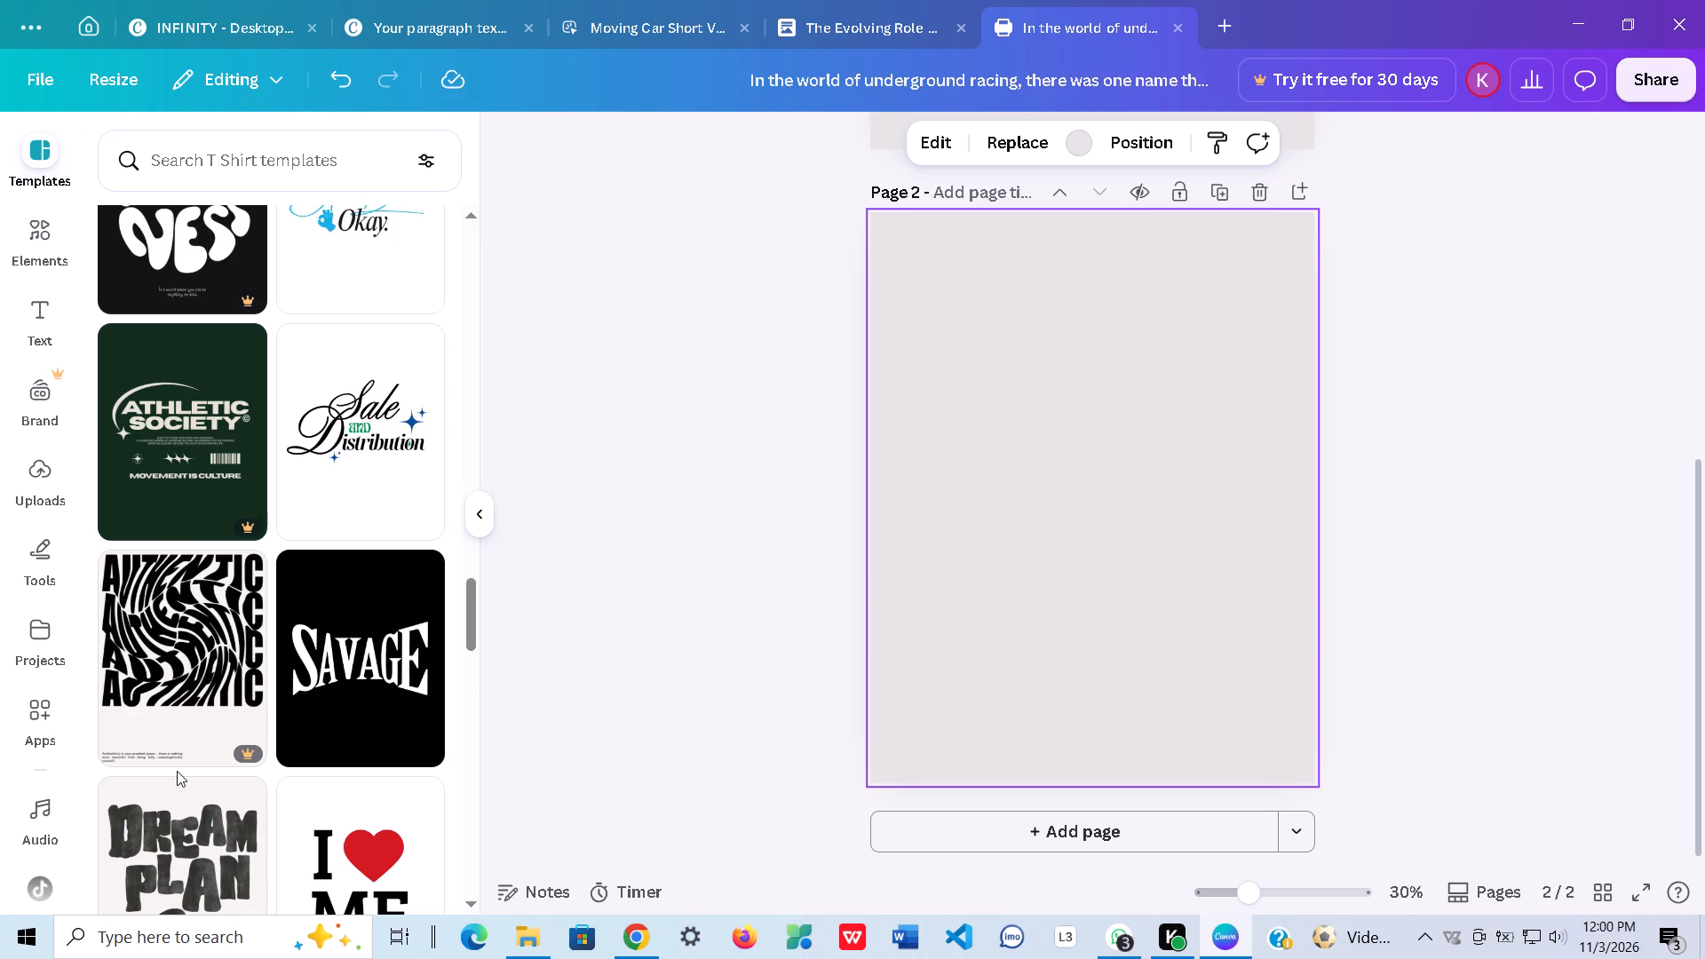
pyautogui.scroll(5, 177, 771)
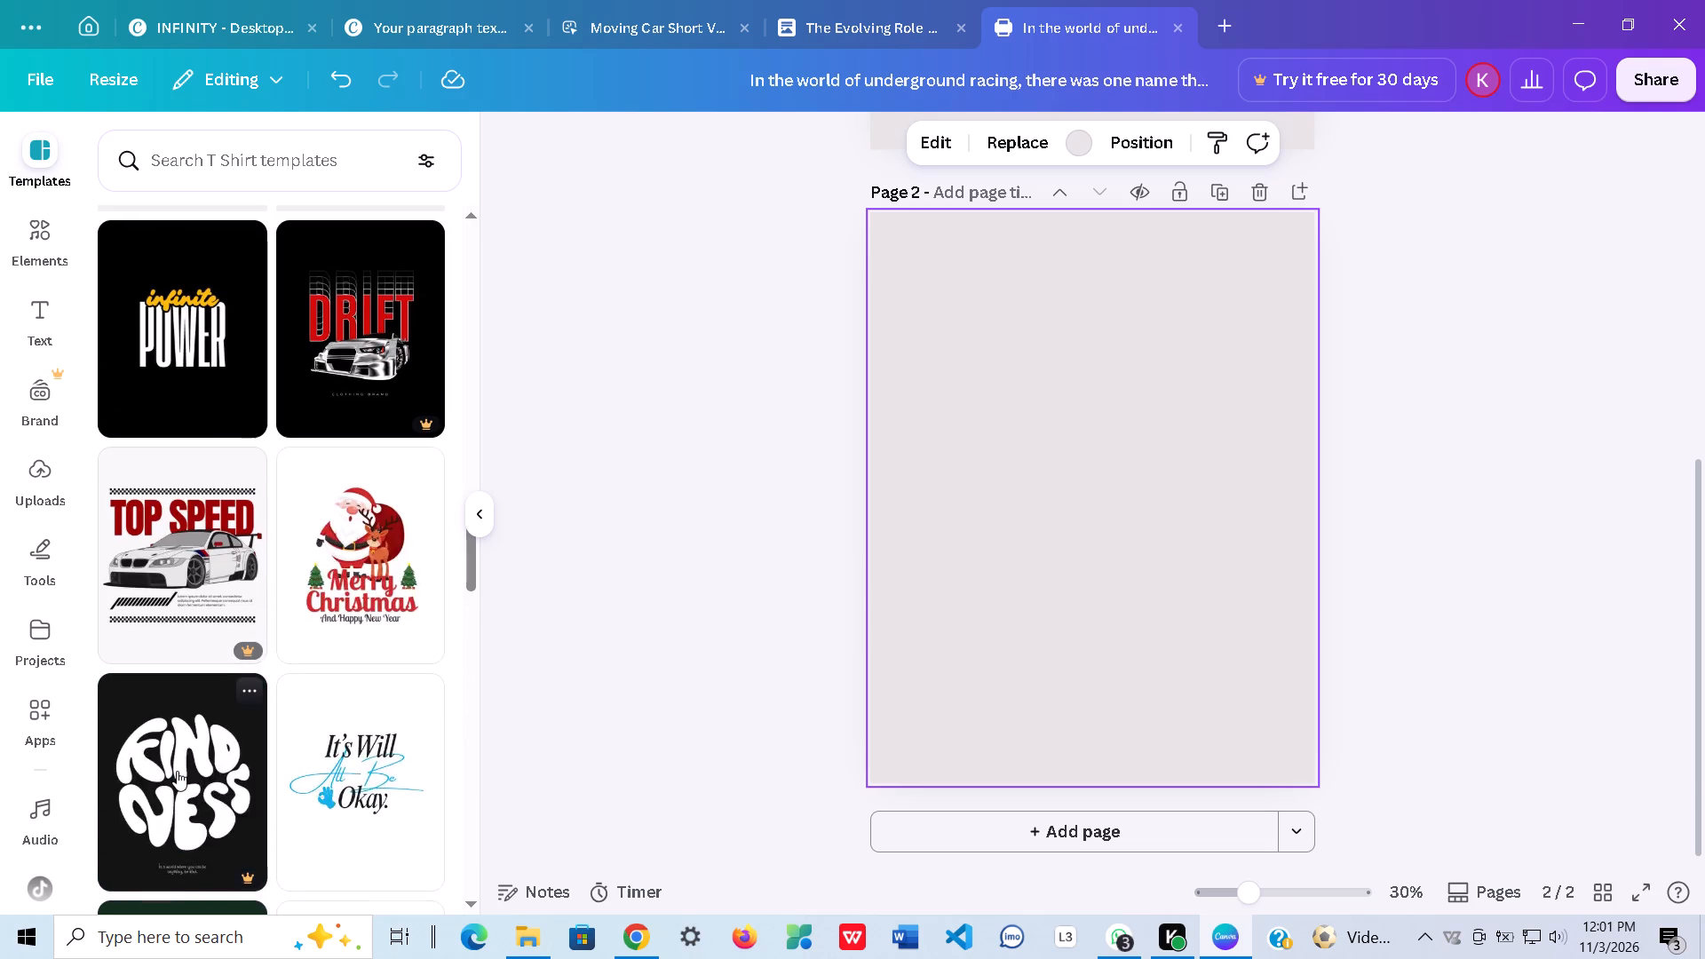
pyautogui.scroll(2, 177, 771)
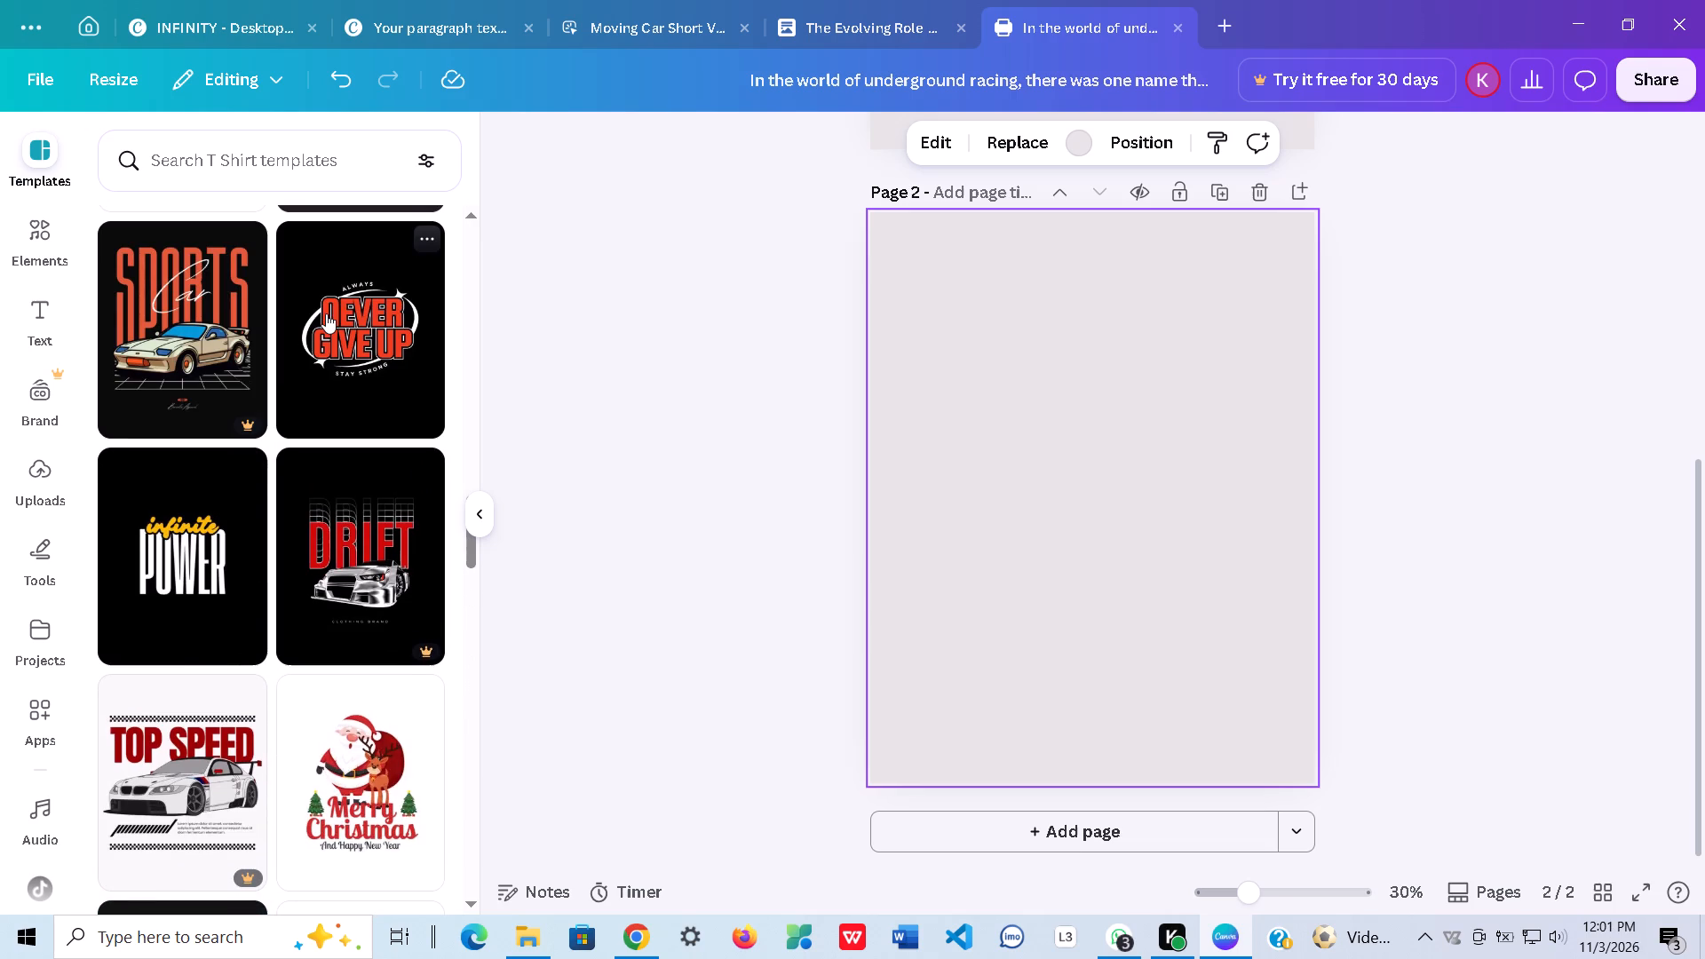
# Choose the black Positive Energy T-shirt template from the suggestions and apply it to the blank second page.
pyautogui.scroll(5, 326, 313)
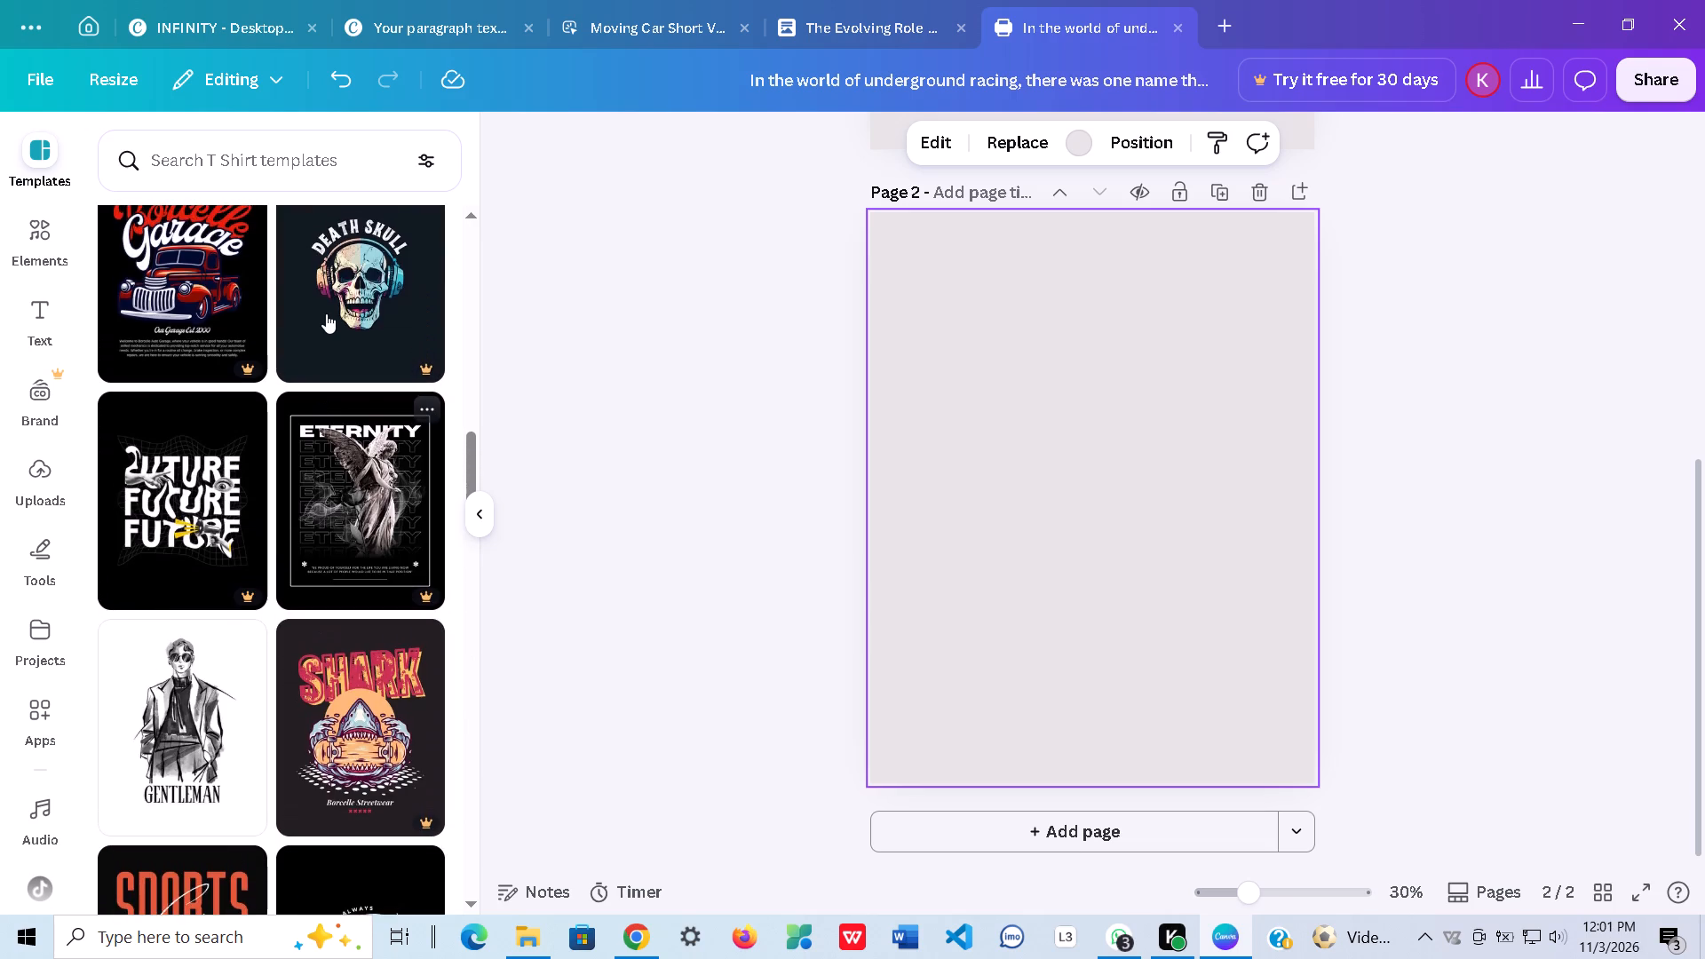
pyautogui.scroll(3, 326, 313)
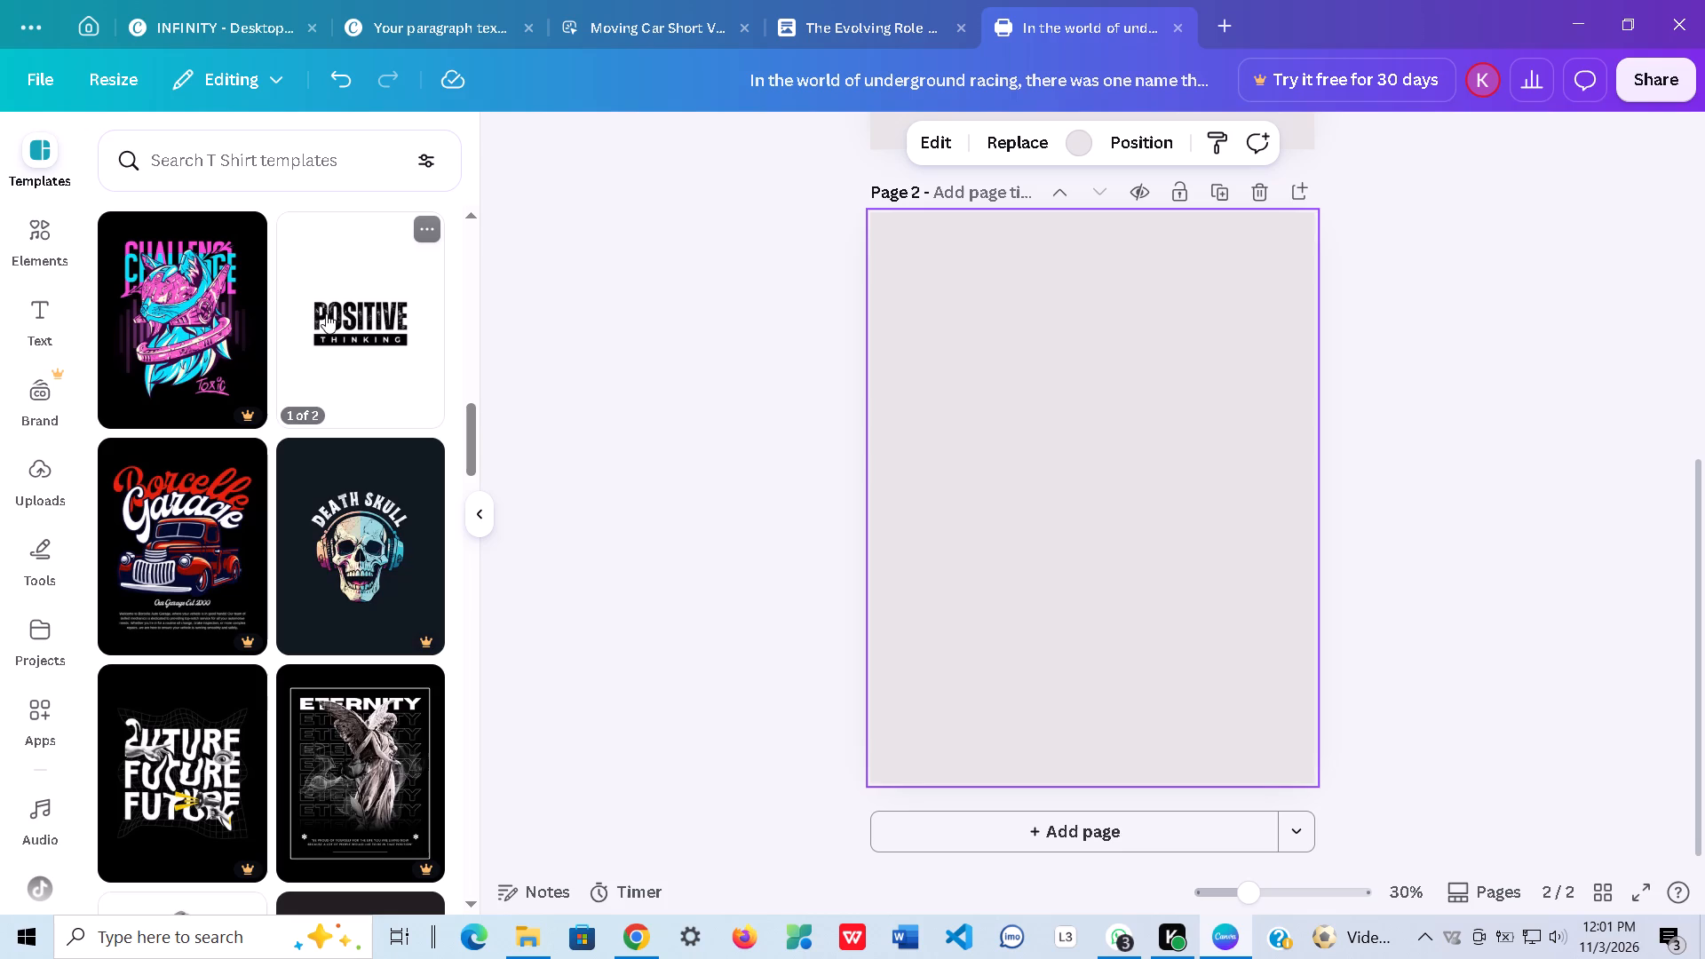
pyautogui.scroll(5, 326, 313)
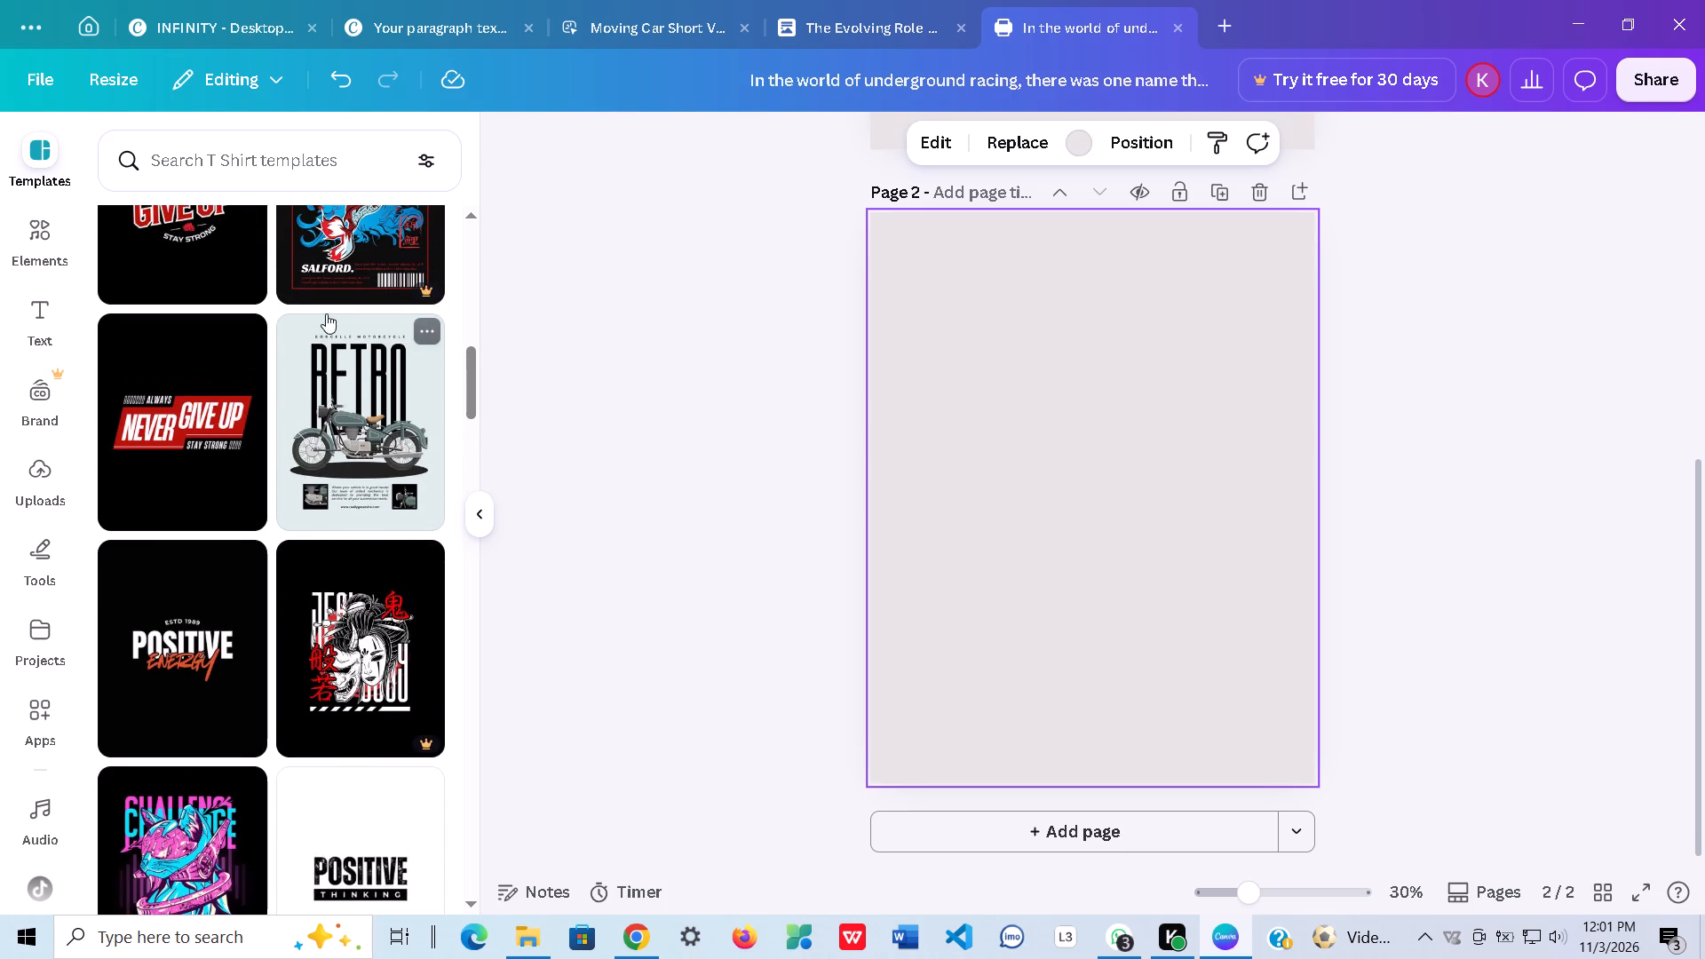
pyautogui.scroll(4, 308, 326)
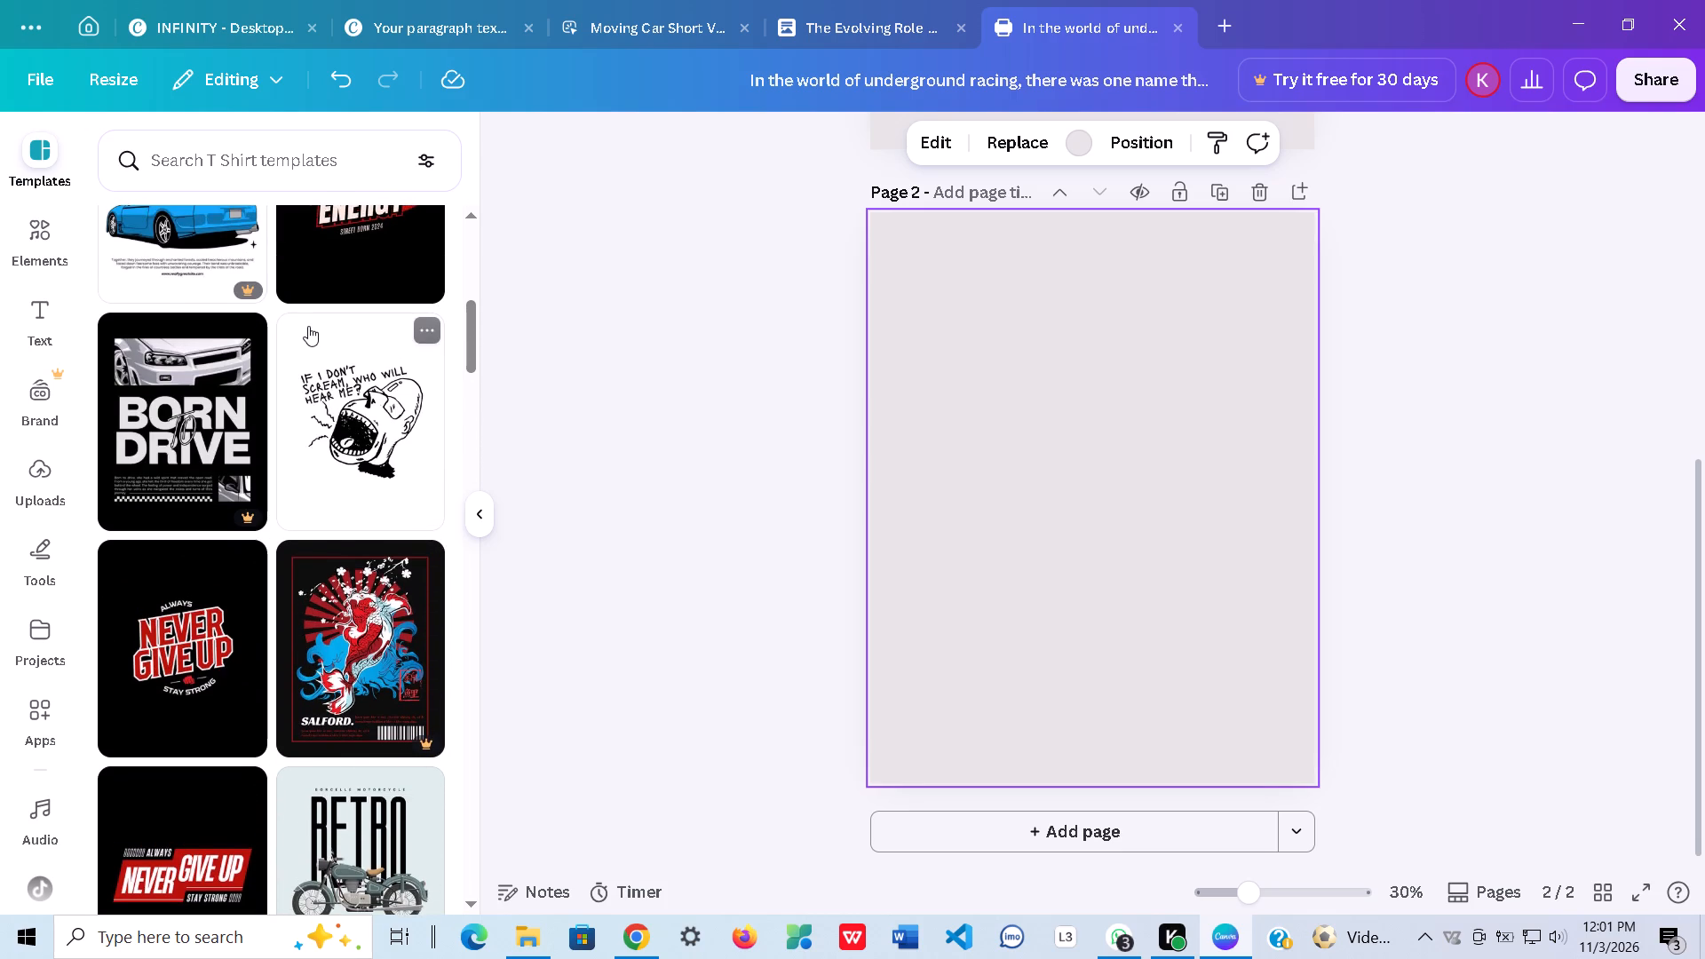
pyautogui.scroll(2, 308, 326)
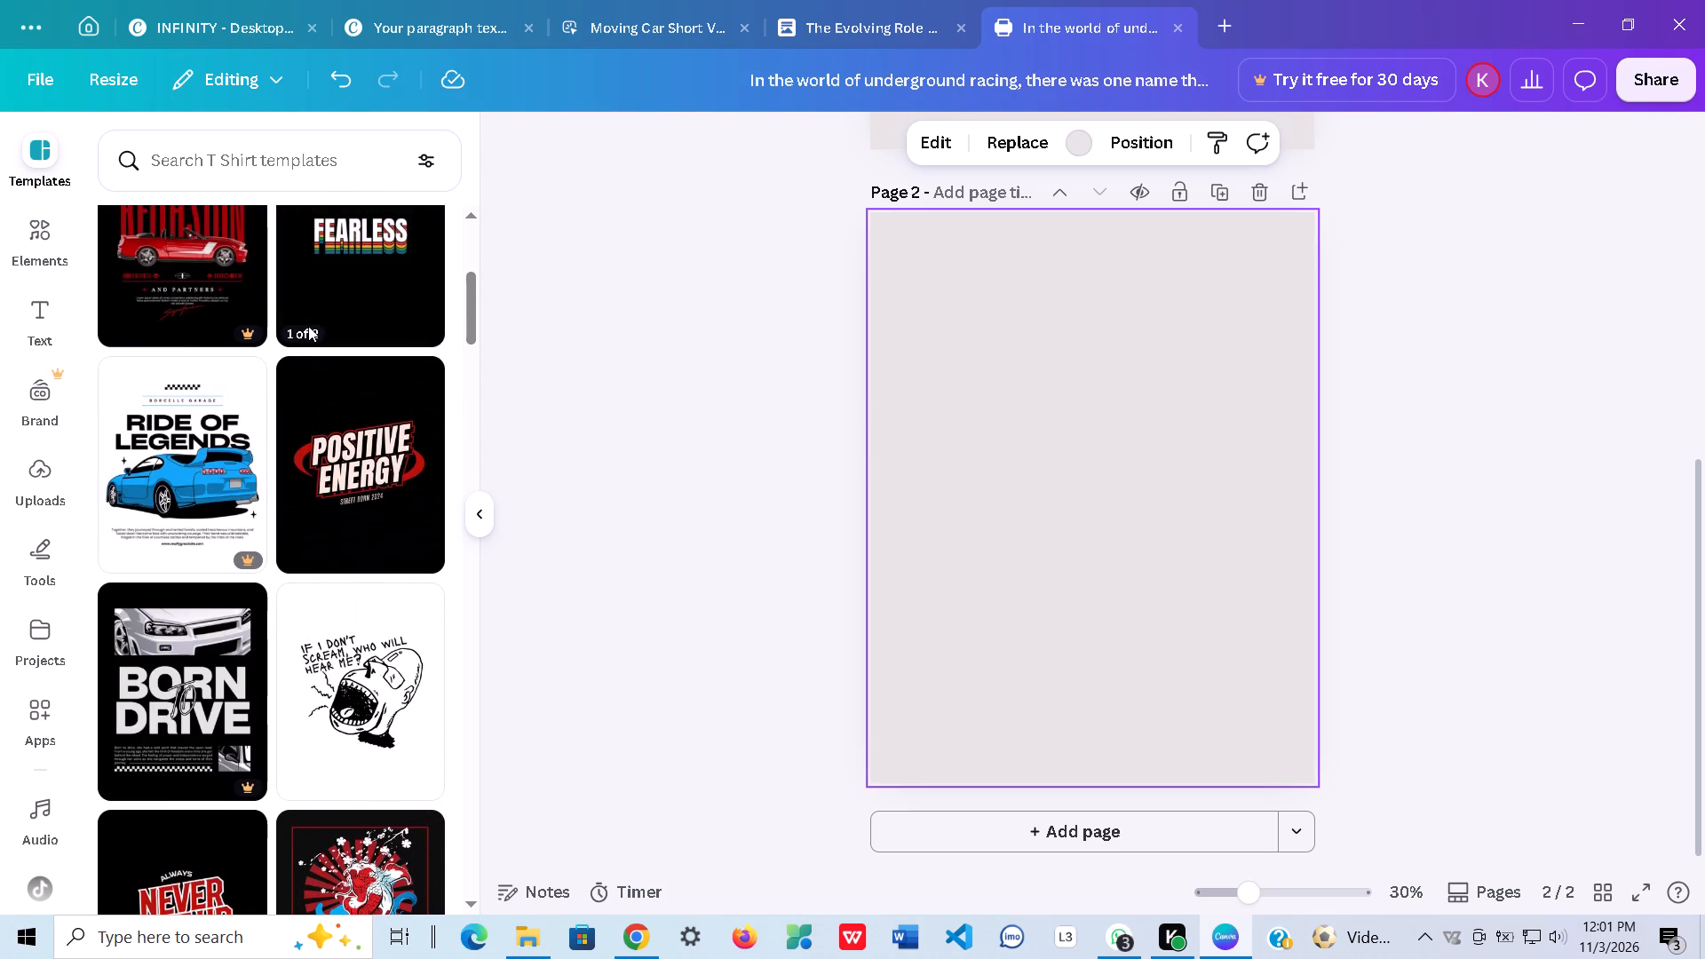
pyautogui.scroll(2, 308, 326)
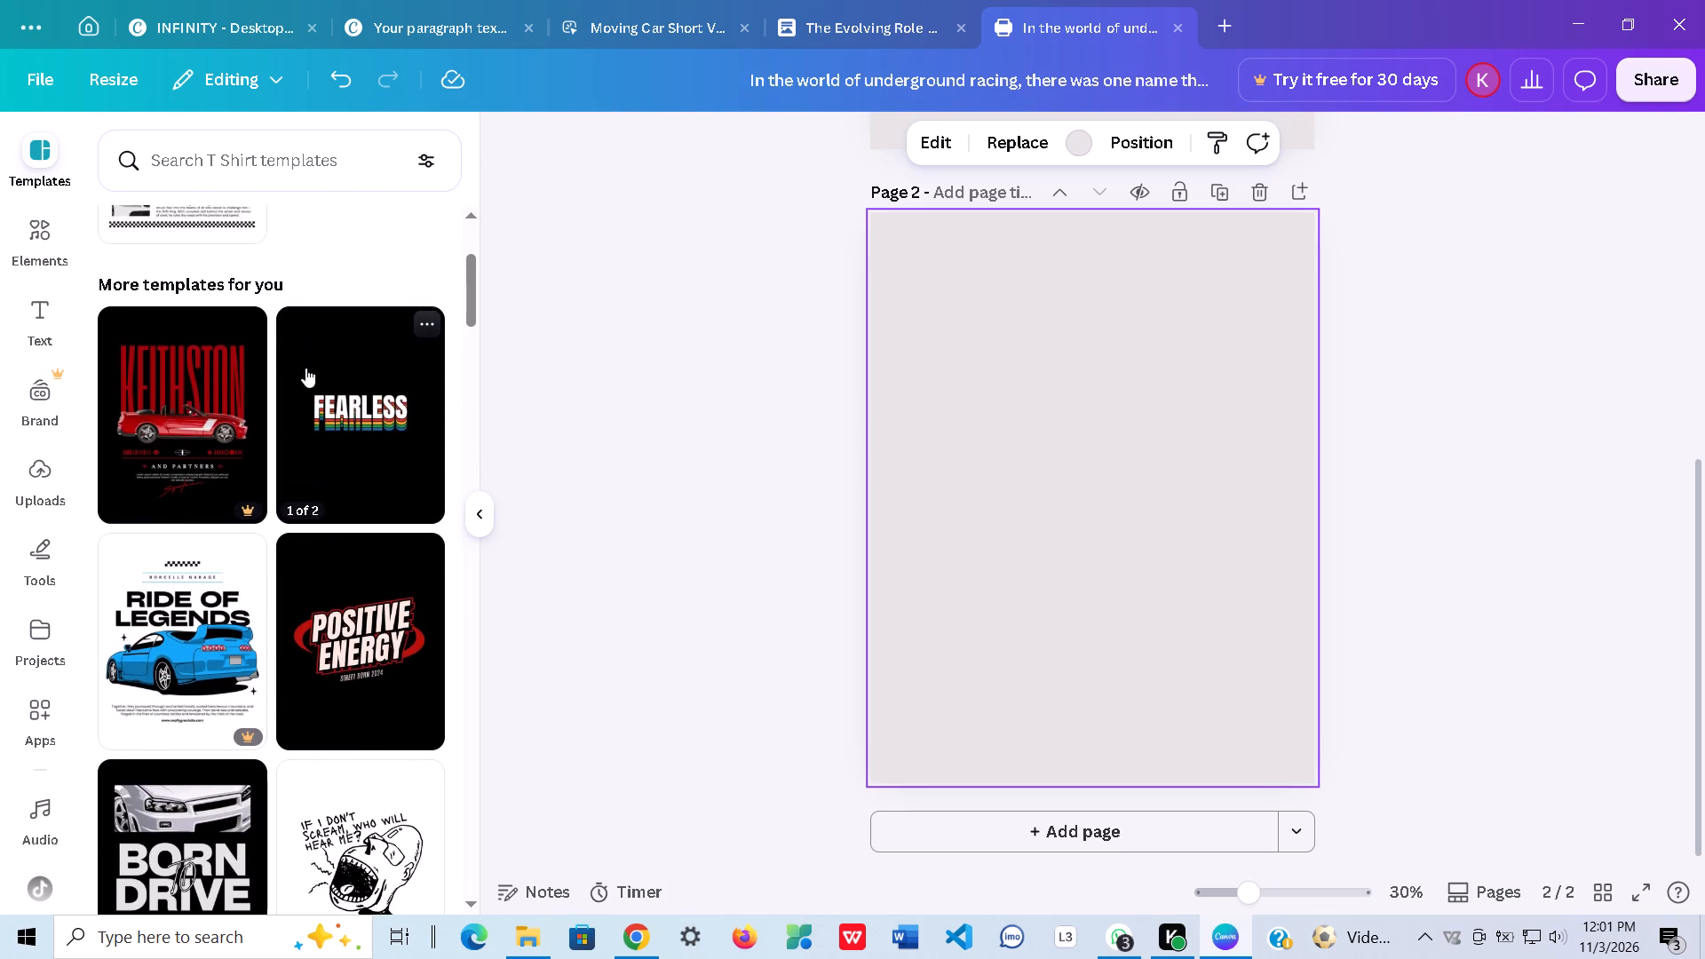
pyautogui.scroll(-1, 165, 648)
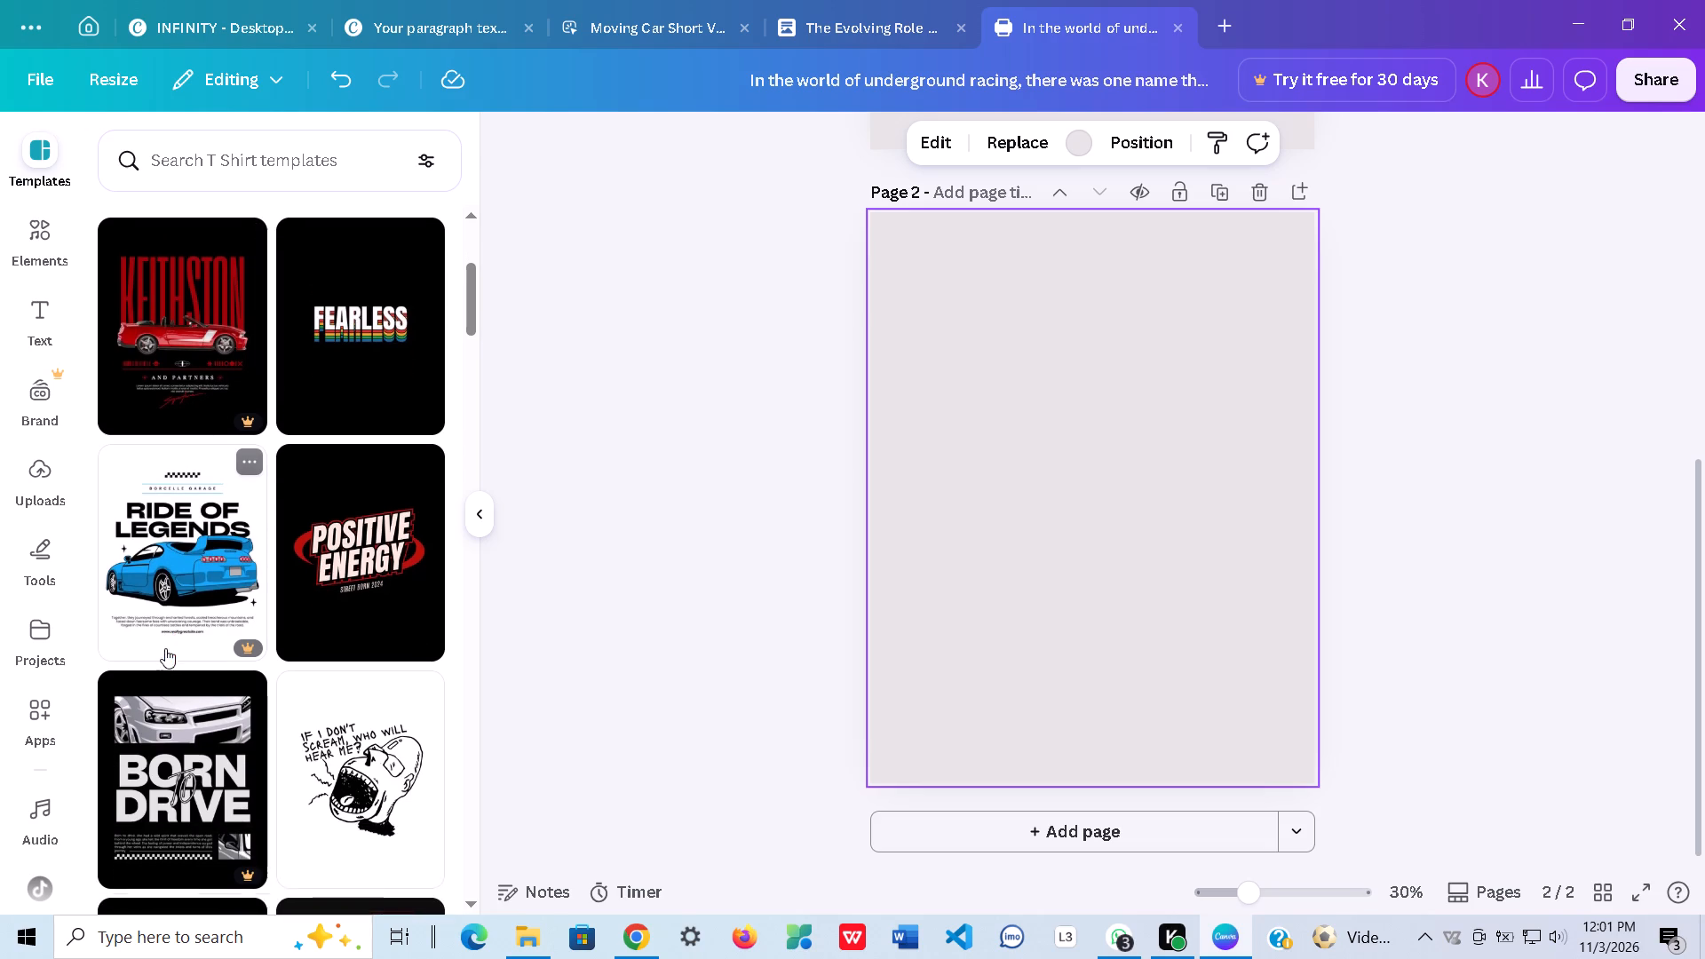
pyautogui.scroll(-2, 165, 648)
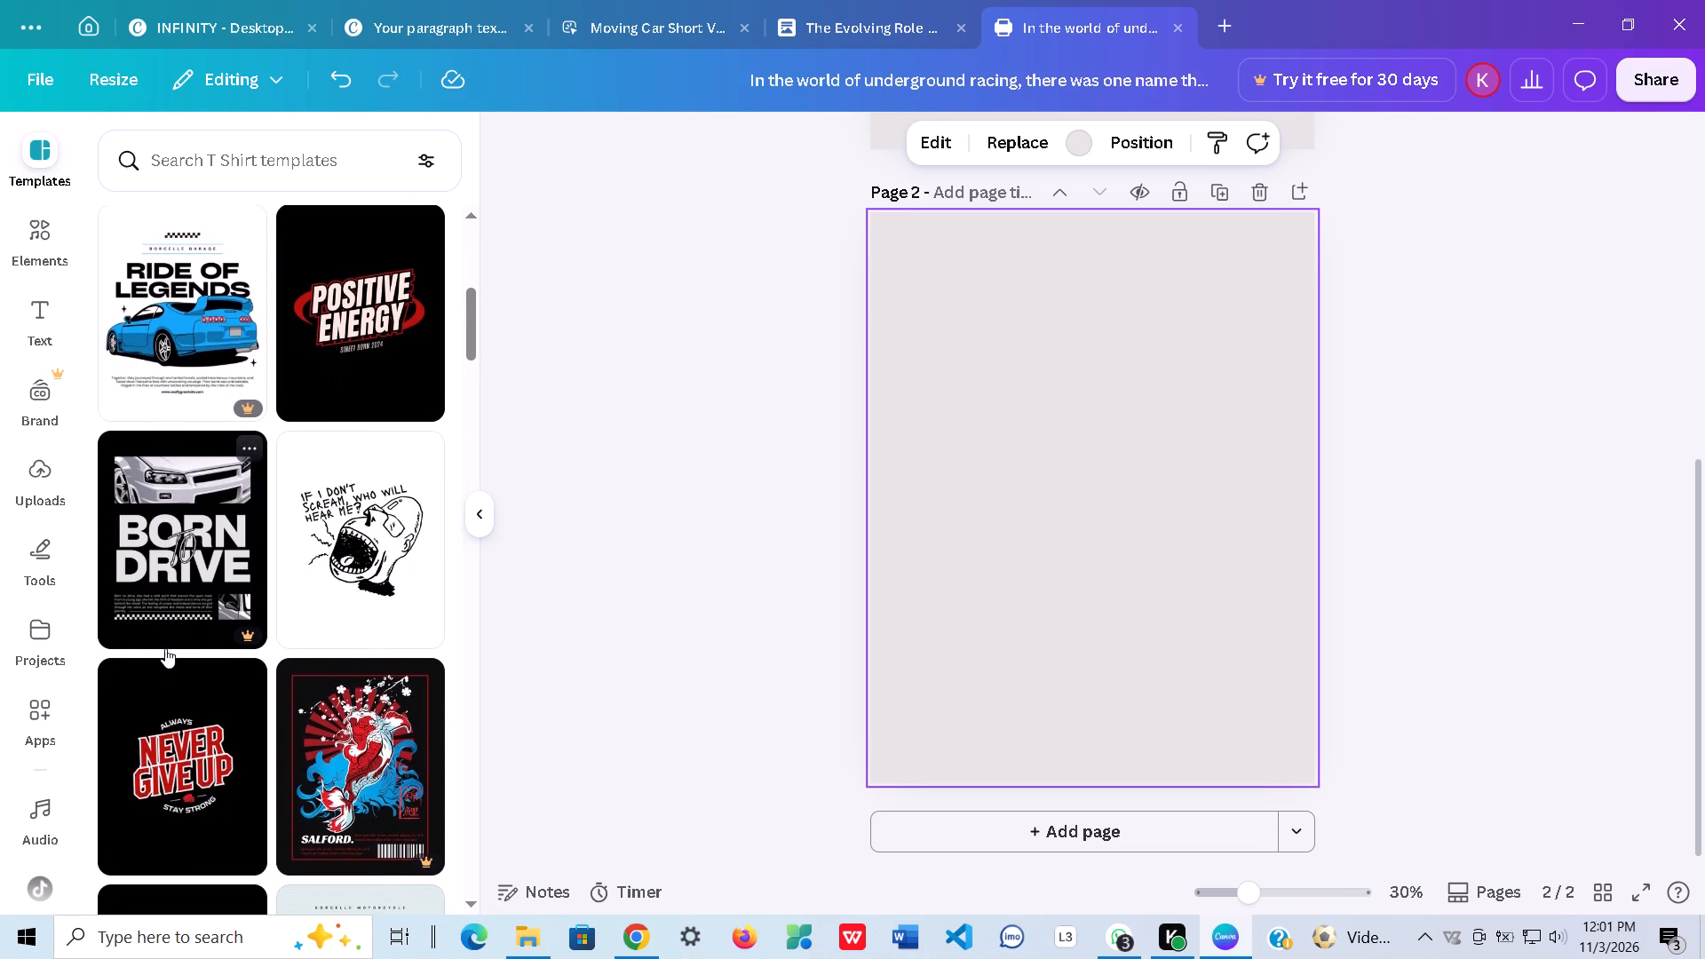
pyautogui.scroll(-1, 165, 648)
pyautogui.click(359, 353)
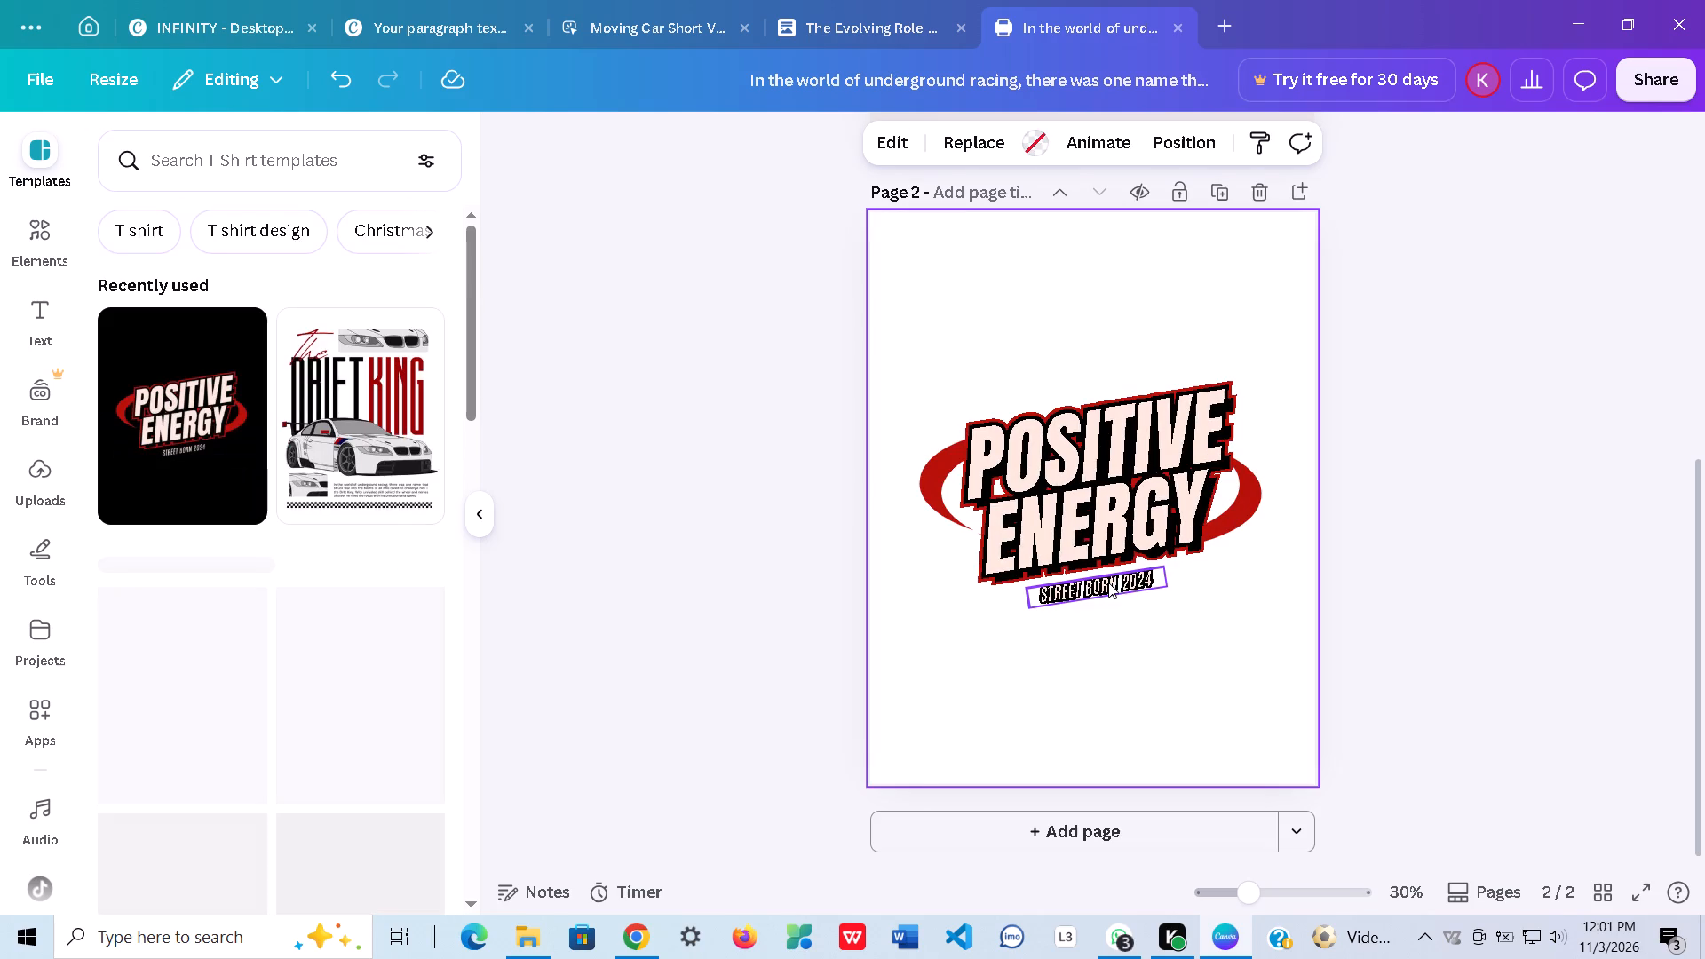
# Change the year in the tagline under Positive Energy so it reads STREET BORN 2026.
pyautogui.click(1155, 577)
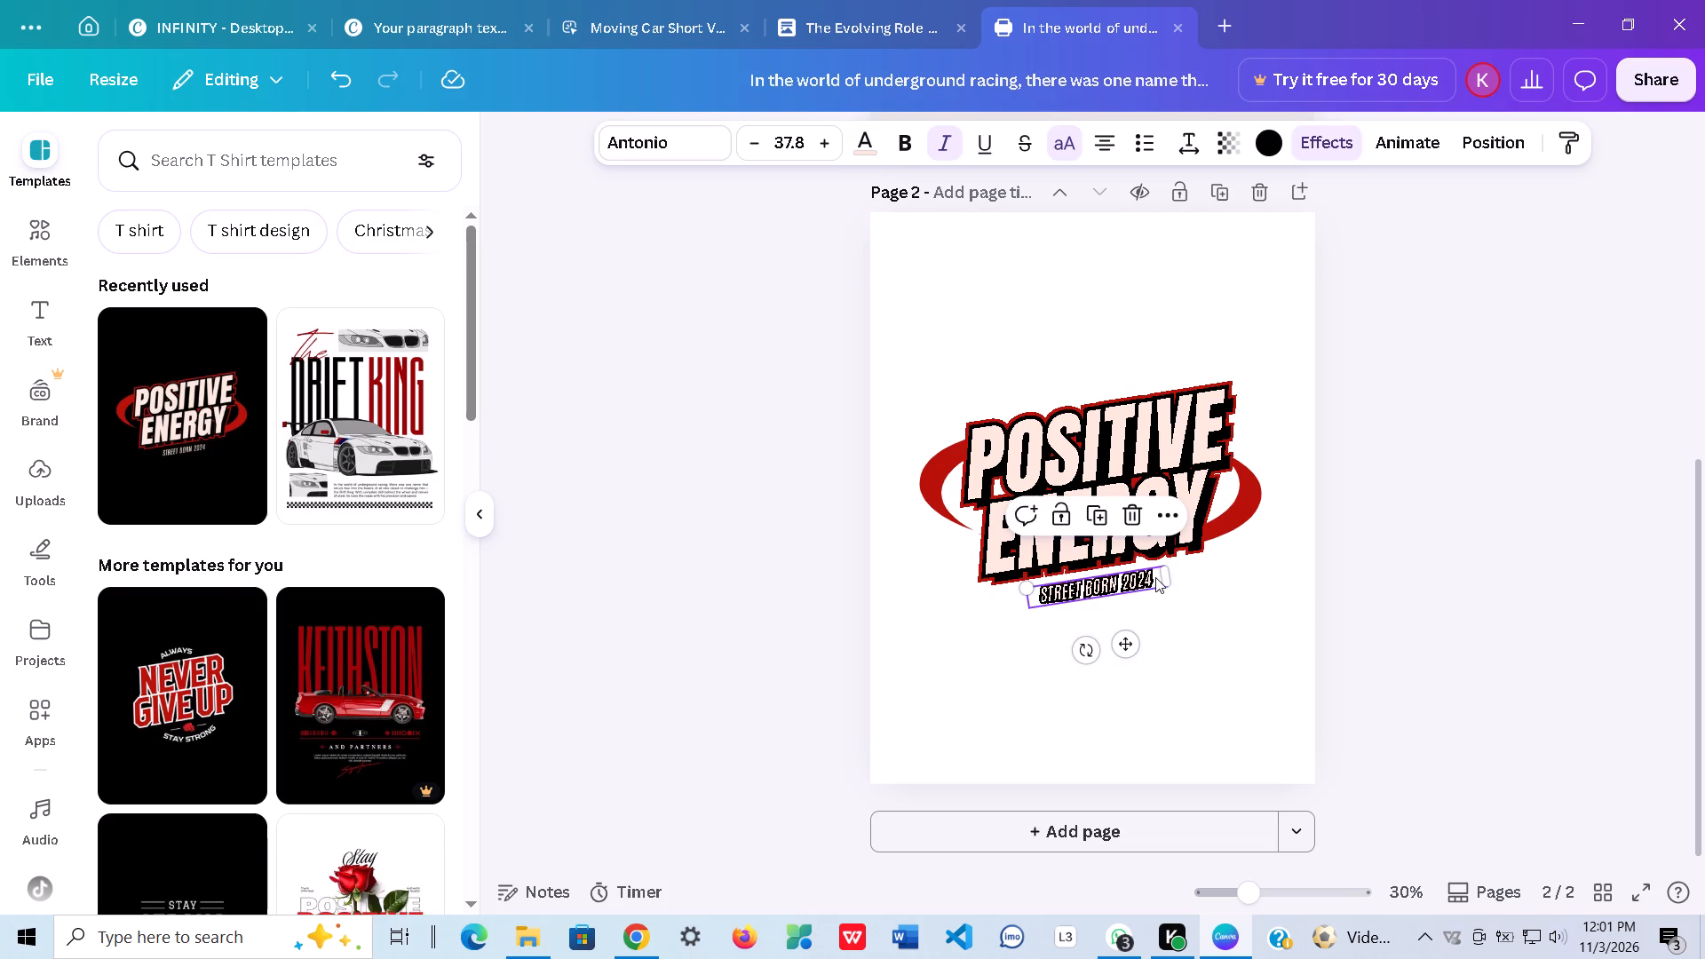
pyautogui.doubleClick(1155, 577)
pyautogui.click(1155, 577)
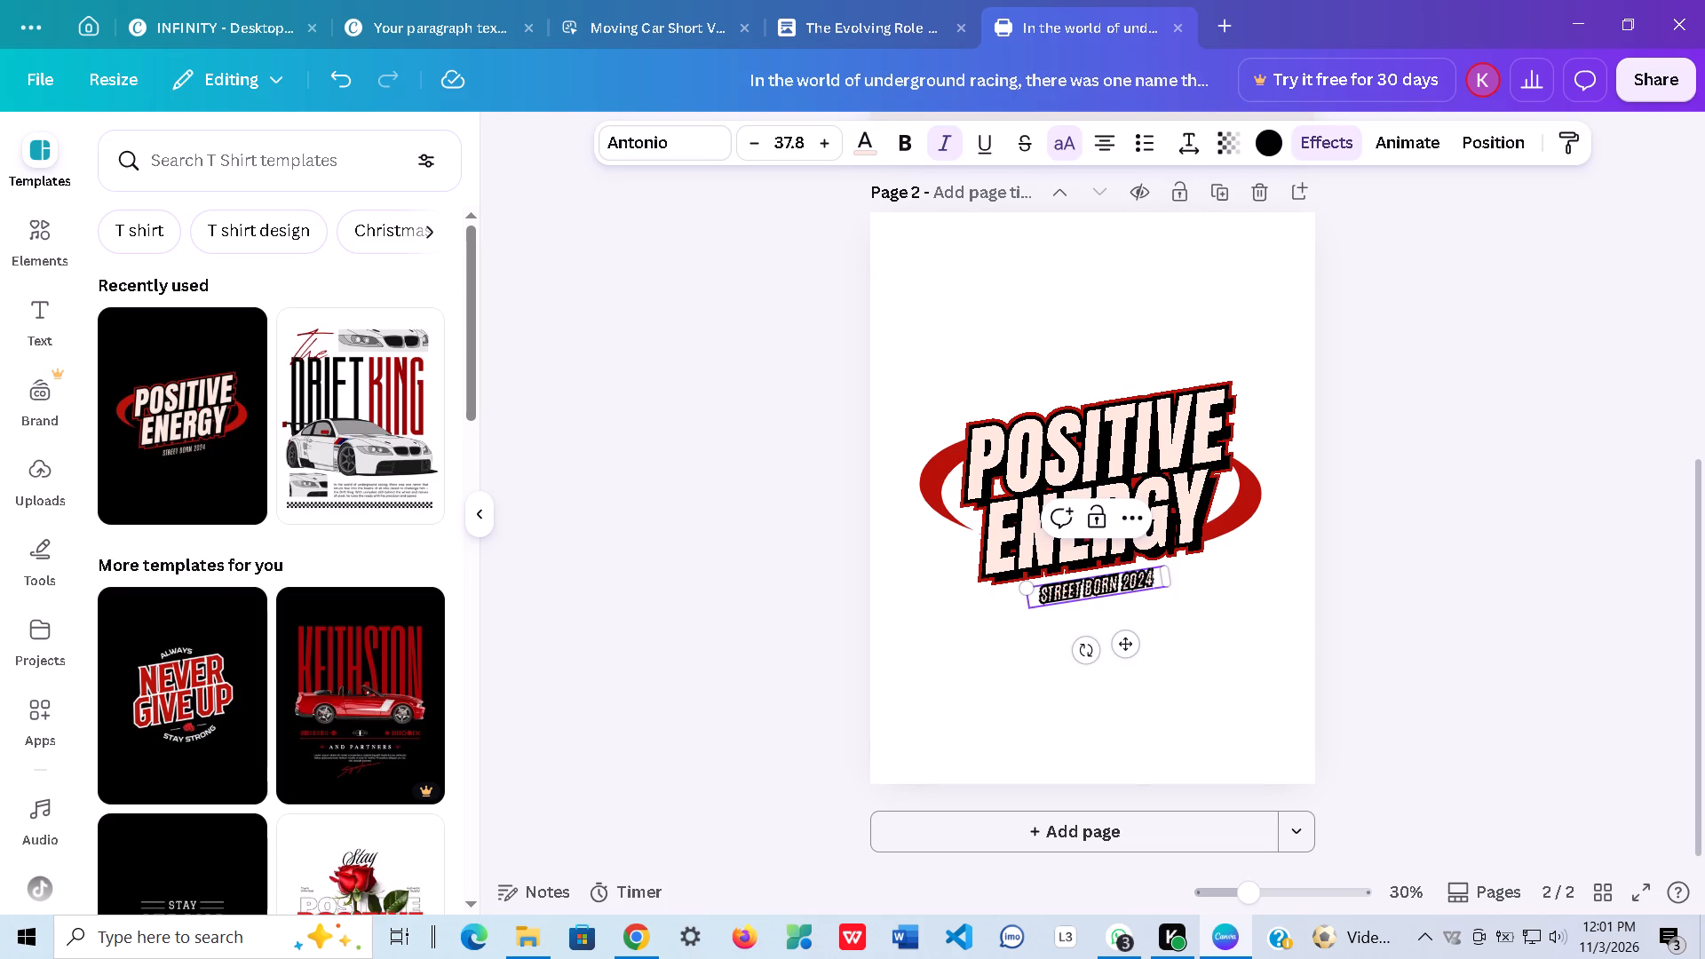
pyautogui.press('BackSpace')
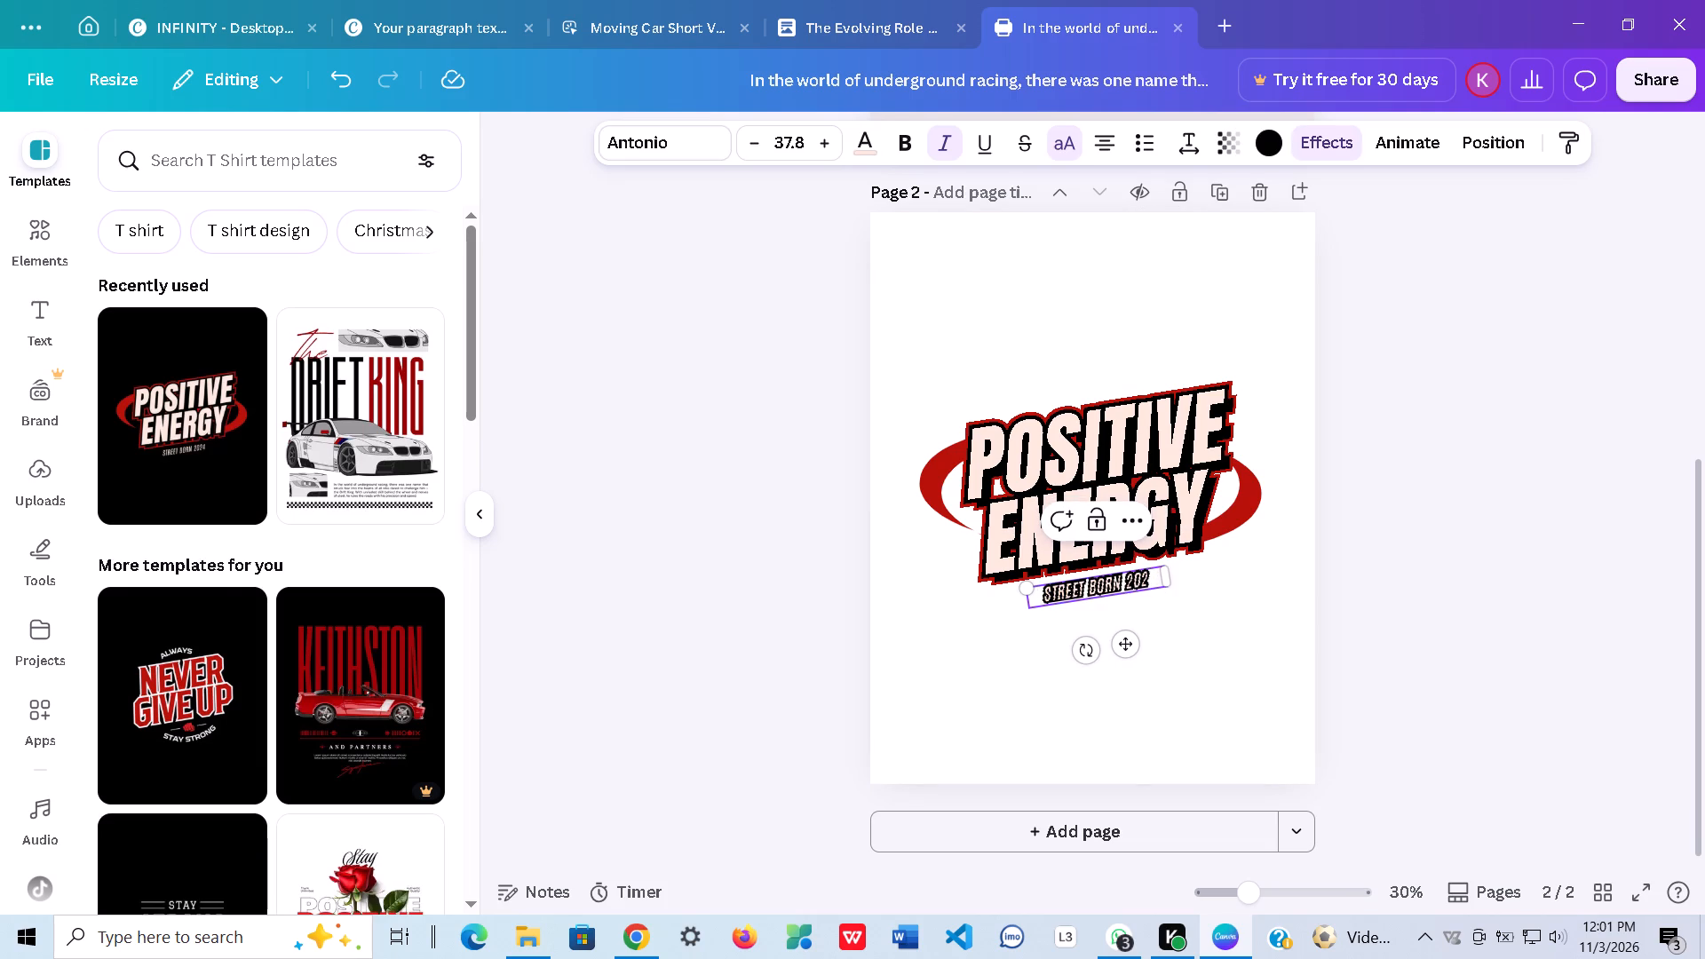
pyautogui.press('6')
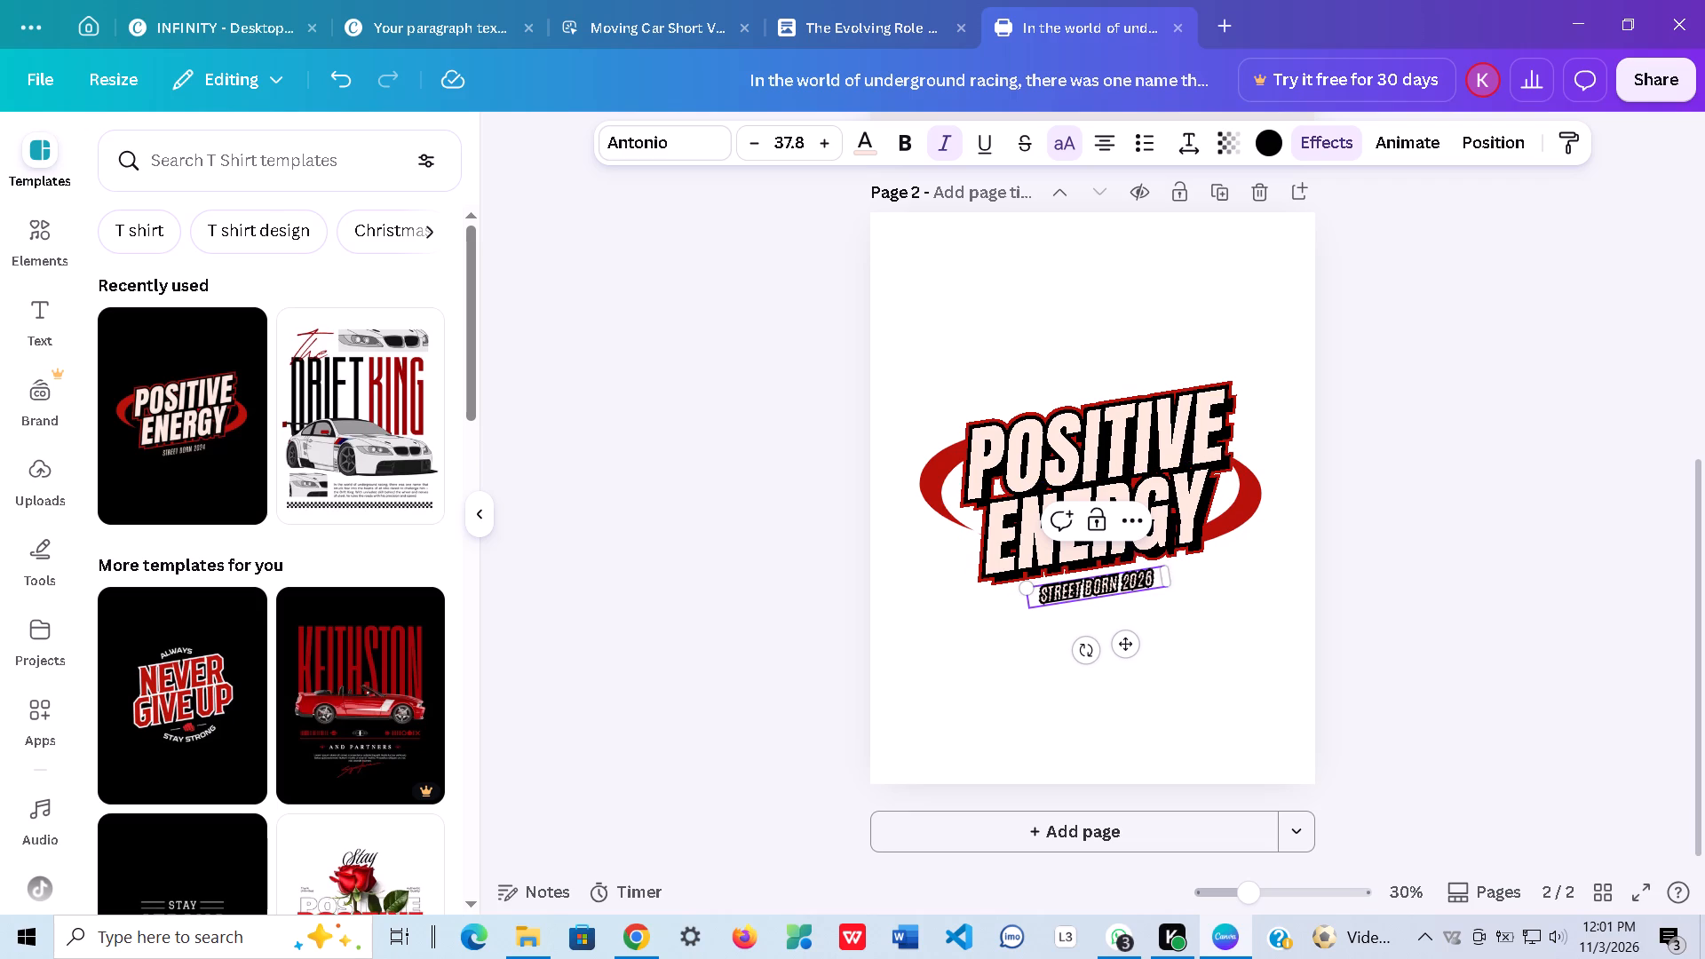
# Recolour the whole STREET BORN 2026 tagline, trying the pink-blue-cyan gradient, vivid blue #5170ff, purple and orange #FF914D, and look through the default gradients.
pyautogui.doubleClick(1148, 583)
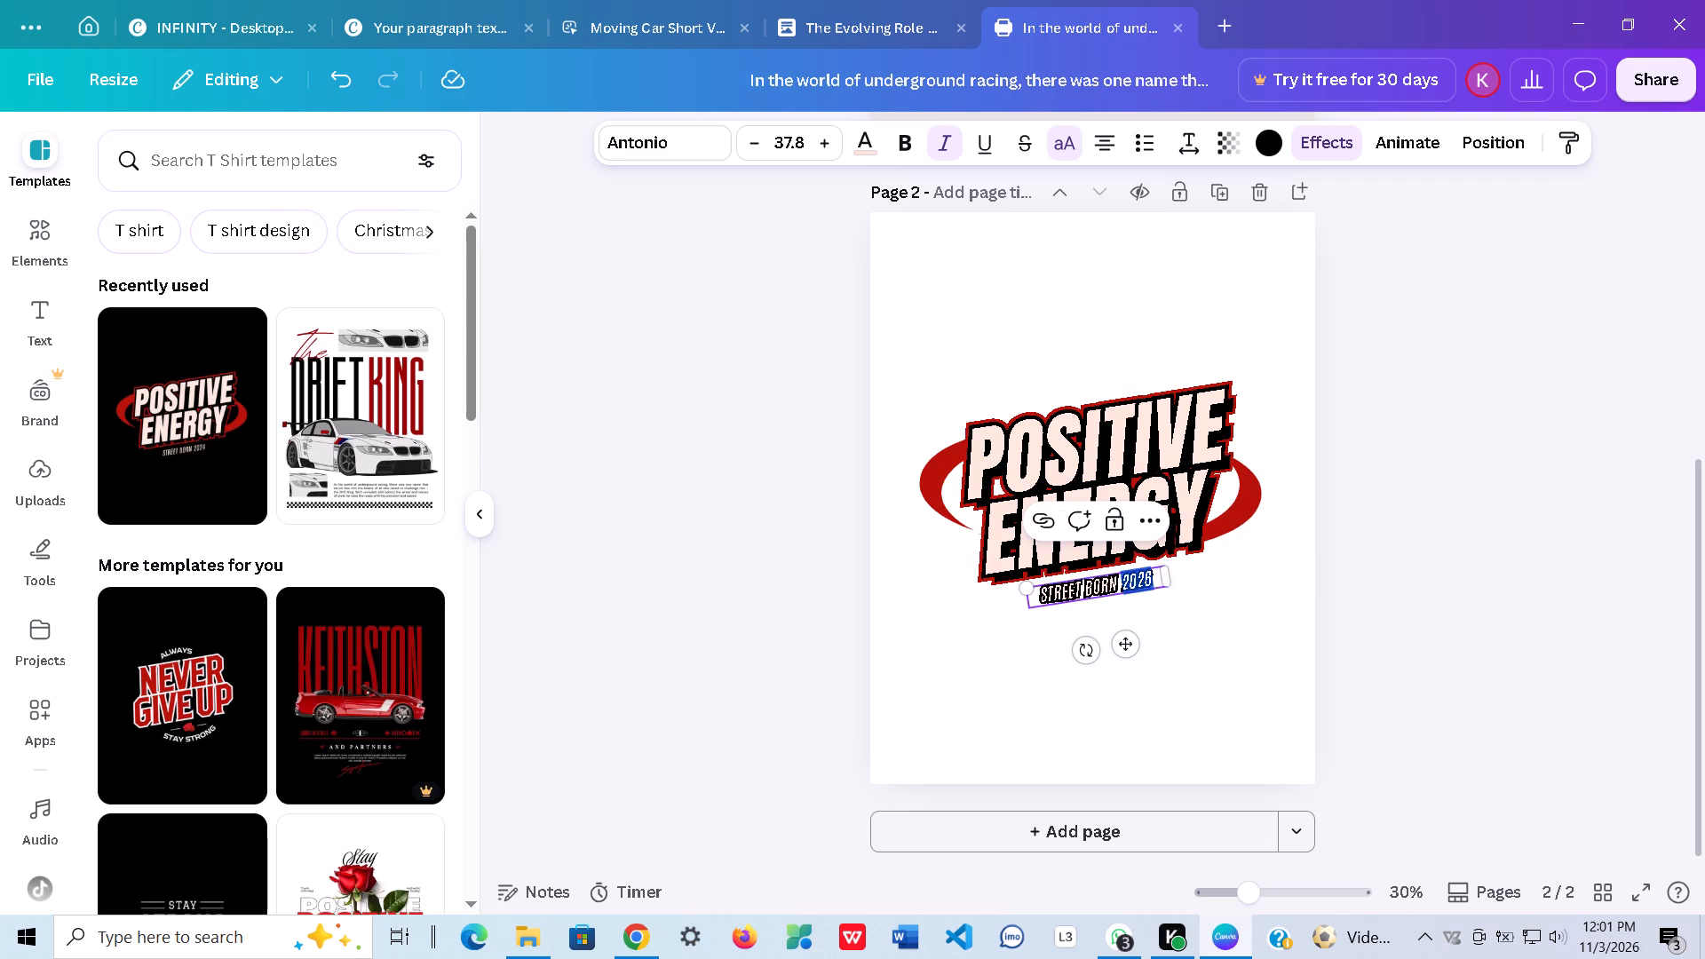
pyautogui.doubleClick(1148, 583)
pyautogui.hotkey('ctrl', 'a')
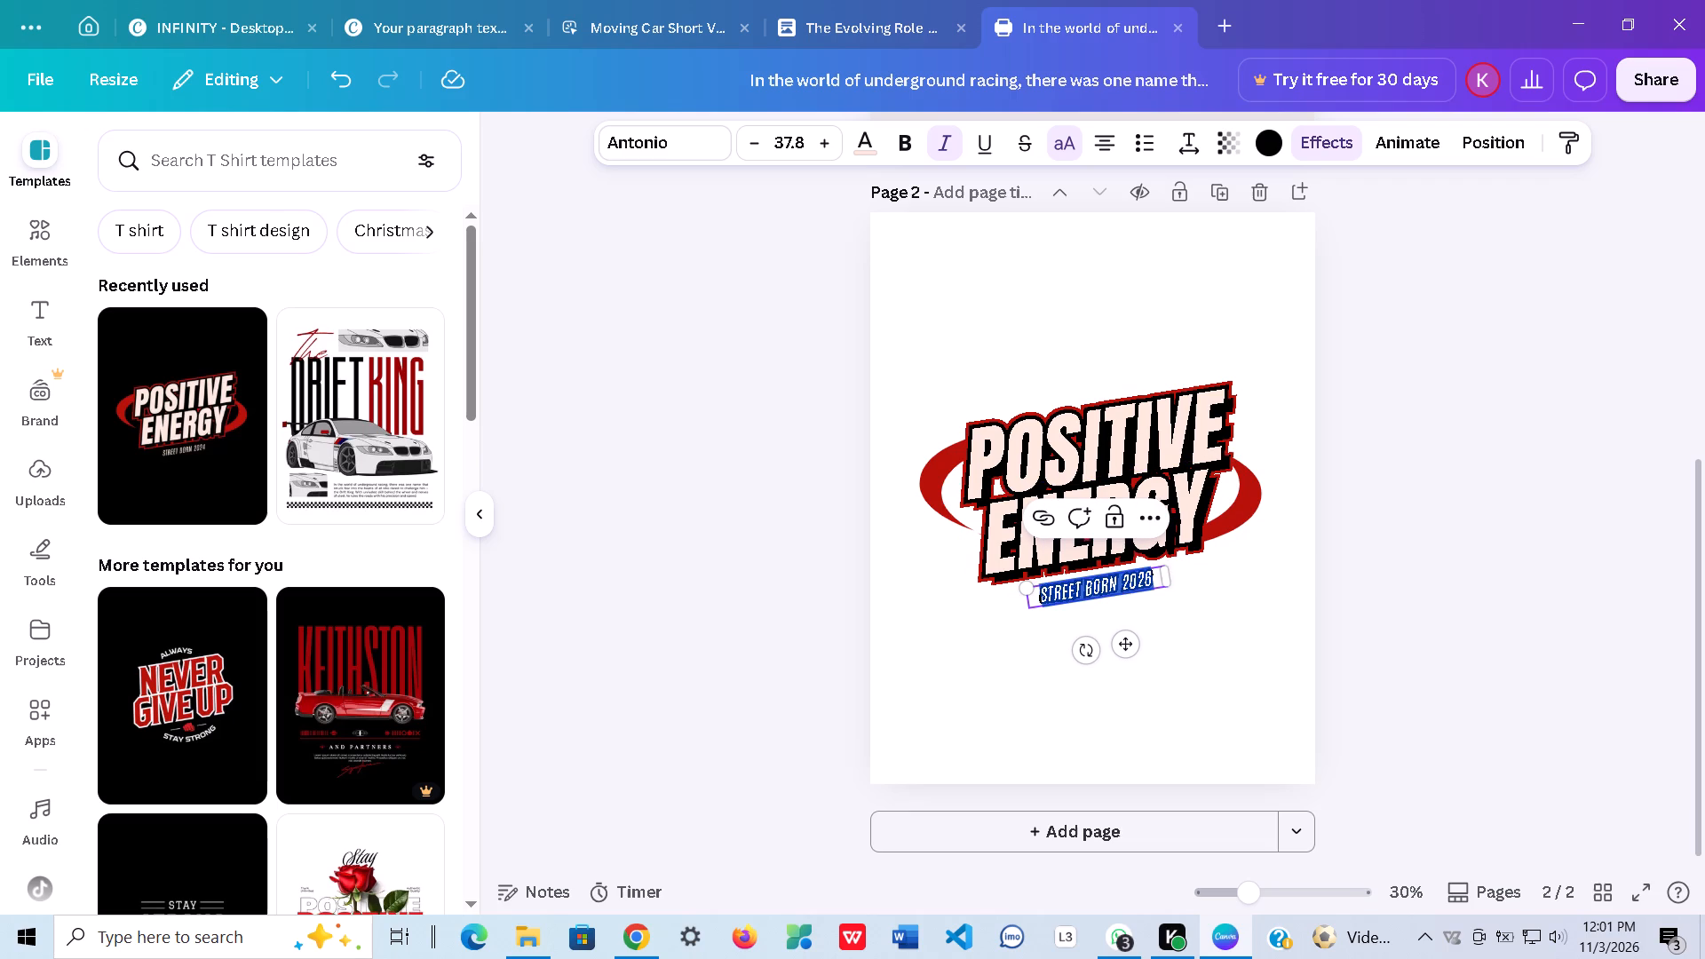
pyautogui.click(857, 142)
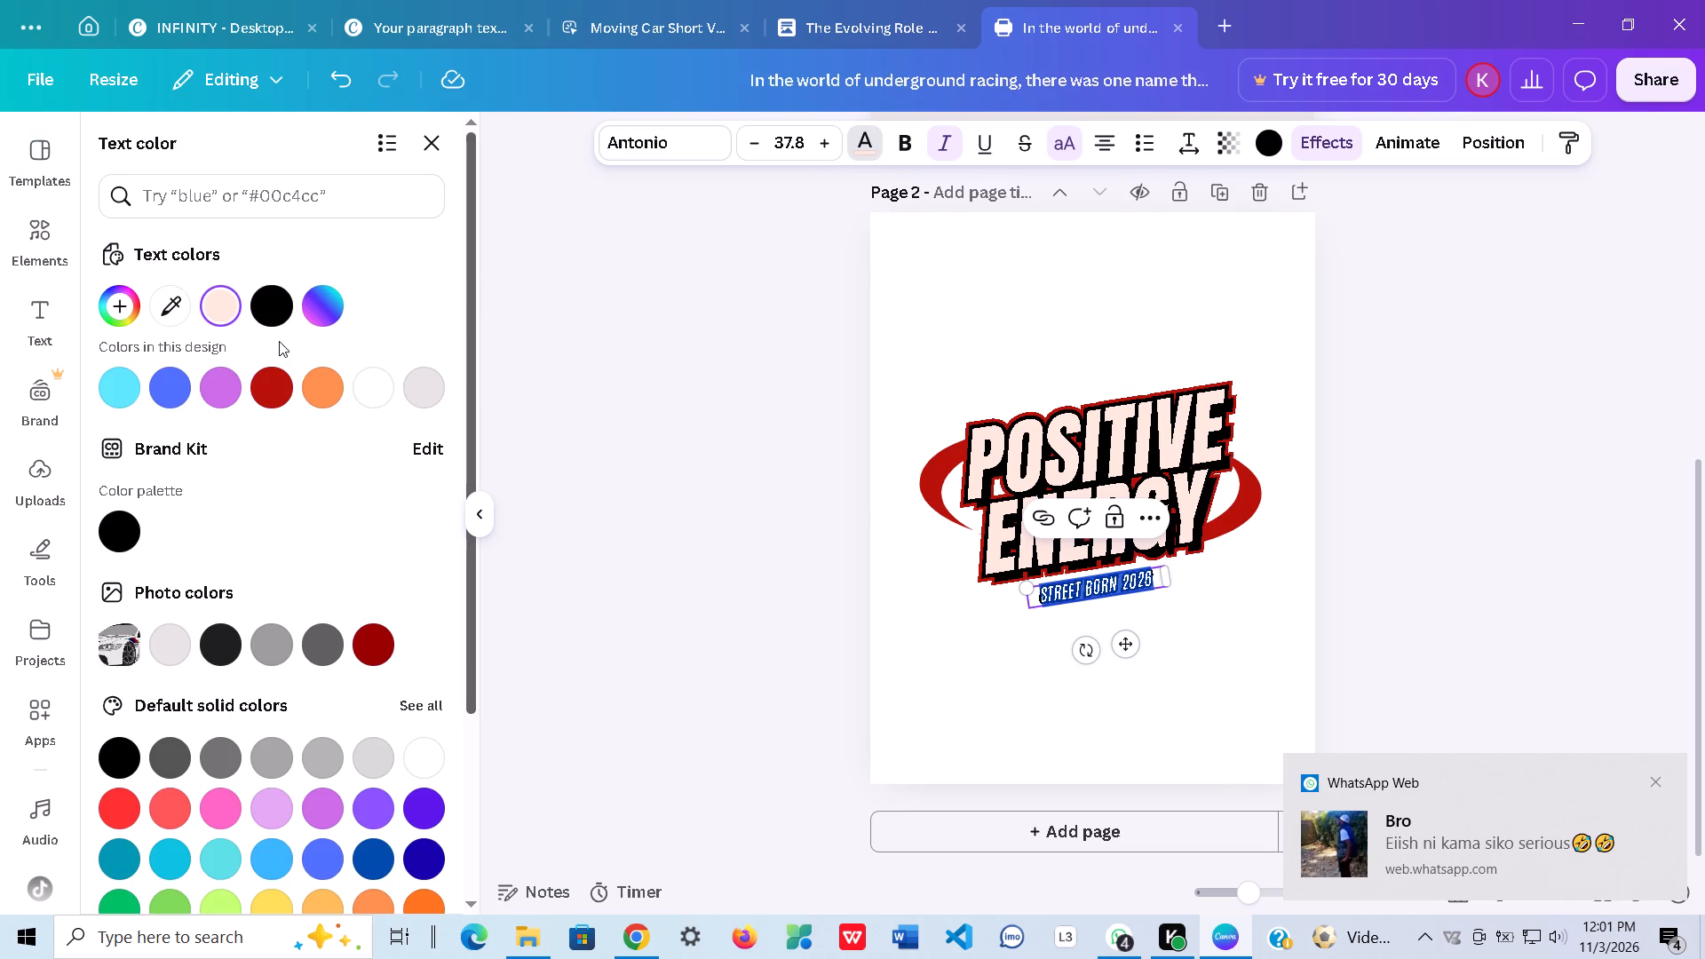
pyautogui.click(324, 318)
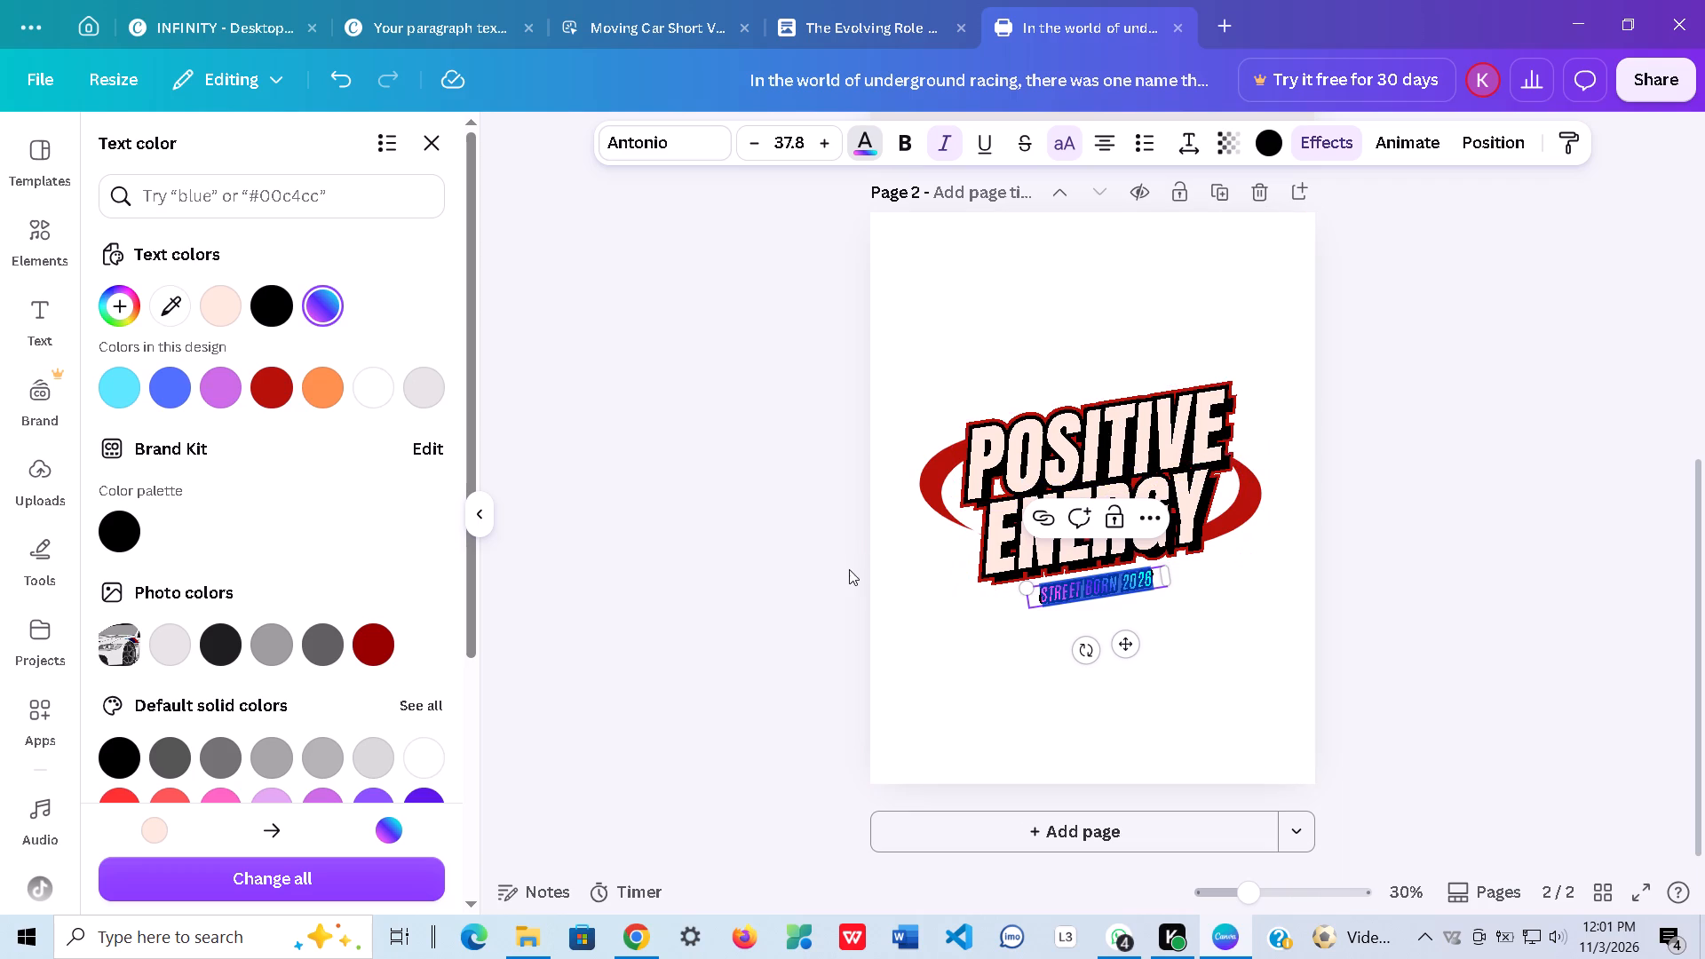
pyautogui.click(178, 381)
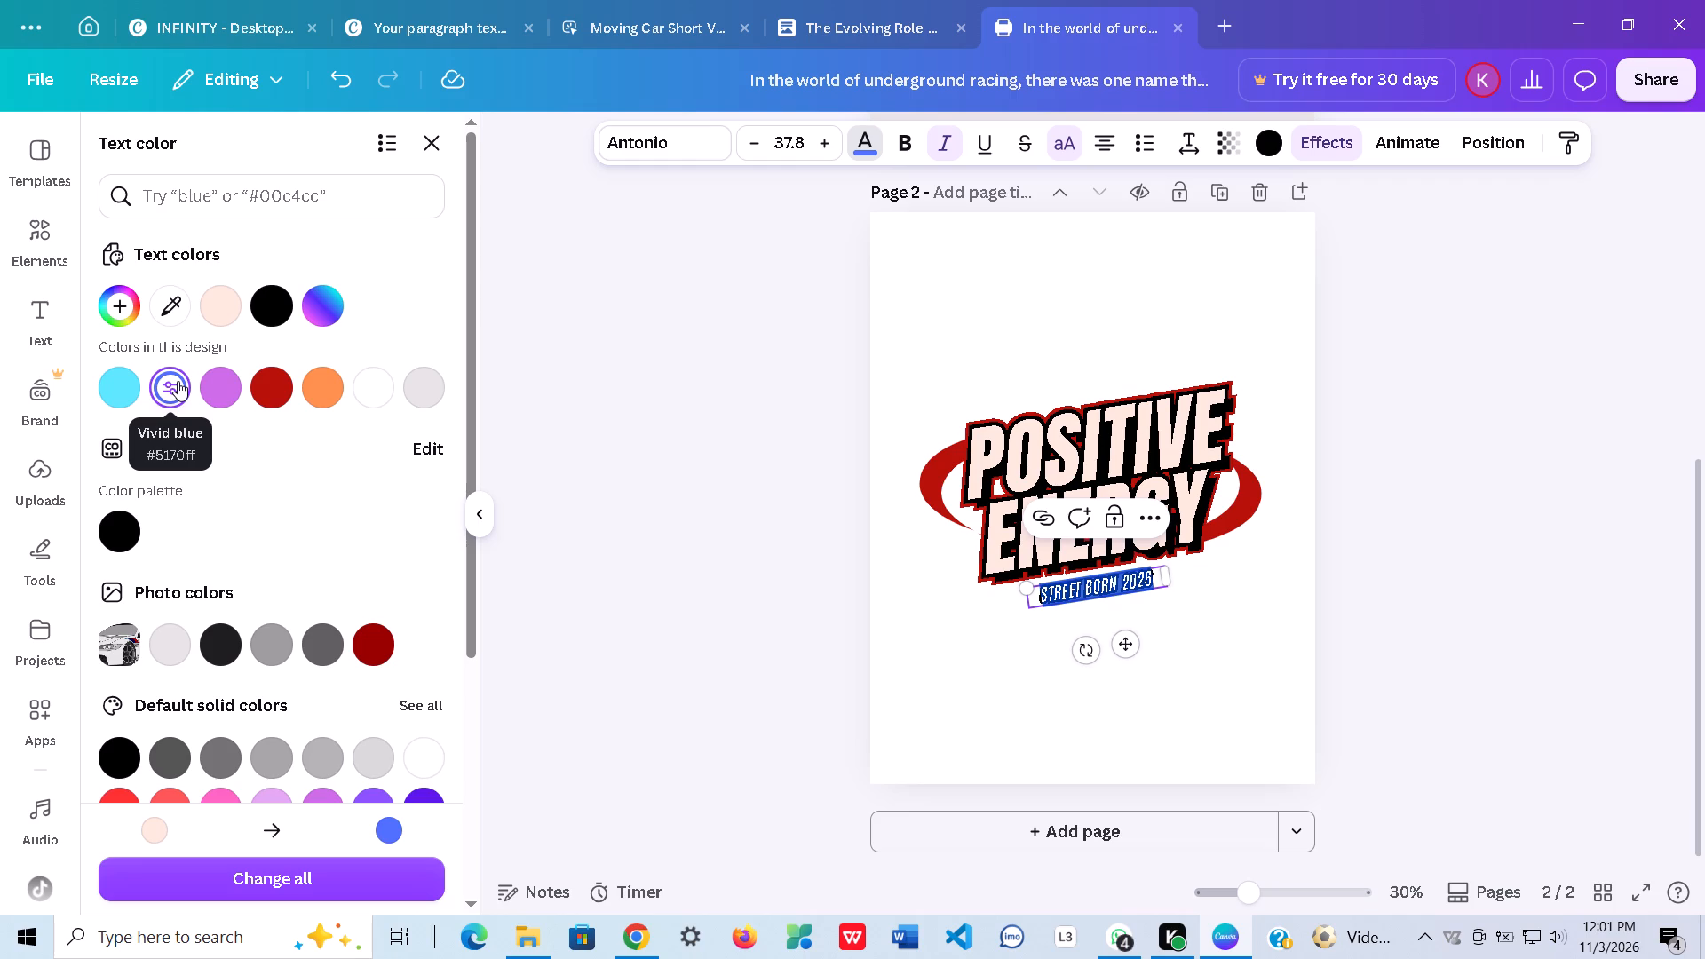
pyautogui.click(236, 381)
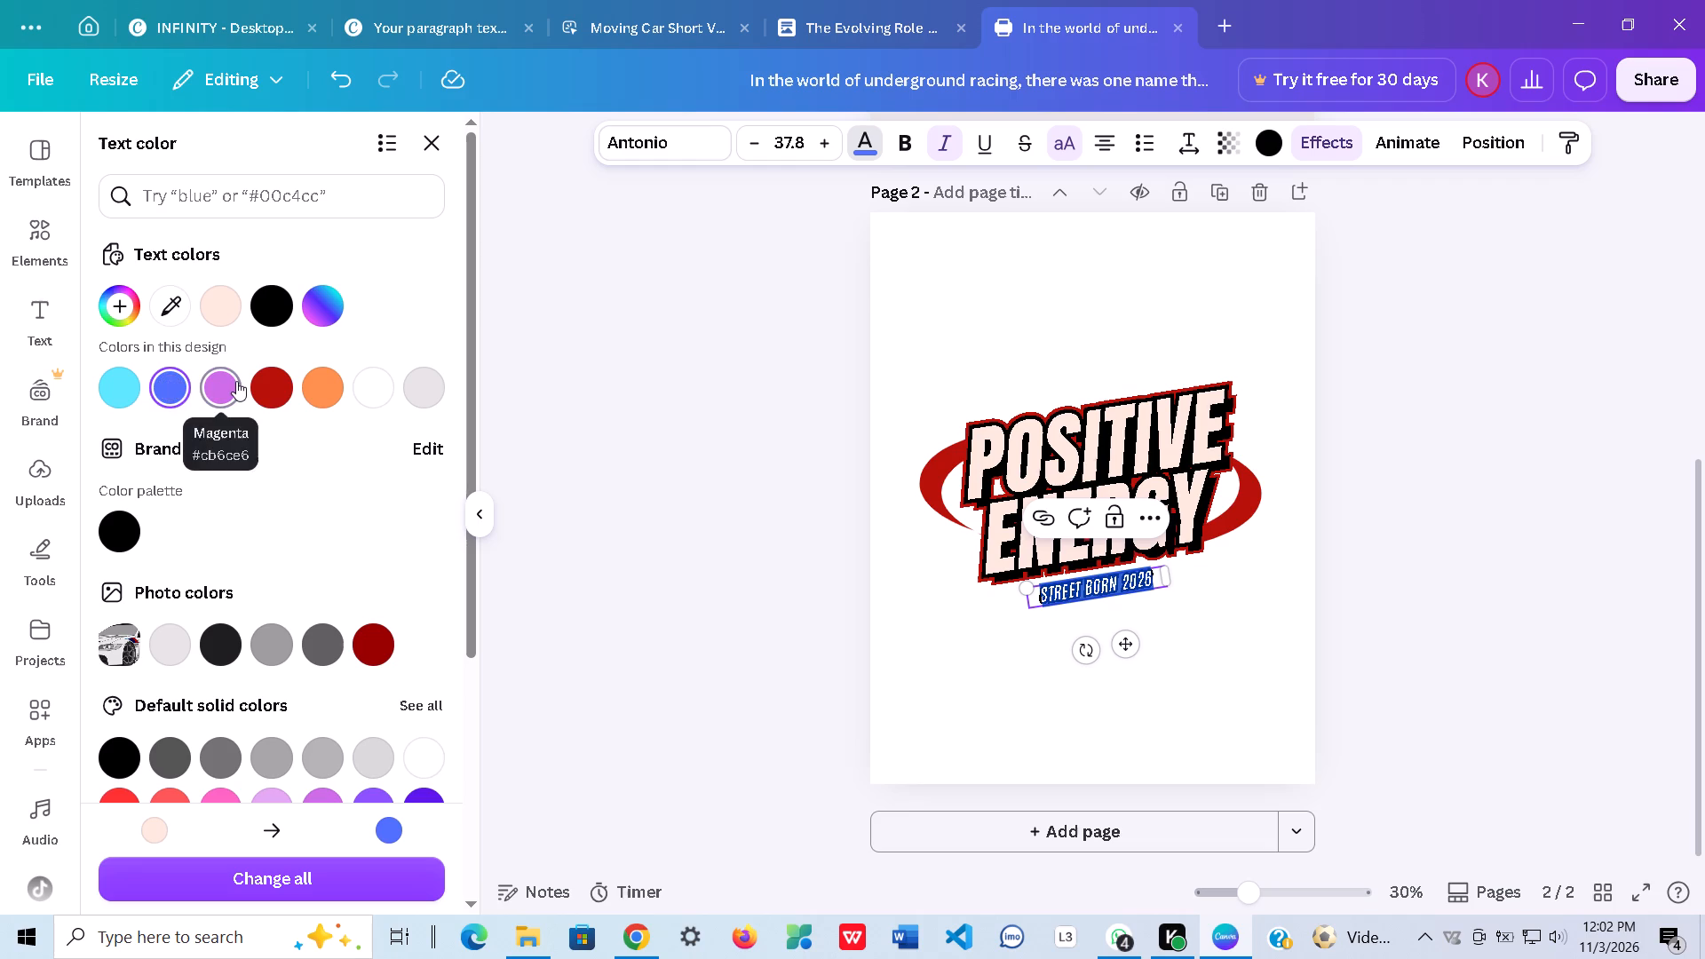
pyautogui.click(321, 408)
pyautogui.doubleClick(329, 389)
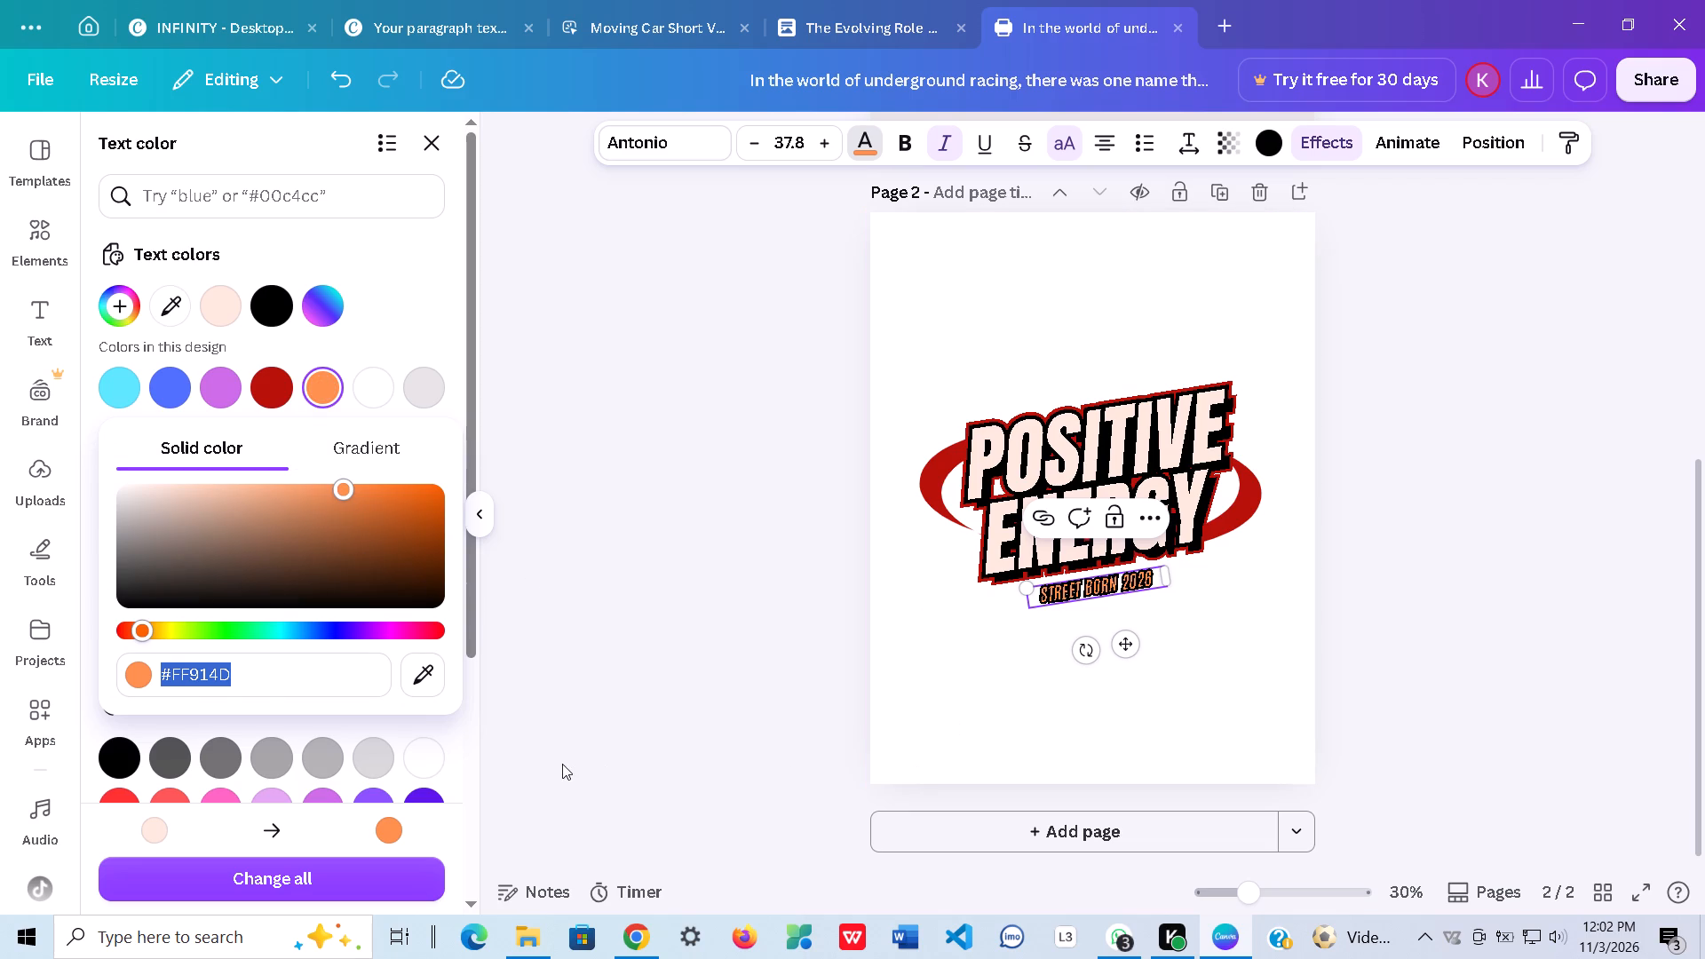
pyautogui.scroll(-2, 377, 741)
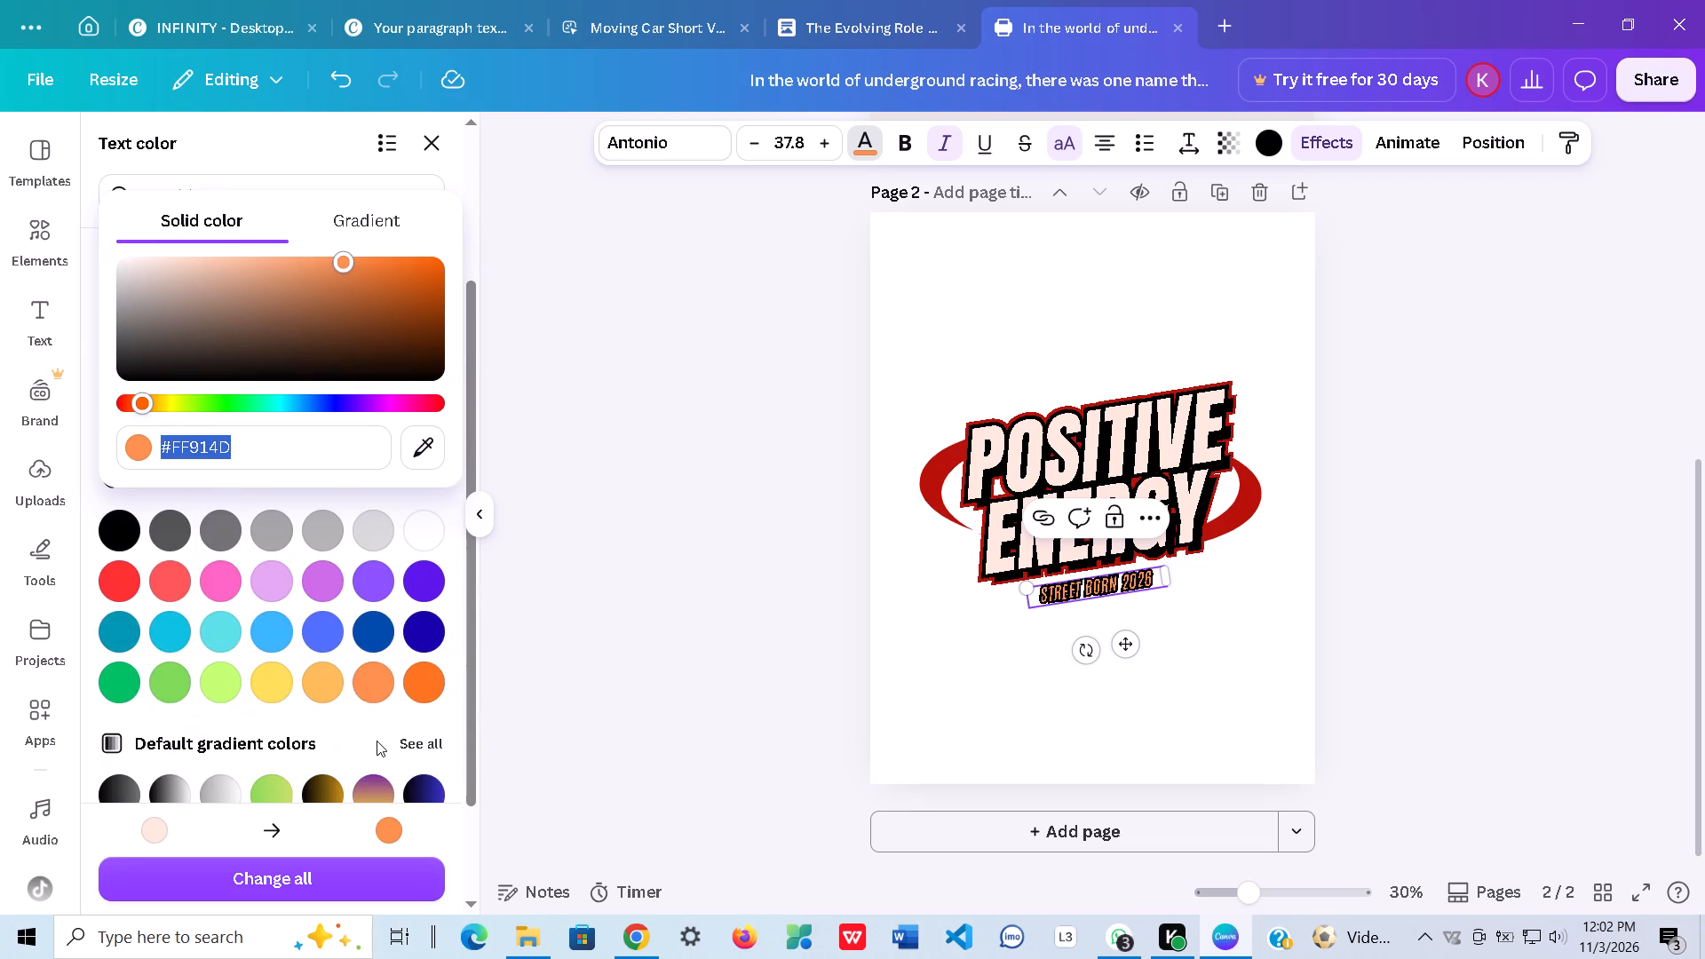
pyautogui.scroll(-5, 377, 741)
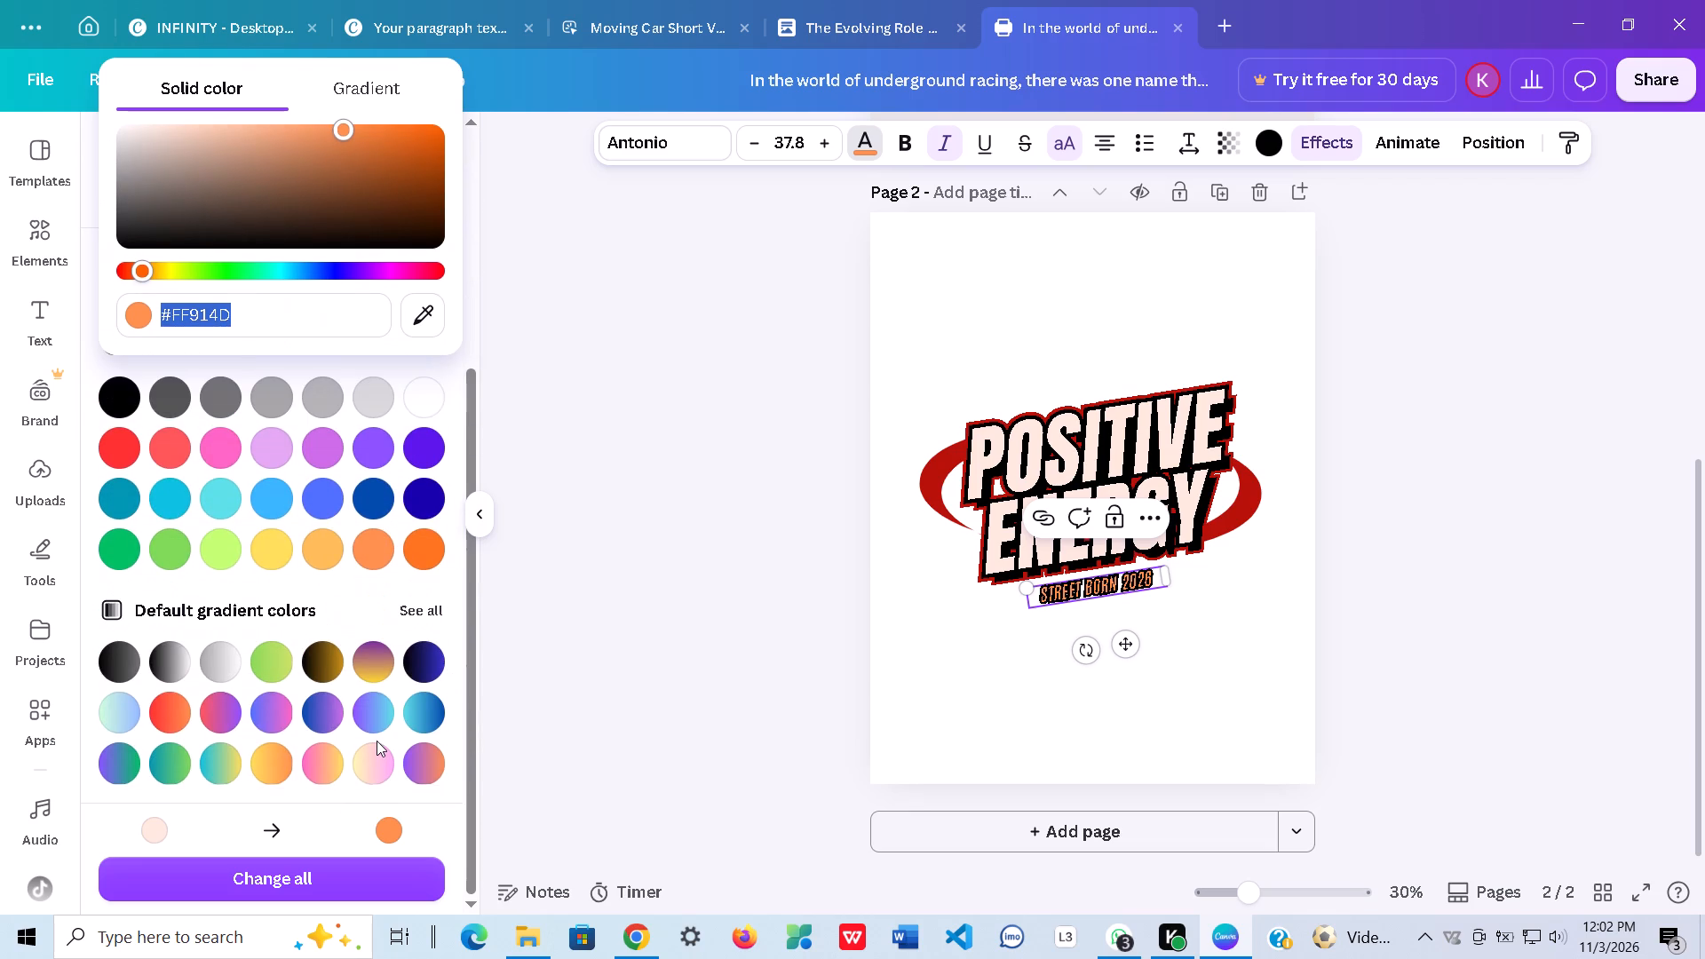
pyautogui.scroll(-1, 377, 741)
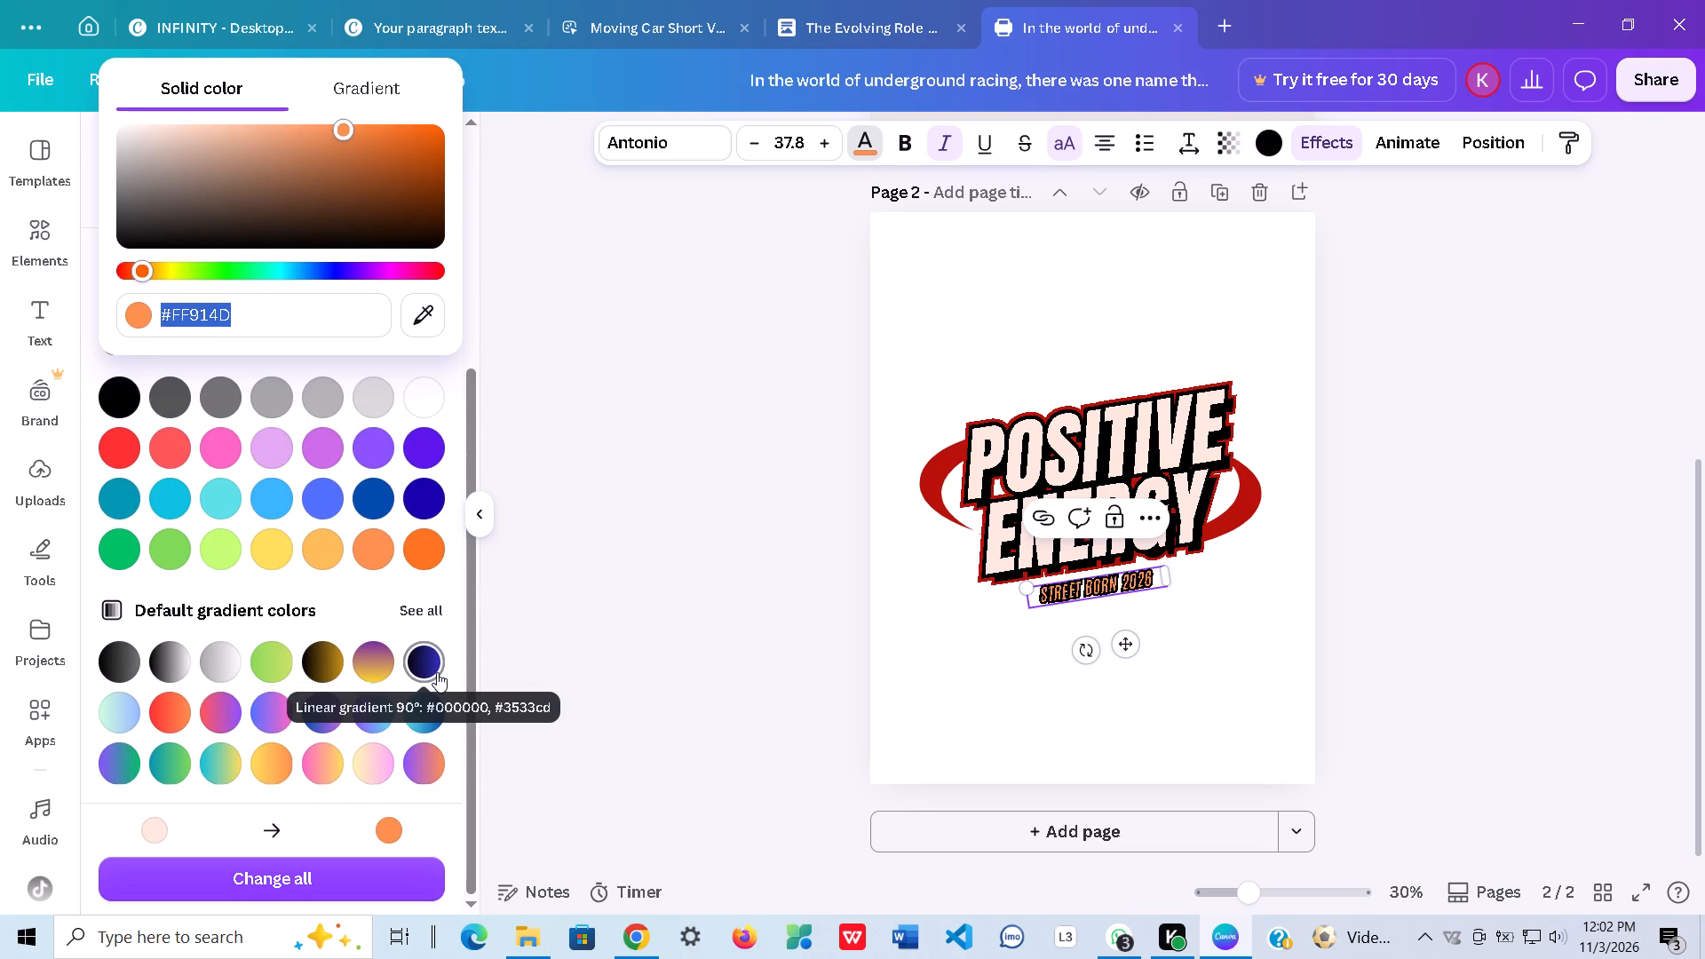
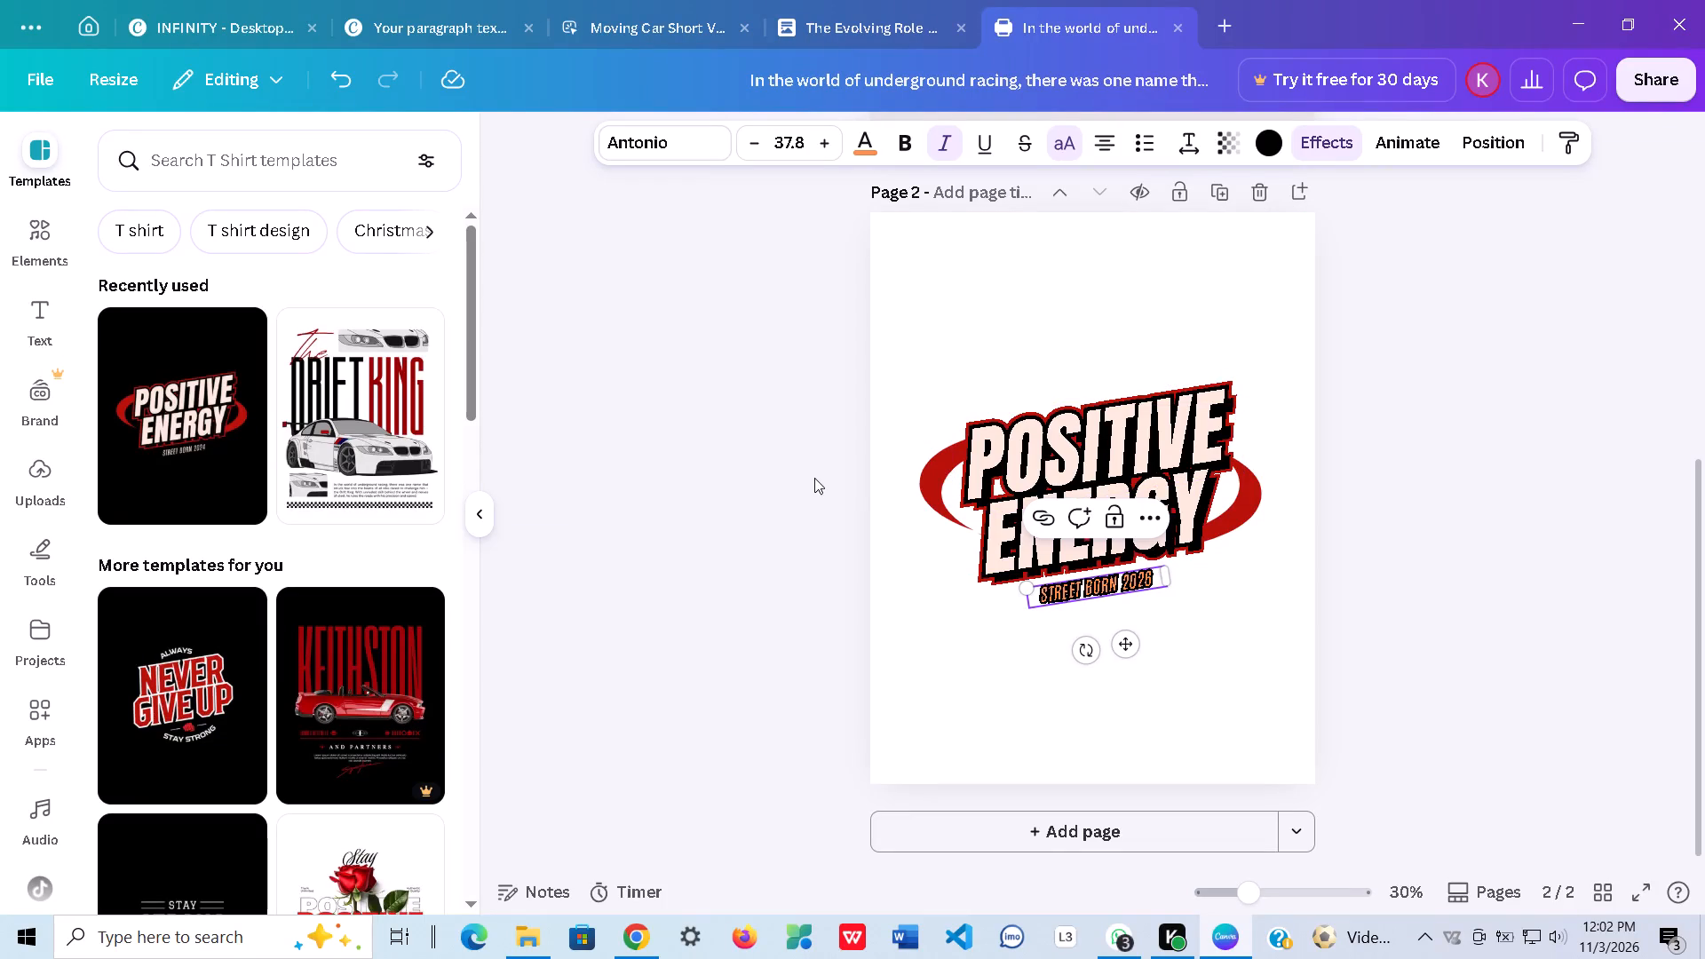
# Recolour the word POSITIVE on page 2 with the pink-blue-cyan linear gradient already used in the design.
pyautogui.click(1075, 427)
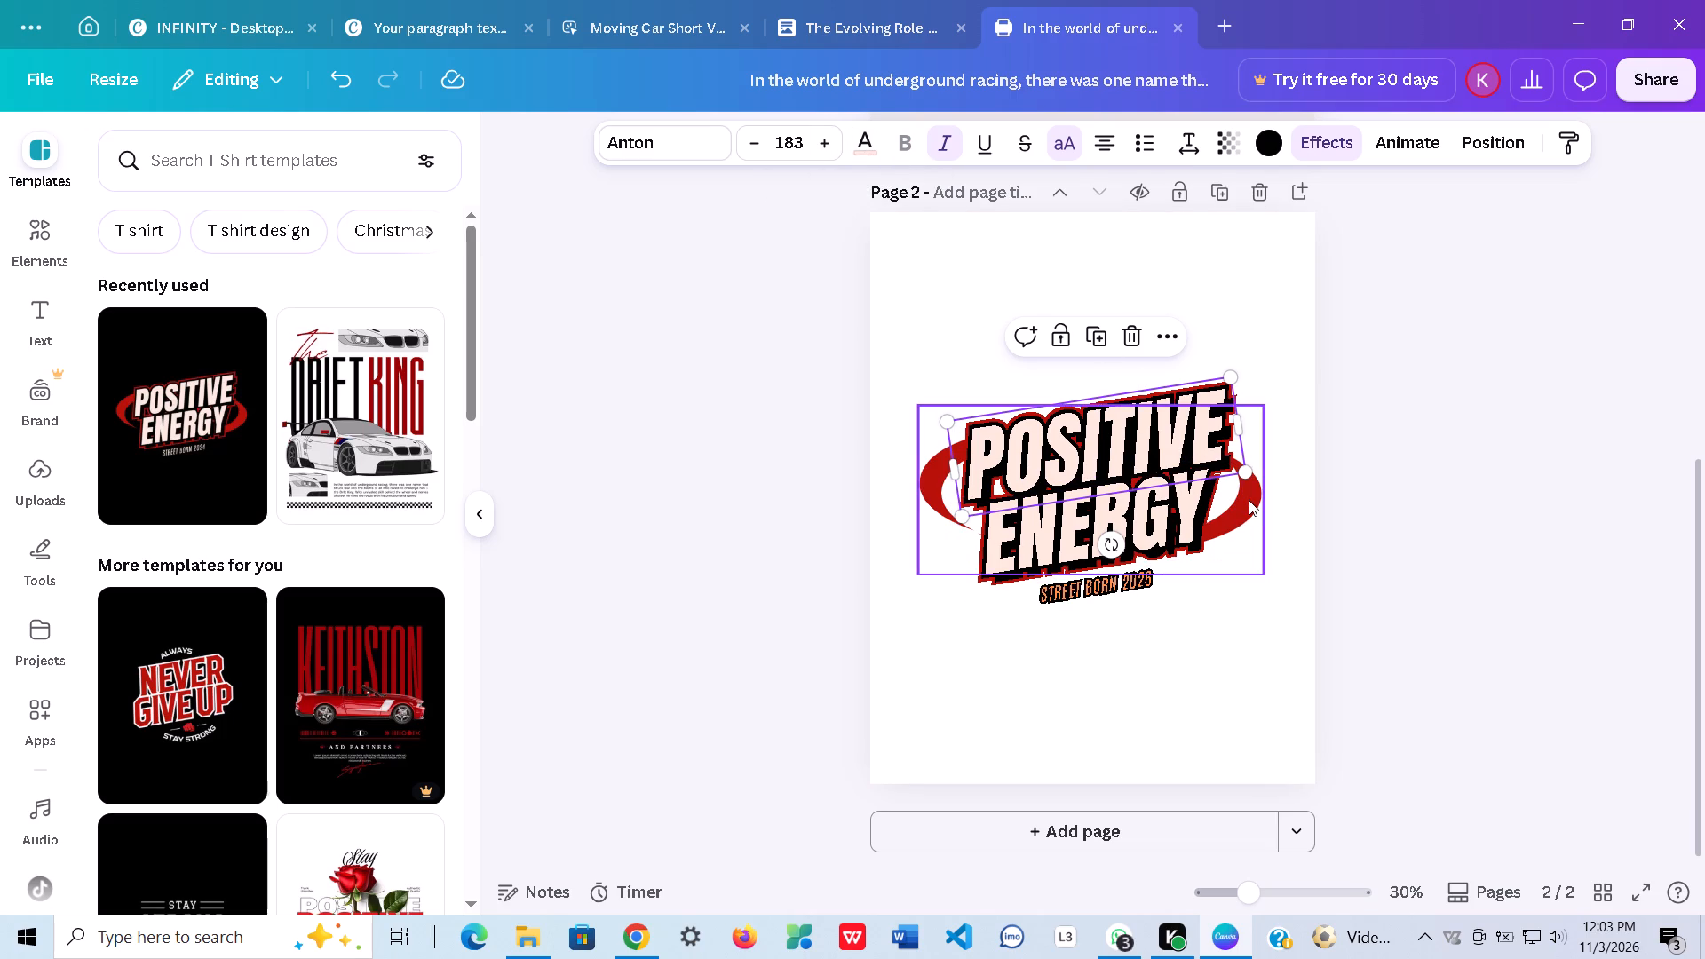
pyautogui.click(1413, 417)
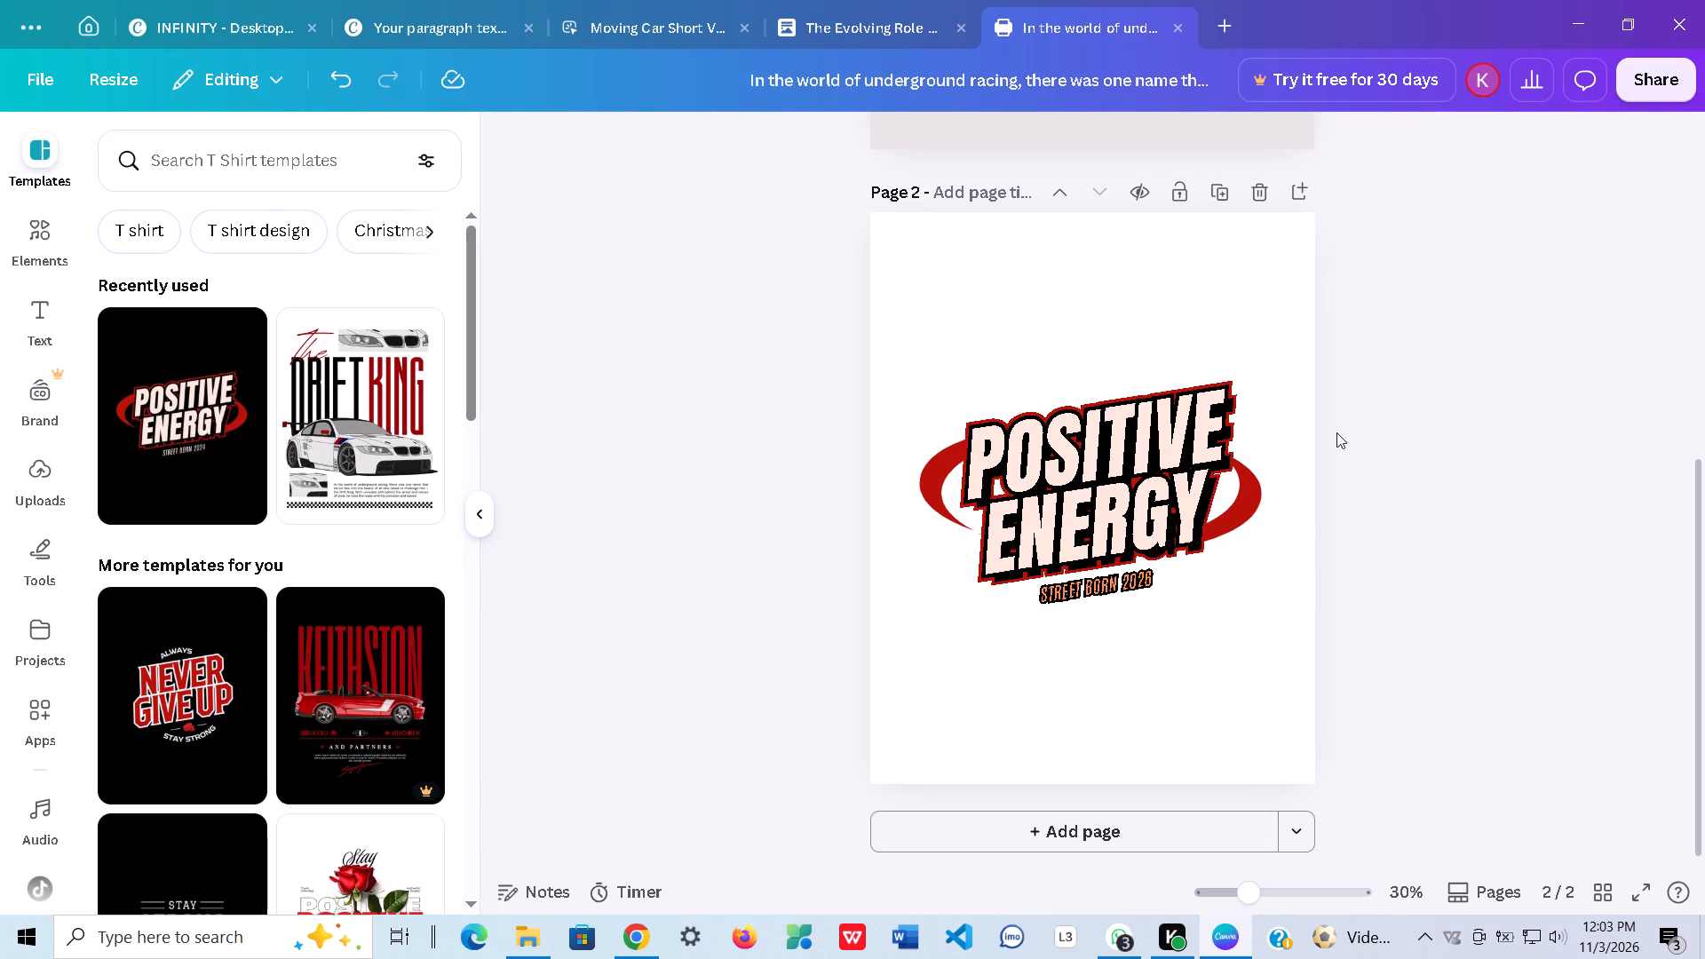
pyautogui.doubleClick(1205, 418)
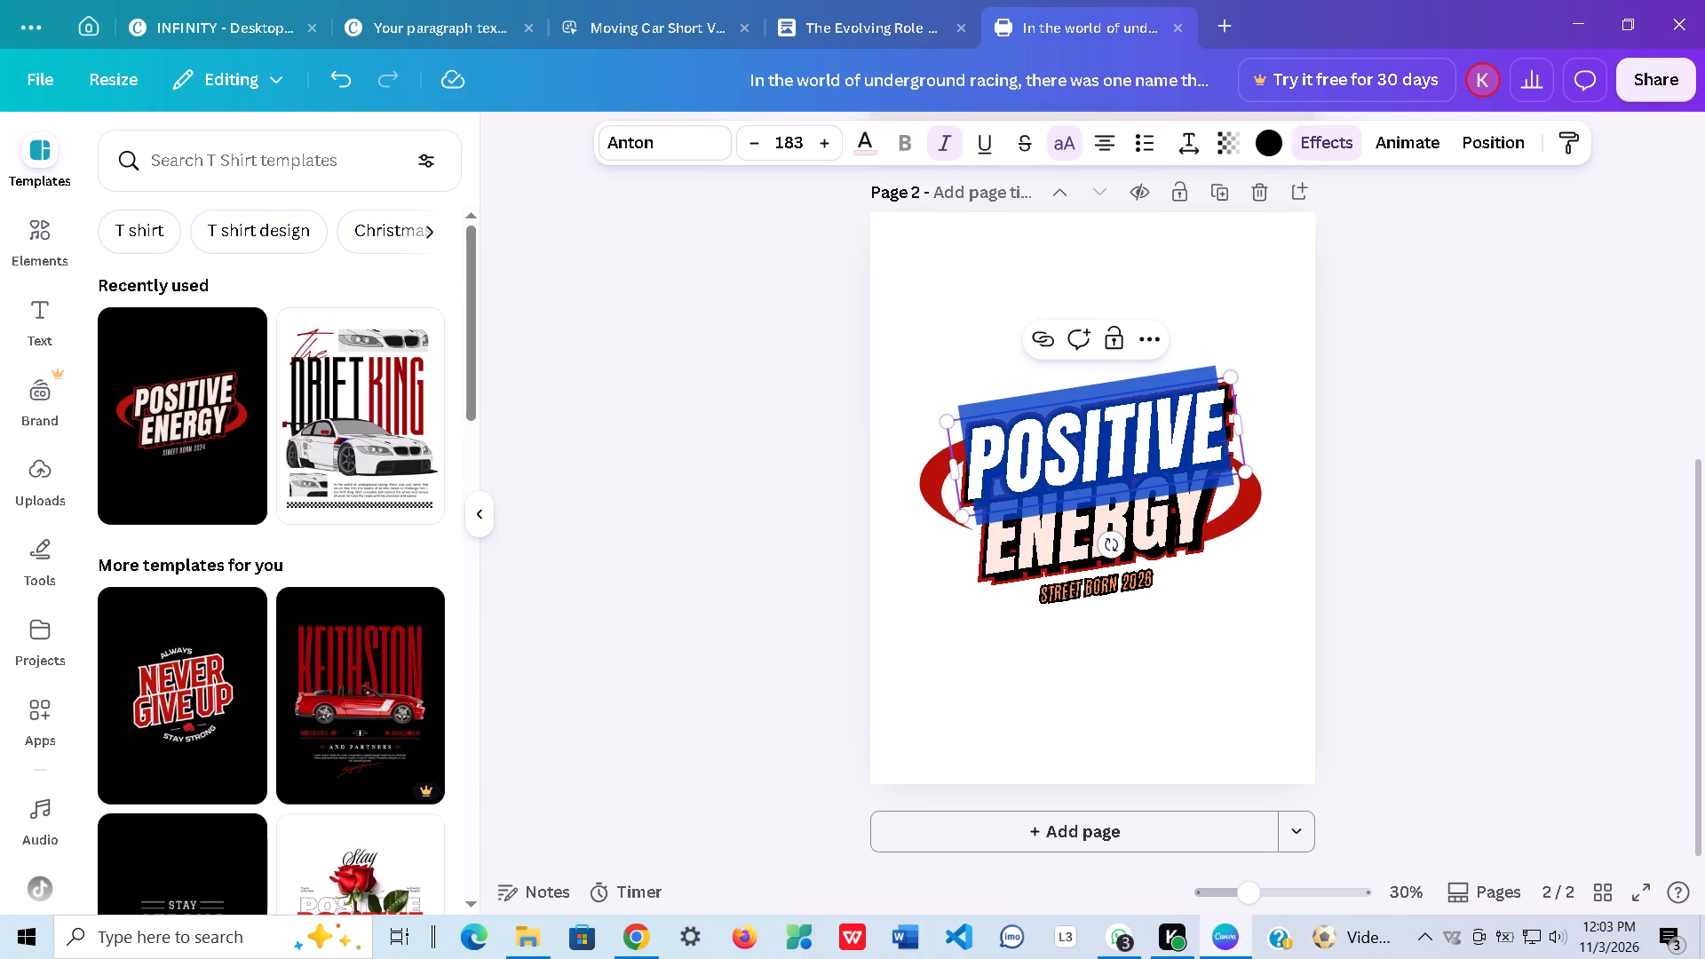
pyautogui.click(871, 150)
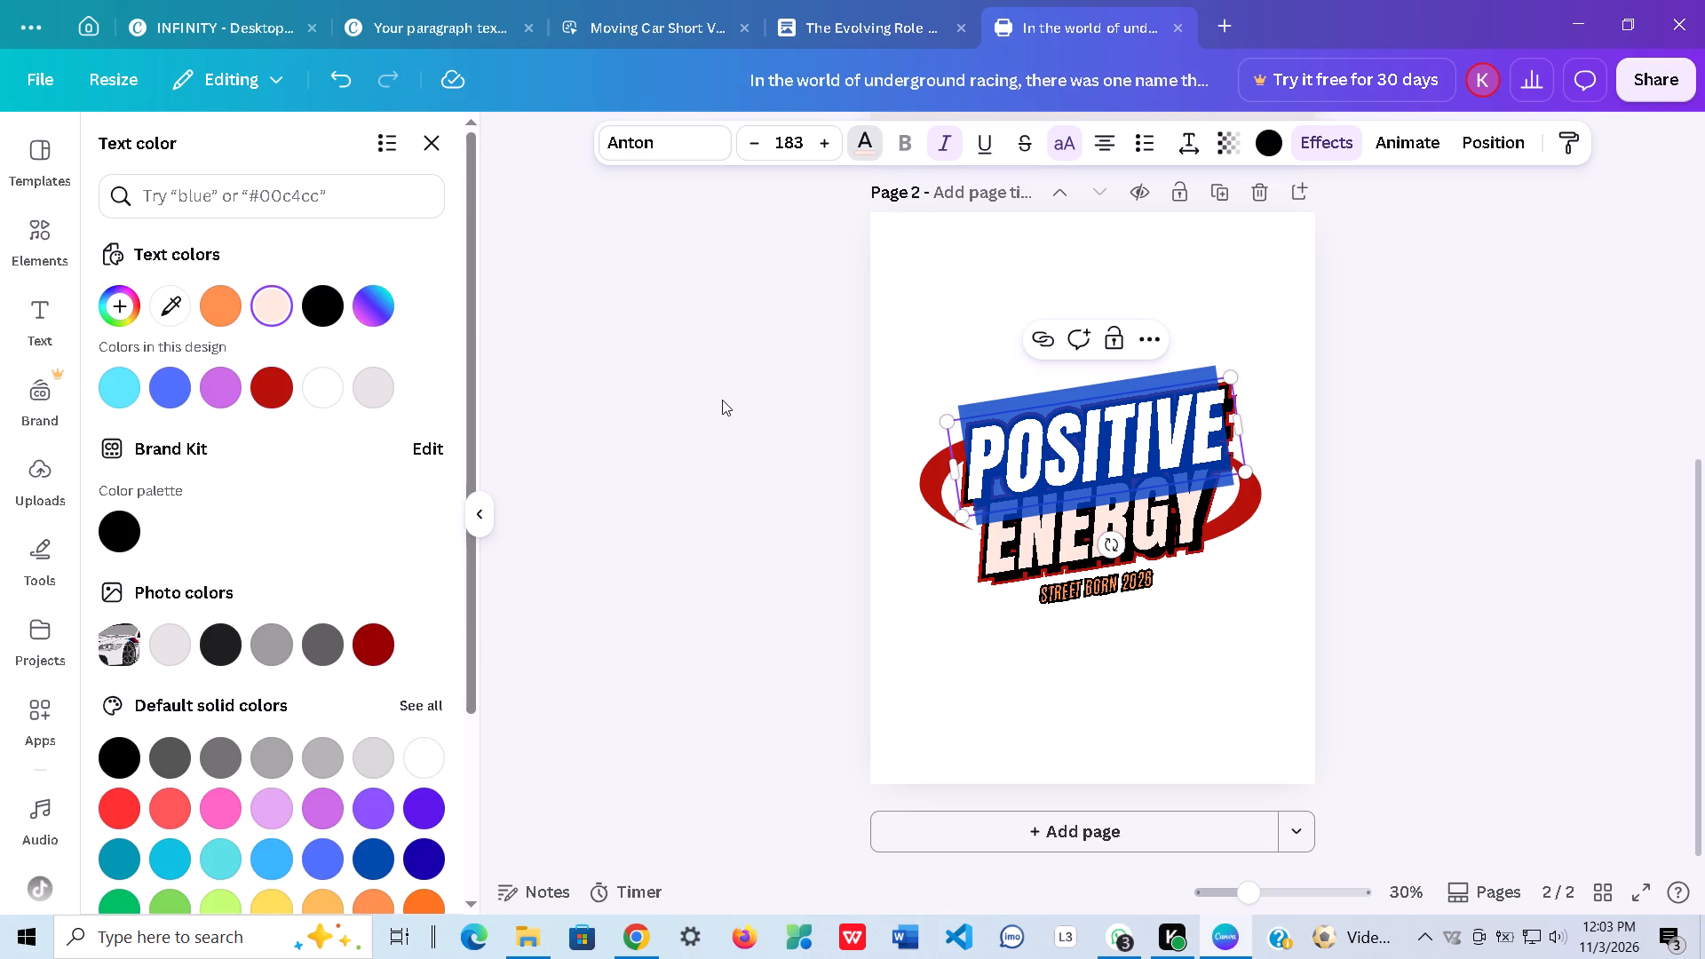
pyautogui.click(385, 315)
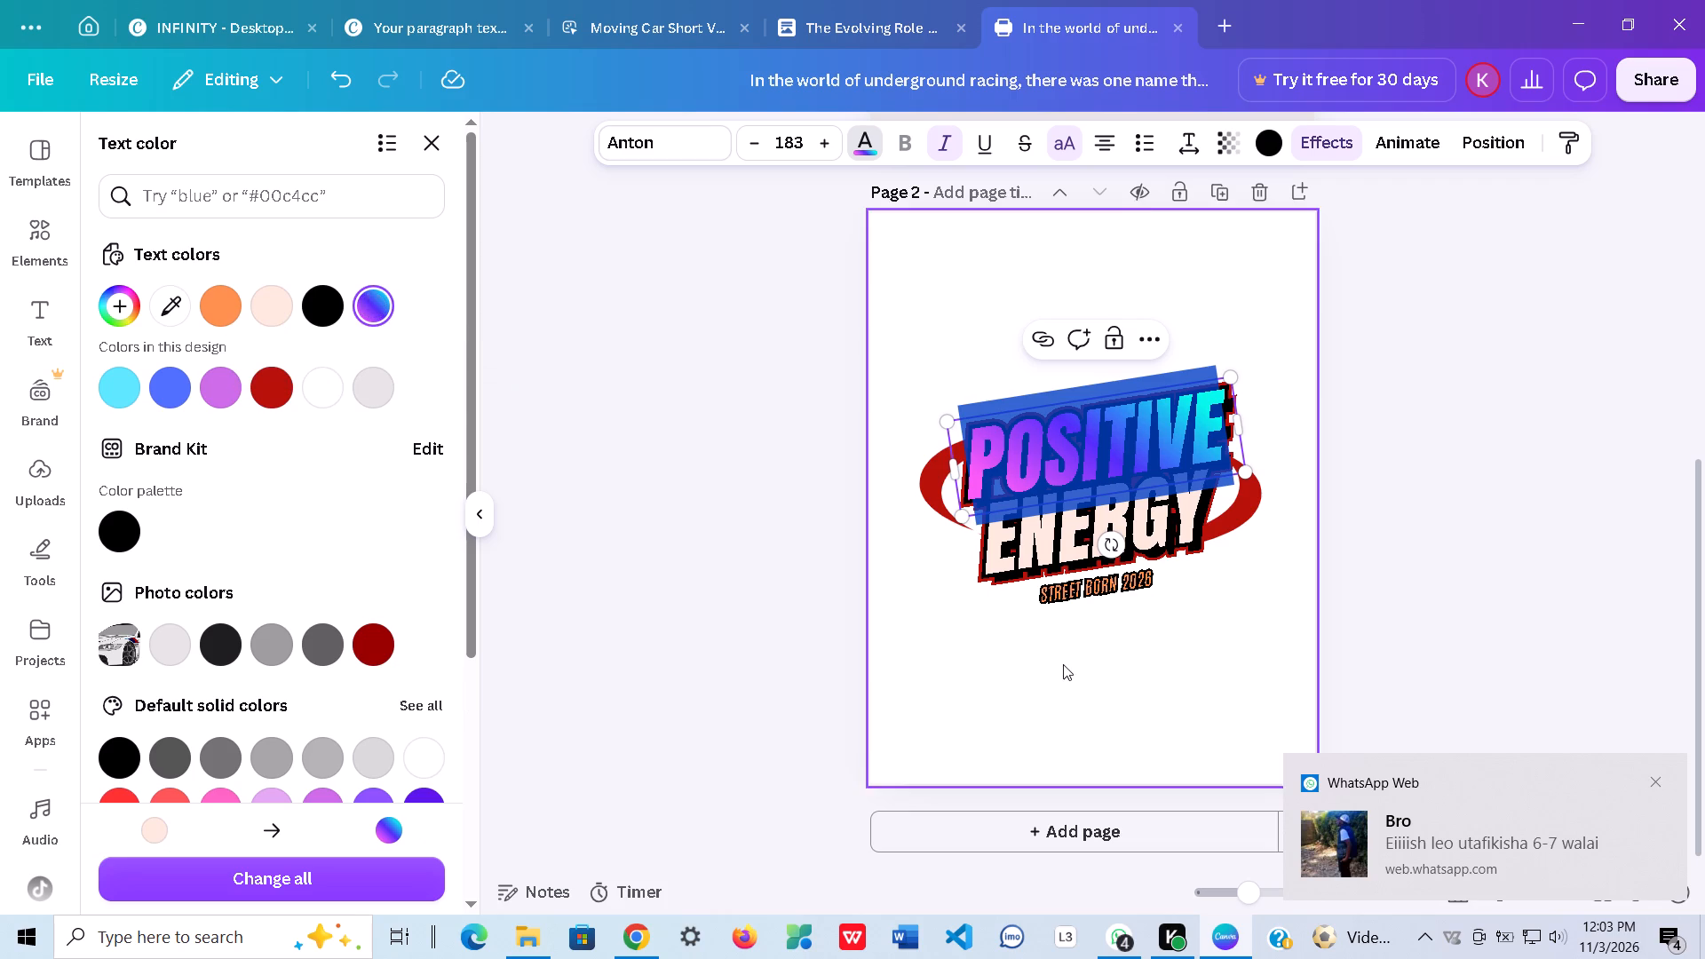
pyautogui.click(1655, 777)
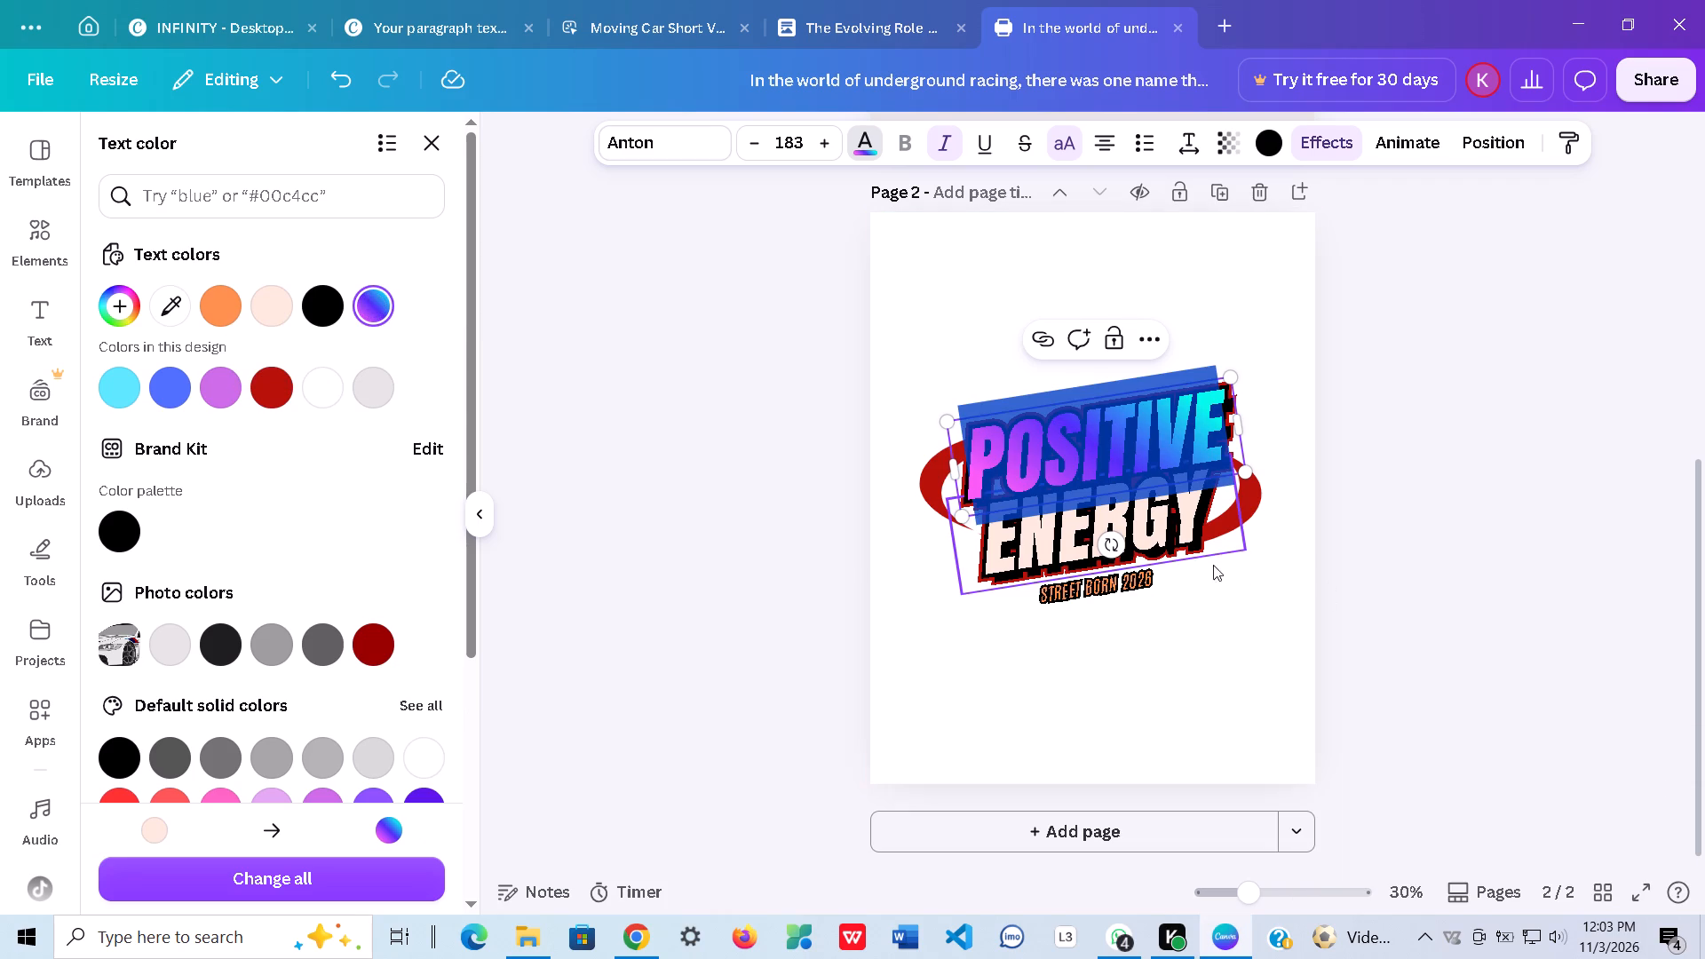
# Recolour the word ENERGY with the same 45° linear gradient of #f95bf6, #532cf9 and #03f7eb.
pyautogui.click(1178, 535)
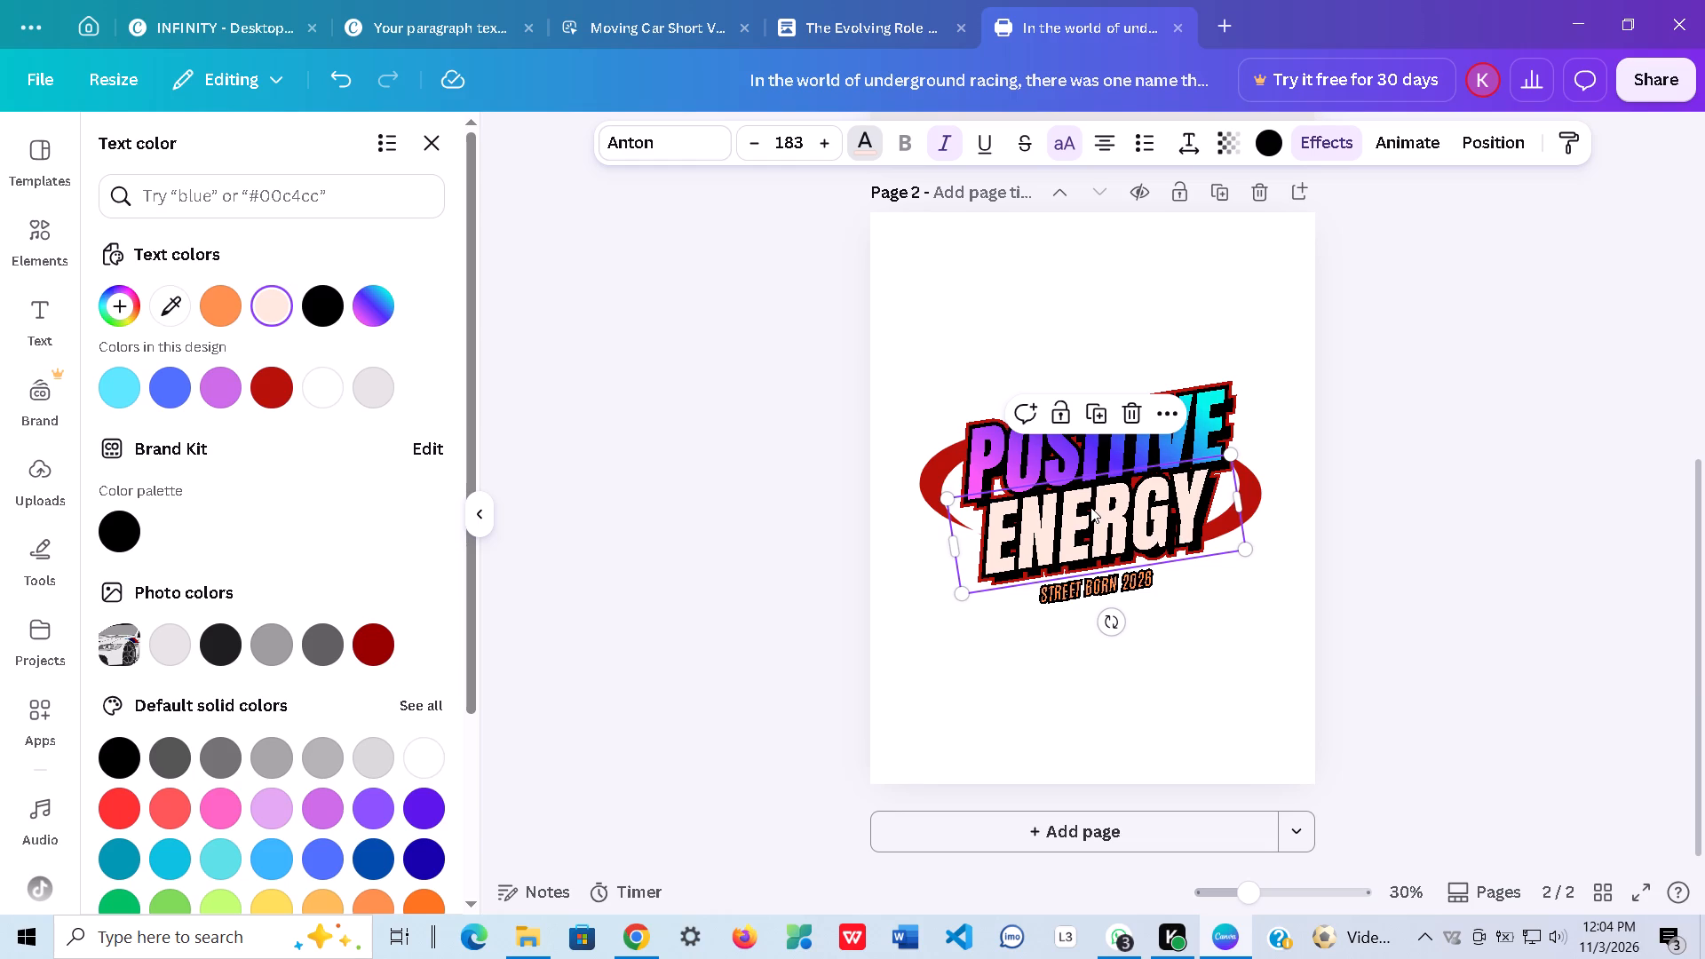
pyautogui.click(1117, 513)
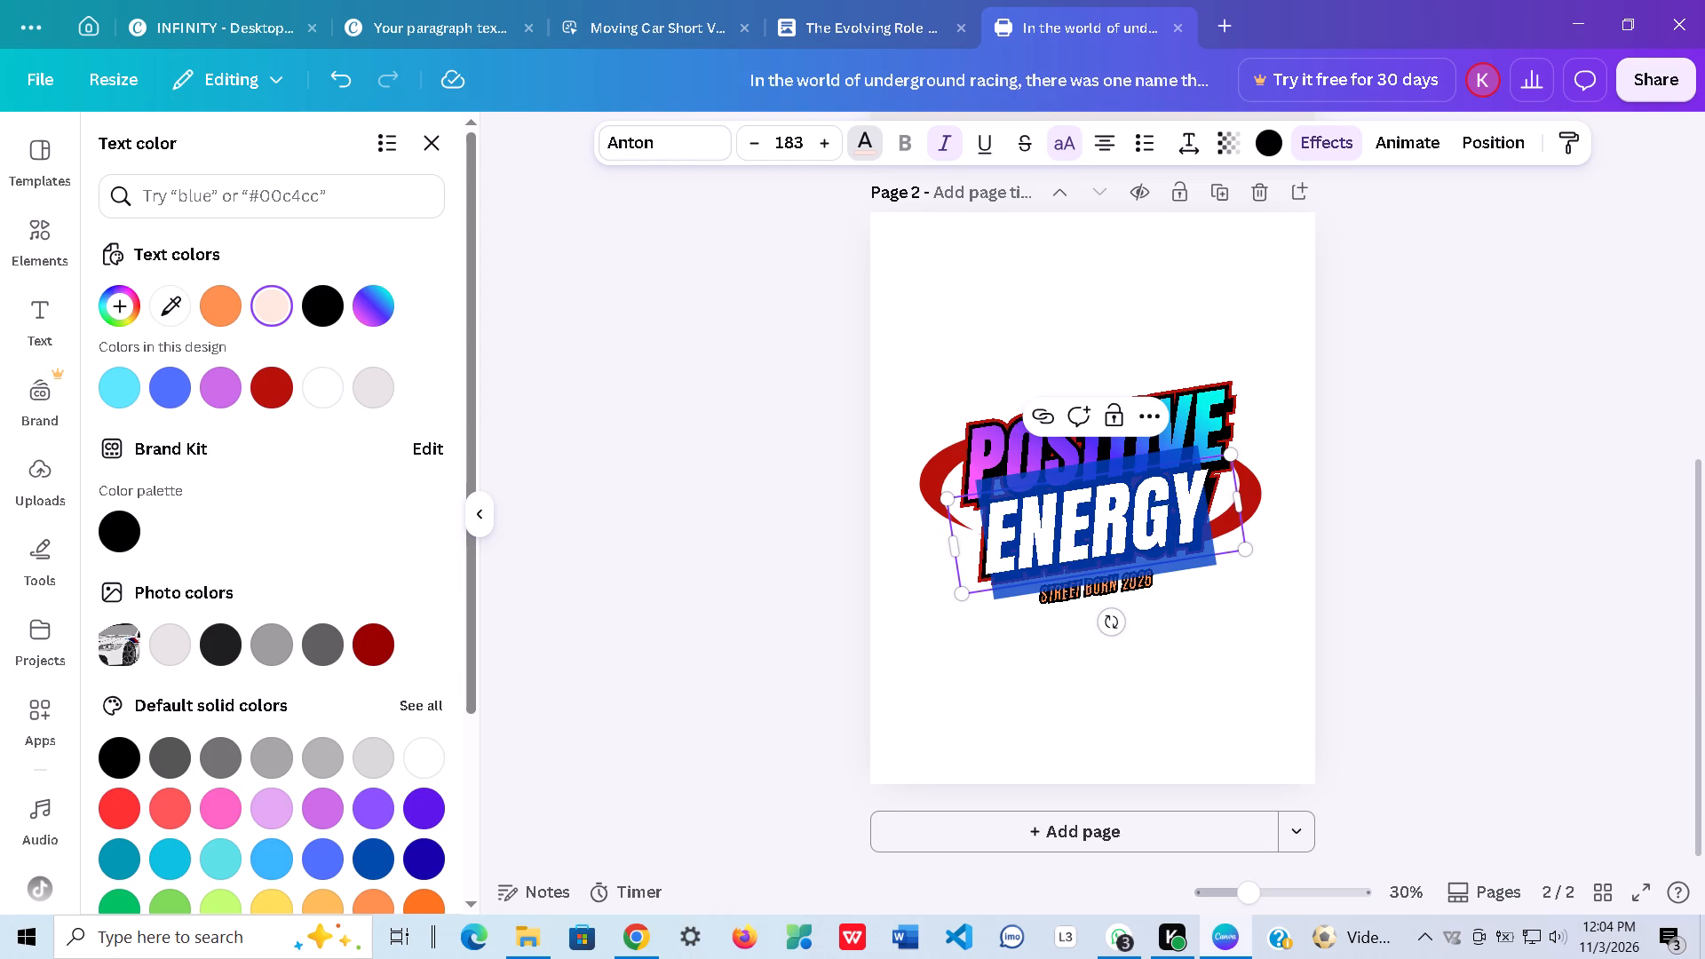
pyautogui.click(392, 311)
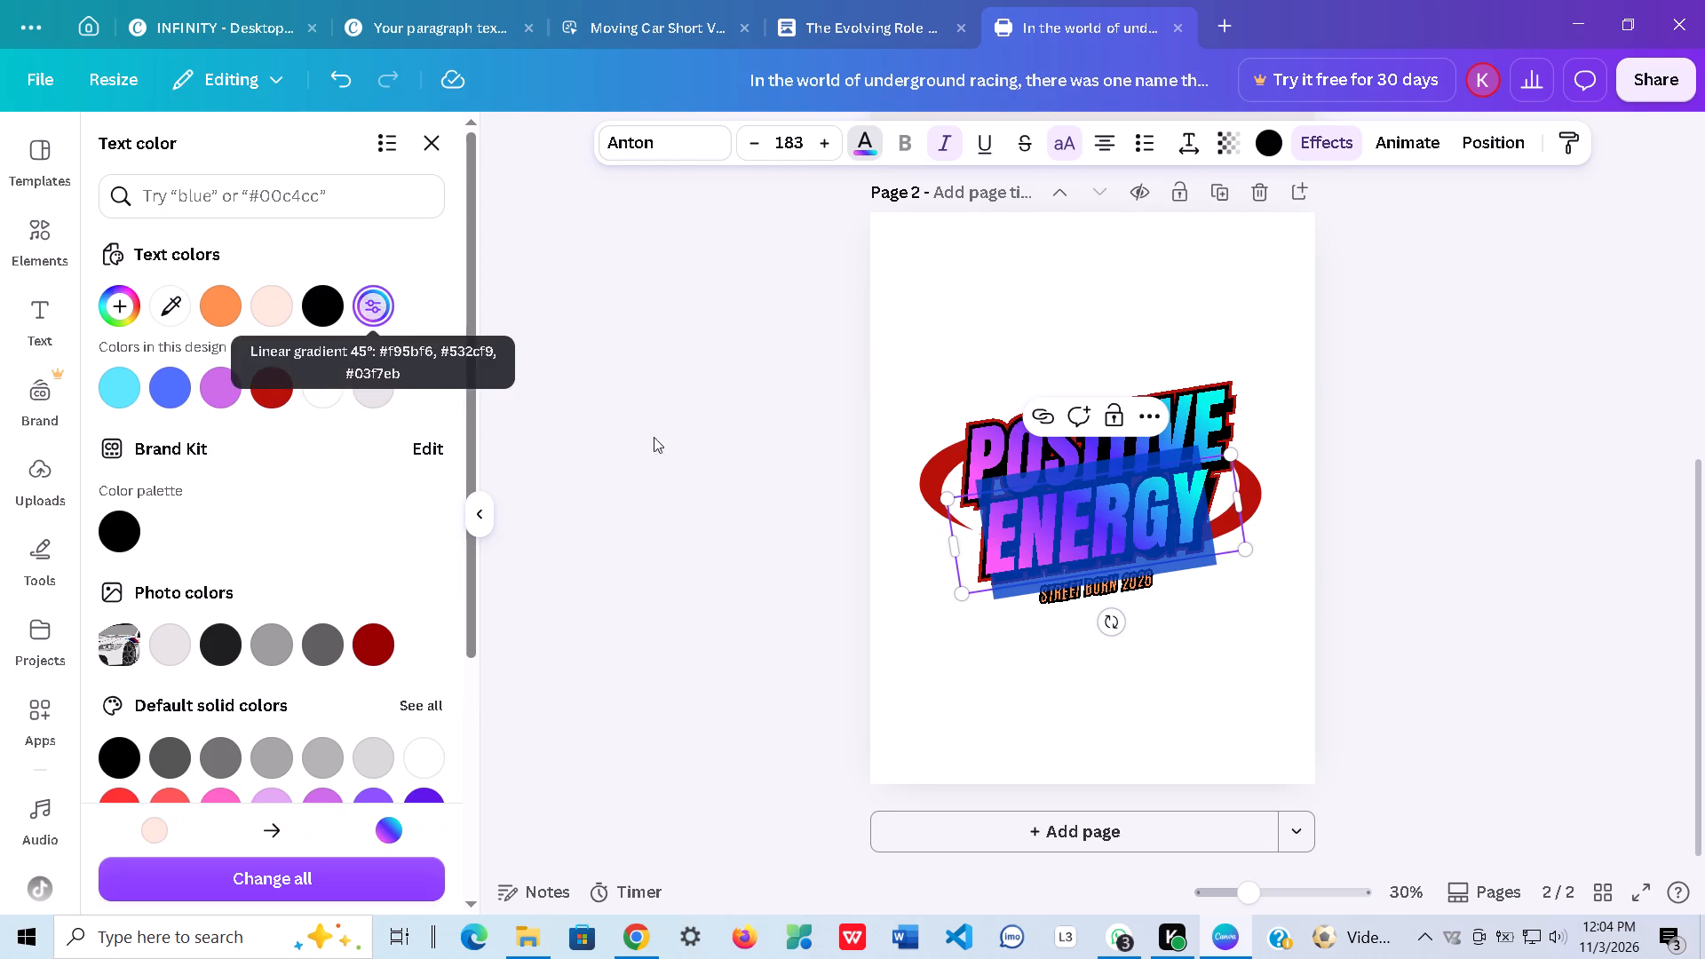
pyautogui.click(1250, 399)
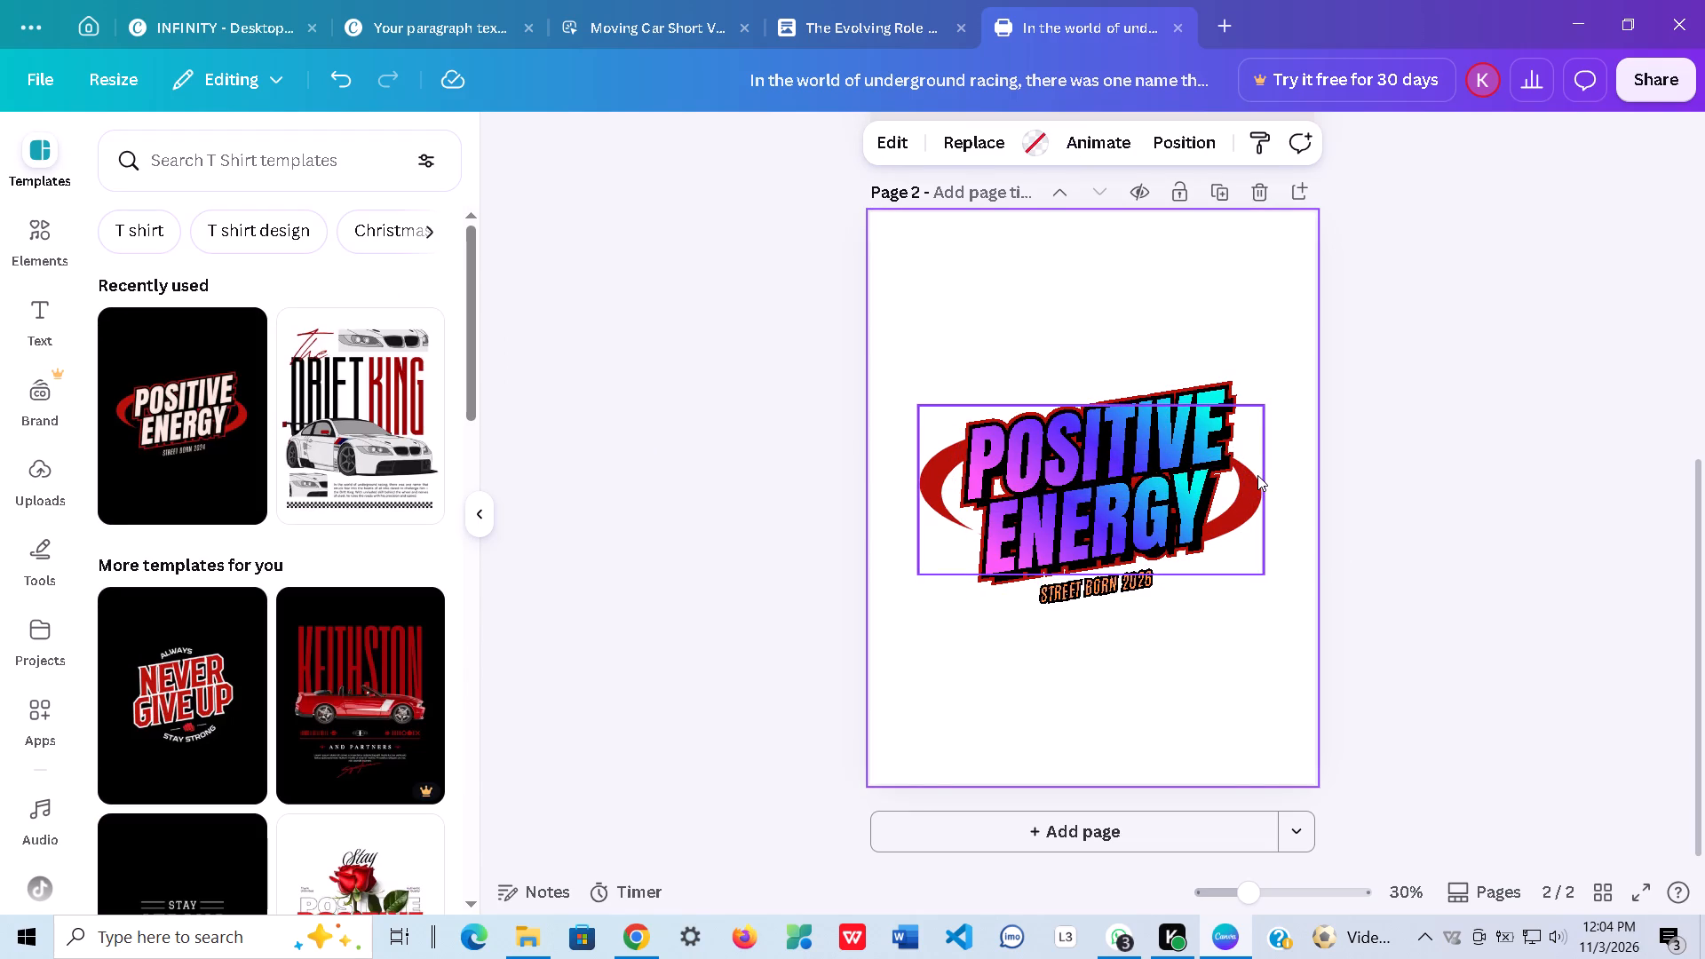
# Recolour the red ring shape behind the Positive Energy lettering to vivid blue #5170ff.
pyautogui.click(1257, 475)
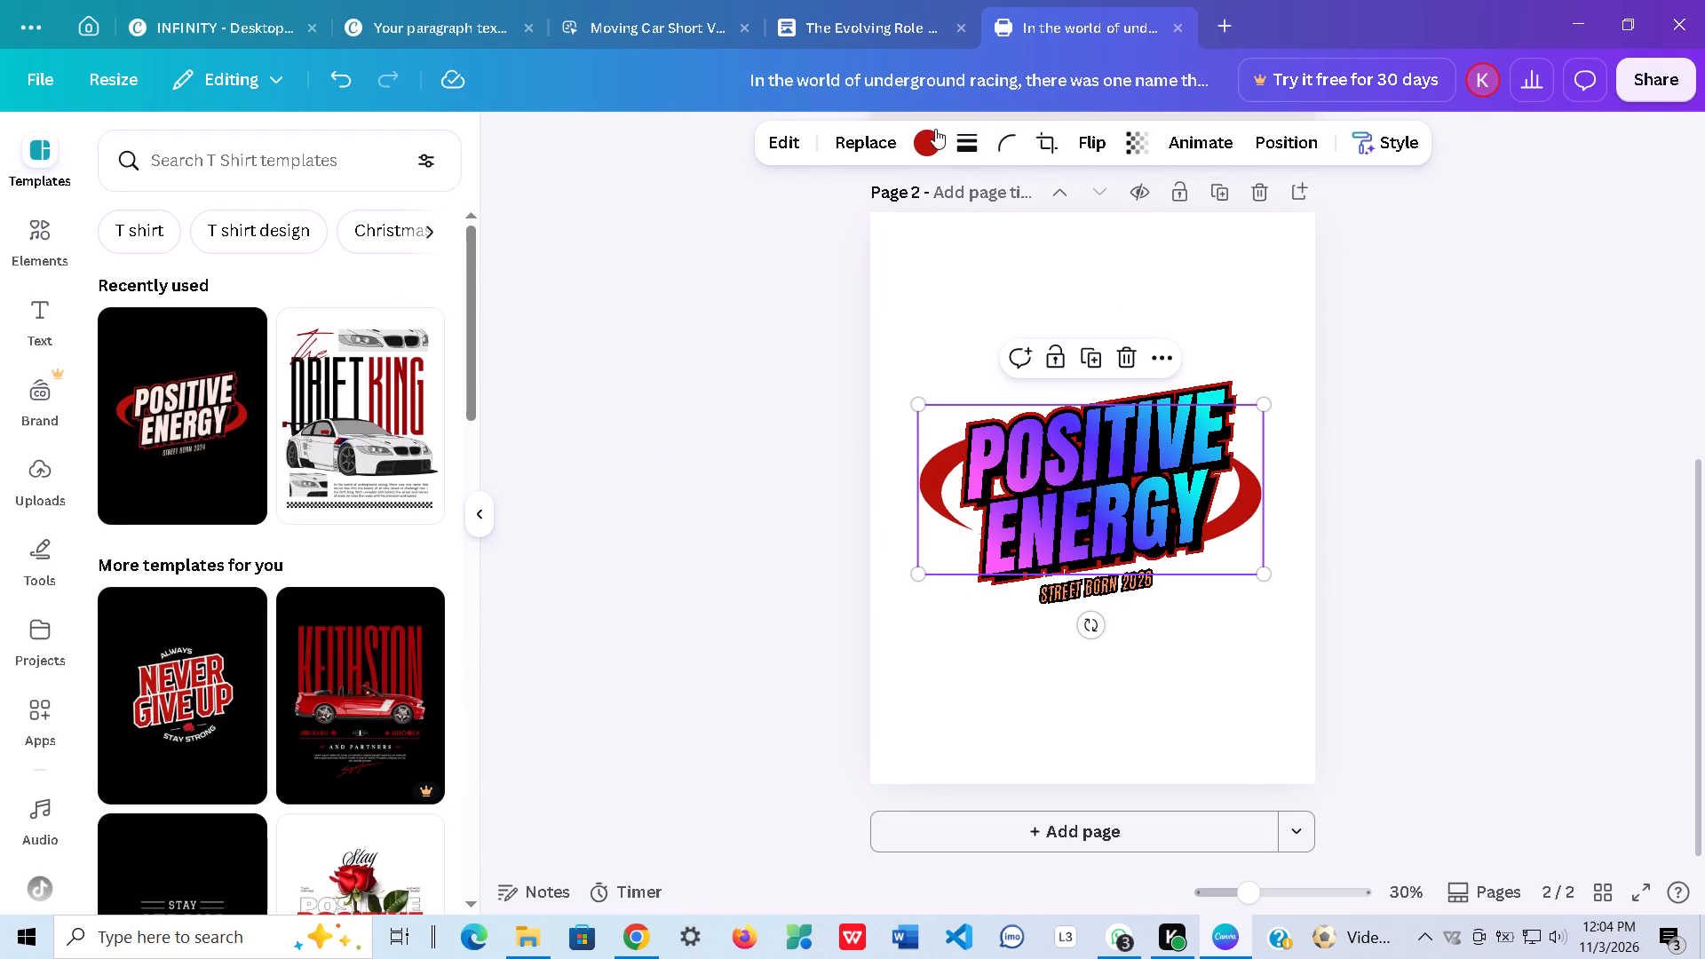
pyautogui.click(928, 138)
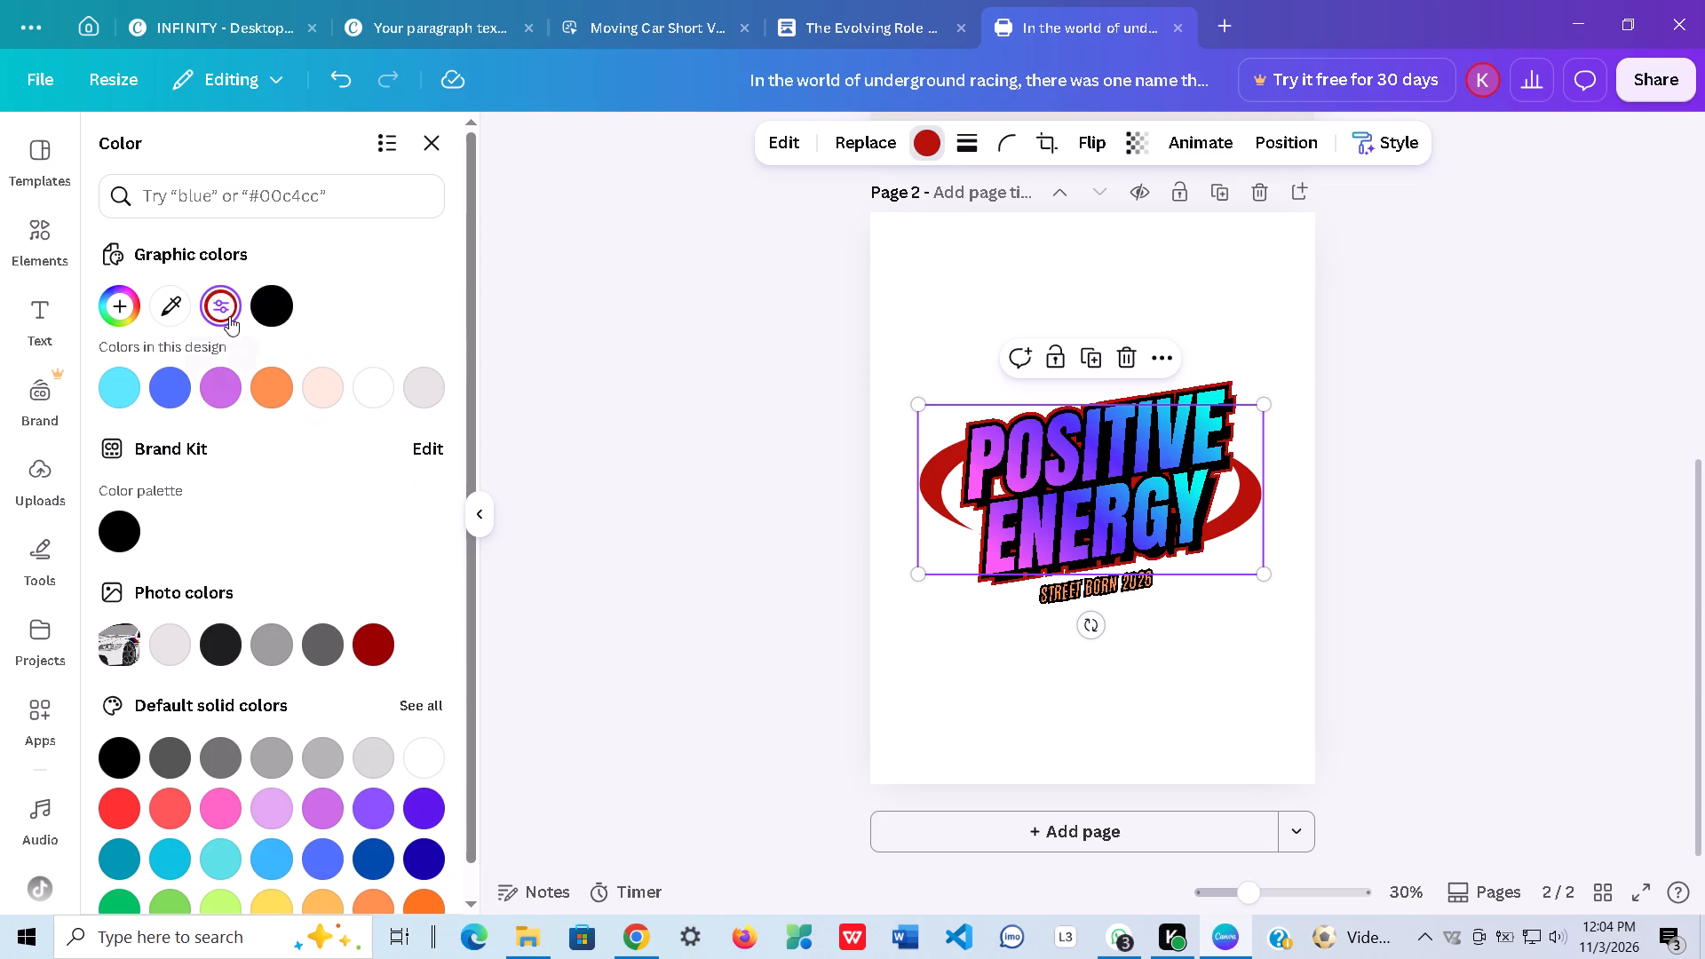
pyautogui.click(176, 378)
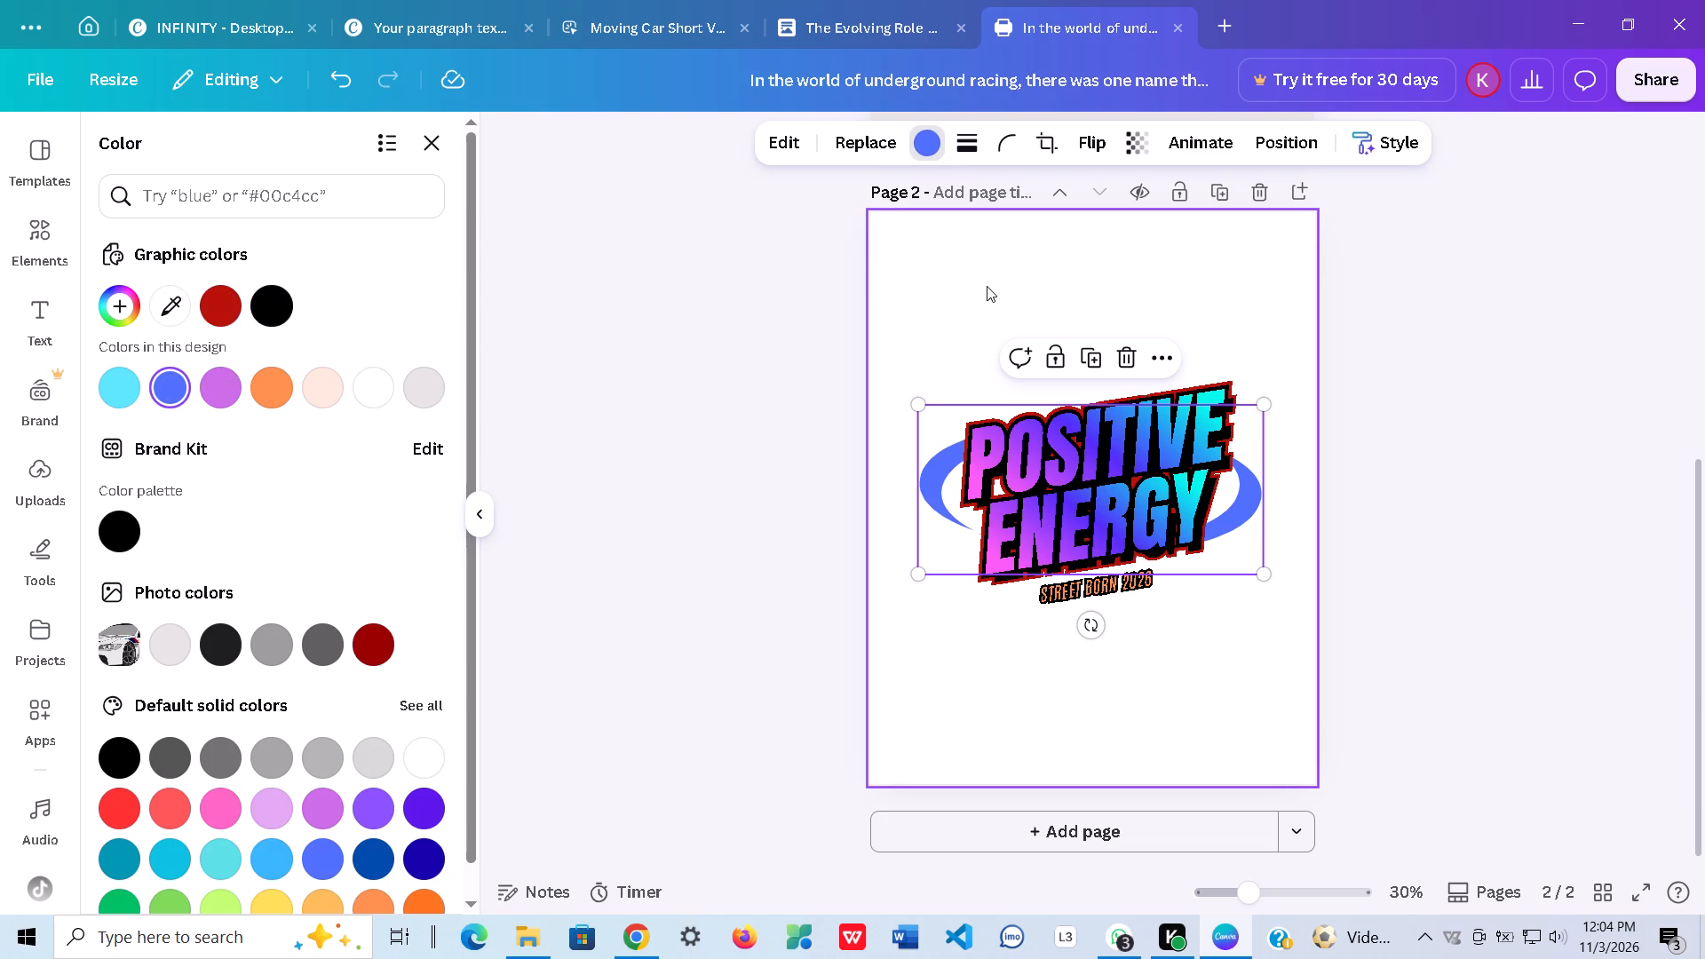
pyautogui.click(1166, 280)
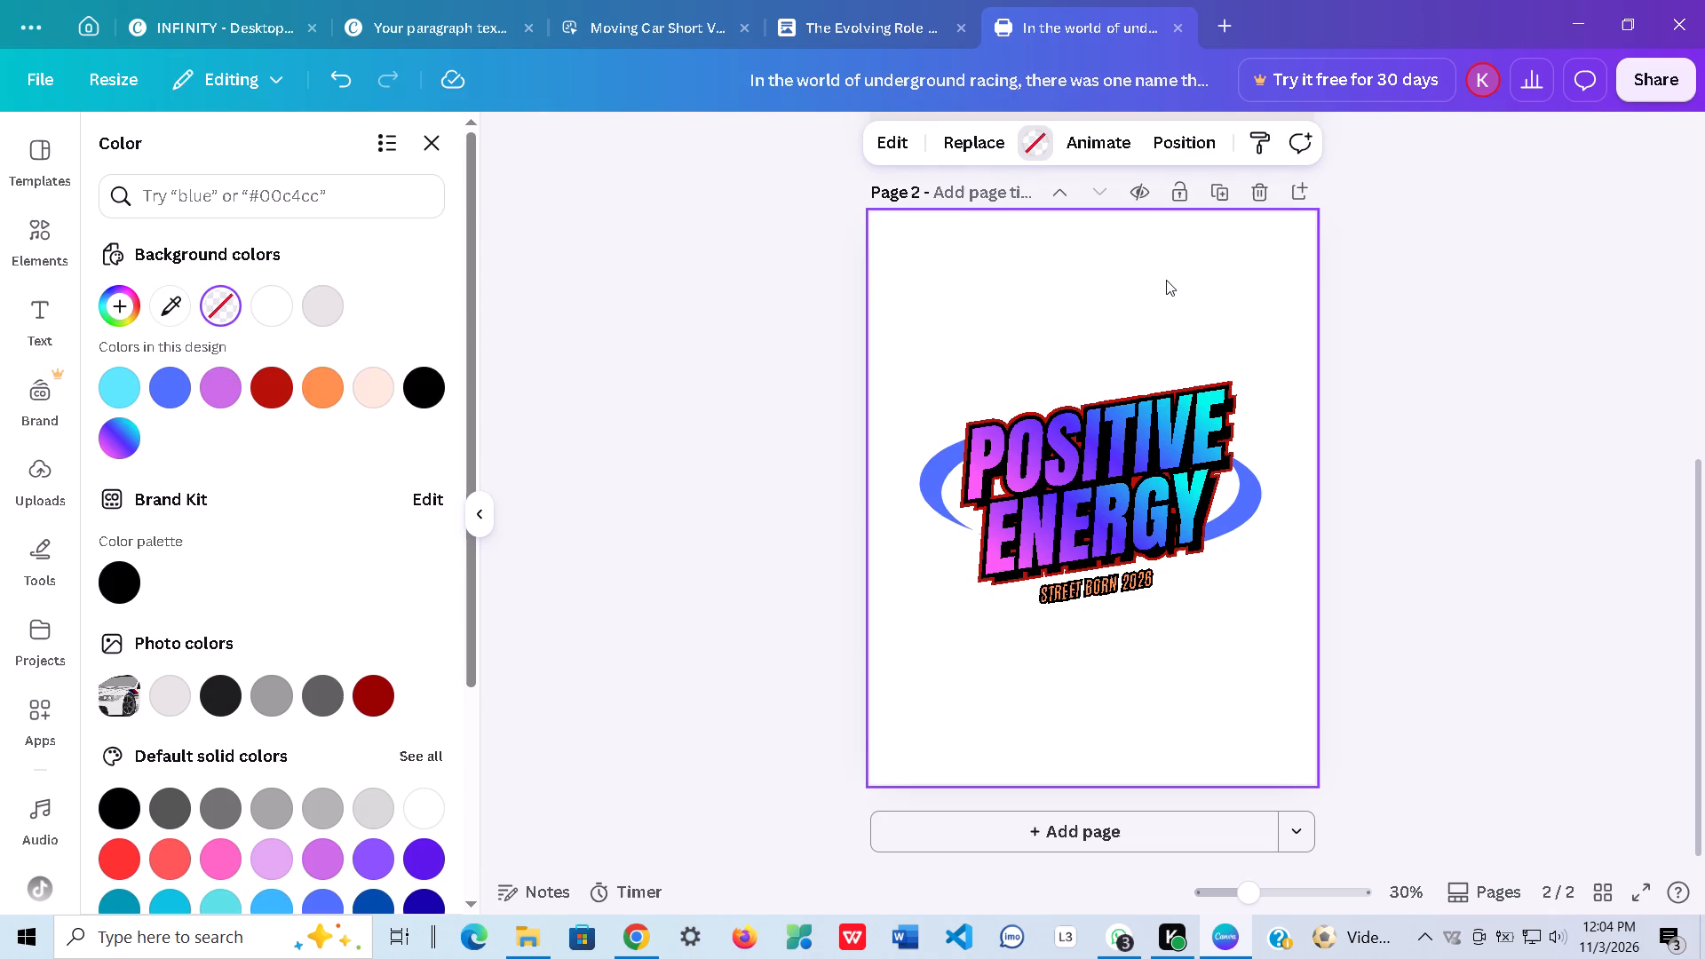
# Recolour the second page's background, trying vivid blue #5170ff and settling on the design's pink-blue-cyan gradient.
pyautogui.click(1166, 280)
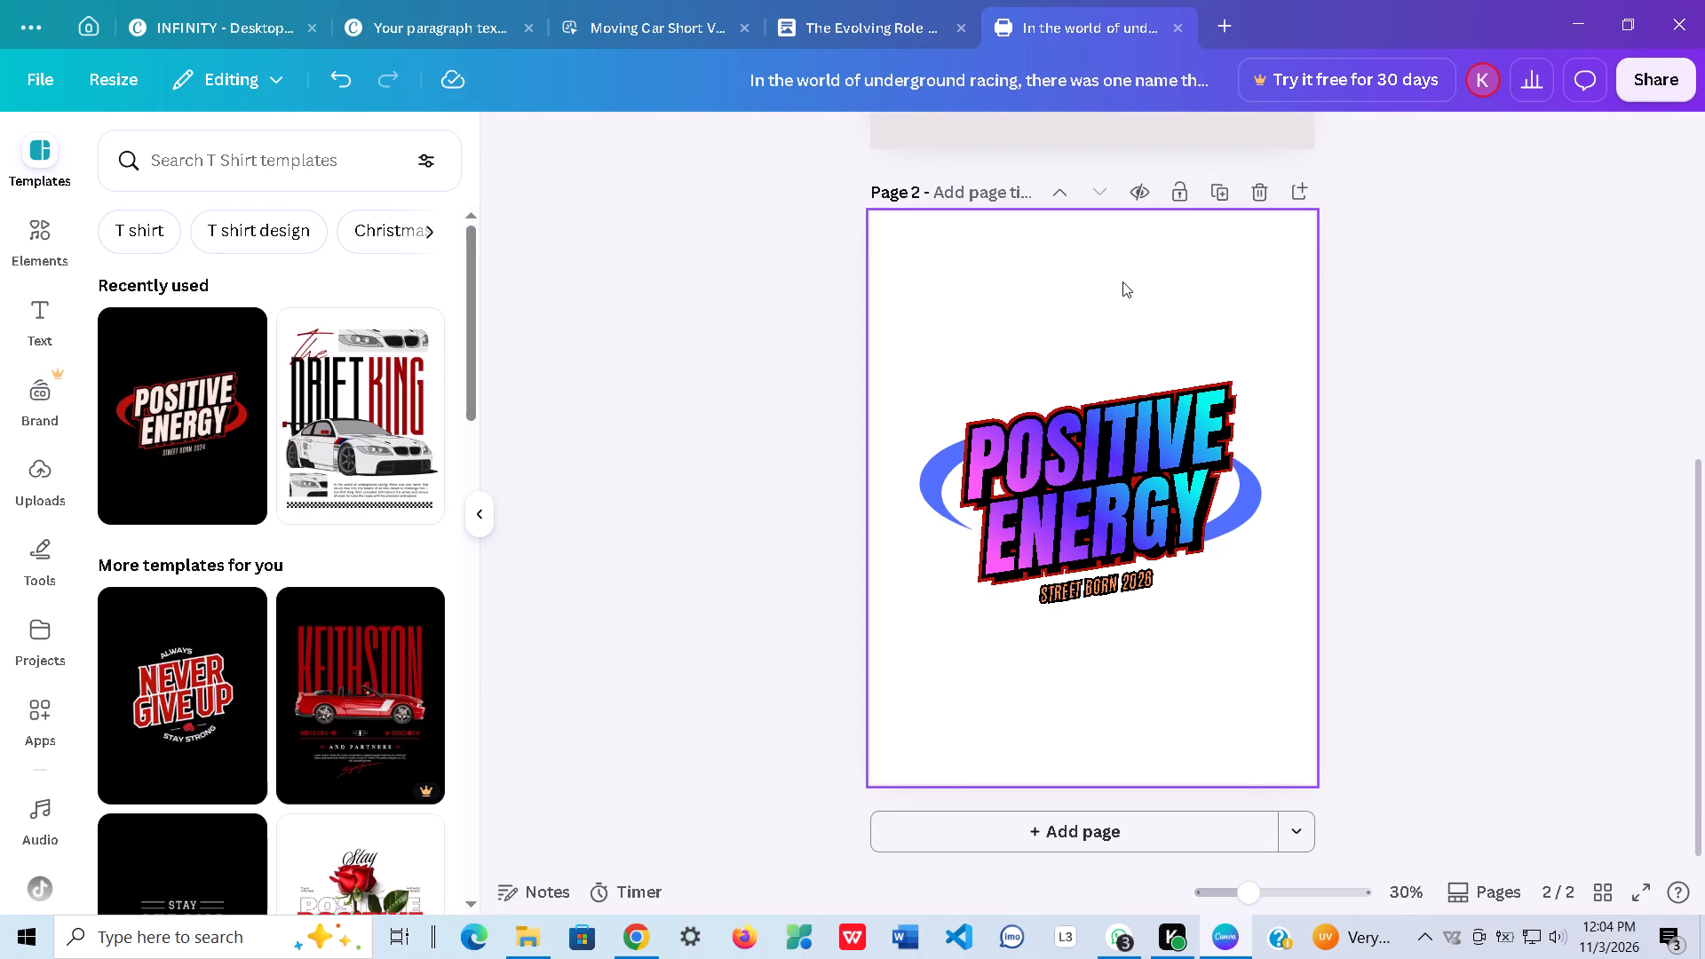
pyautogui.click(1119, 281)
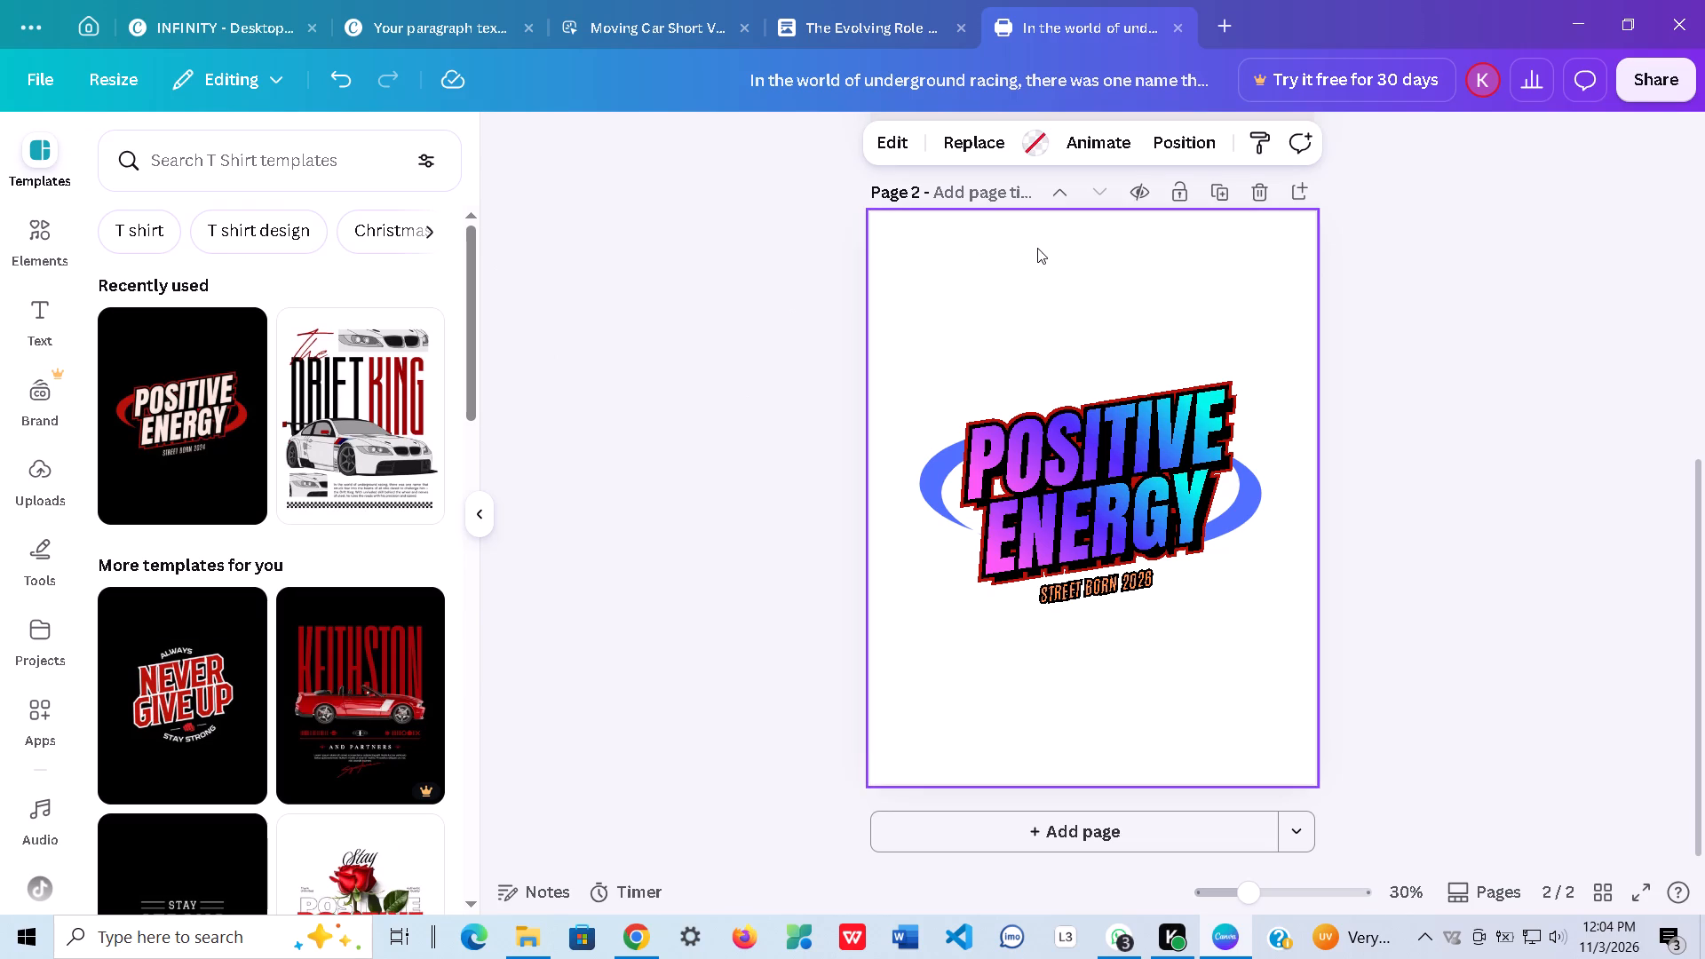
pyautogui.click(1050, 139)
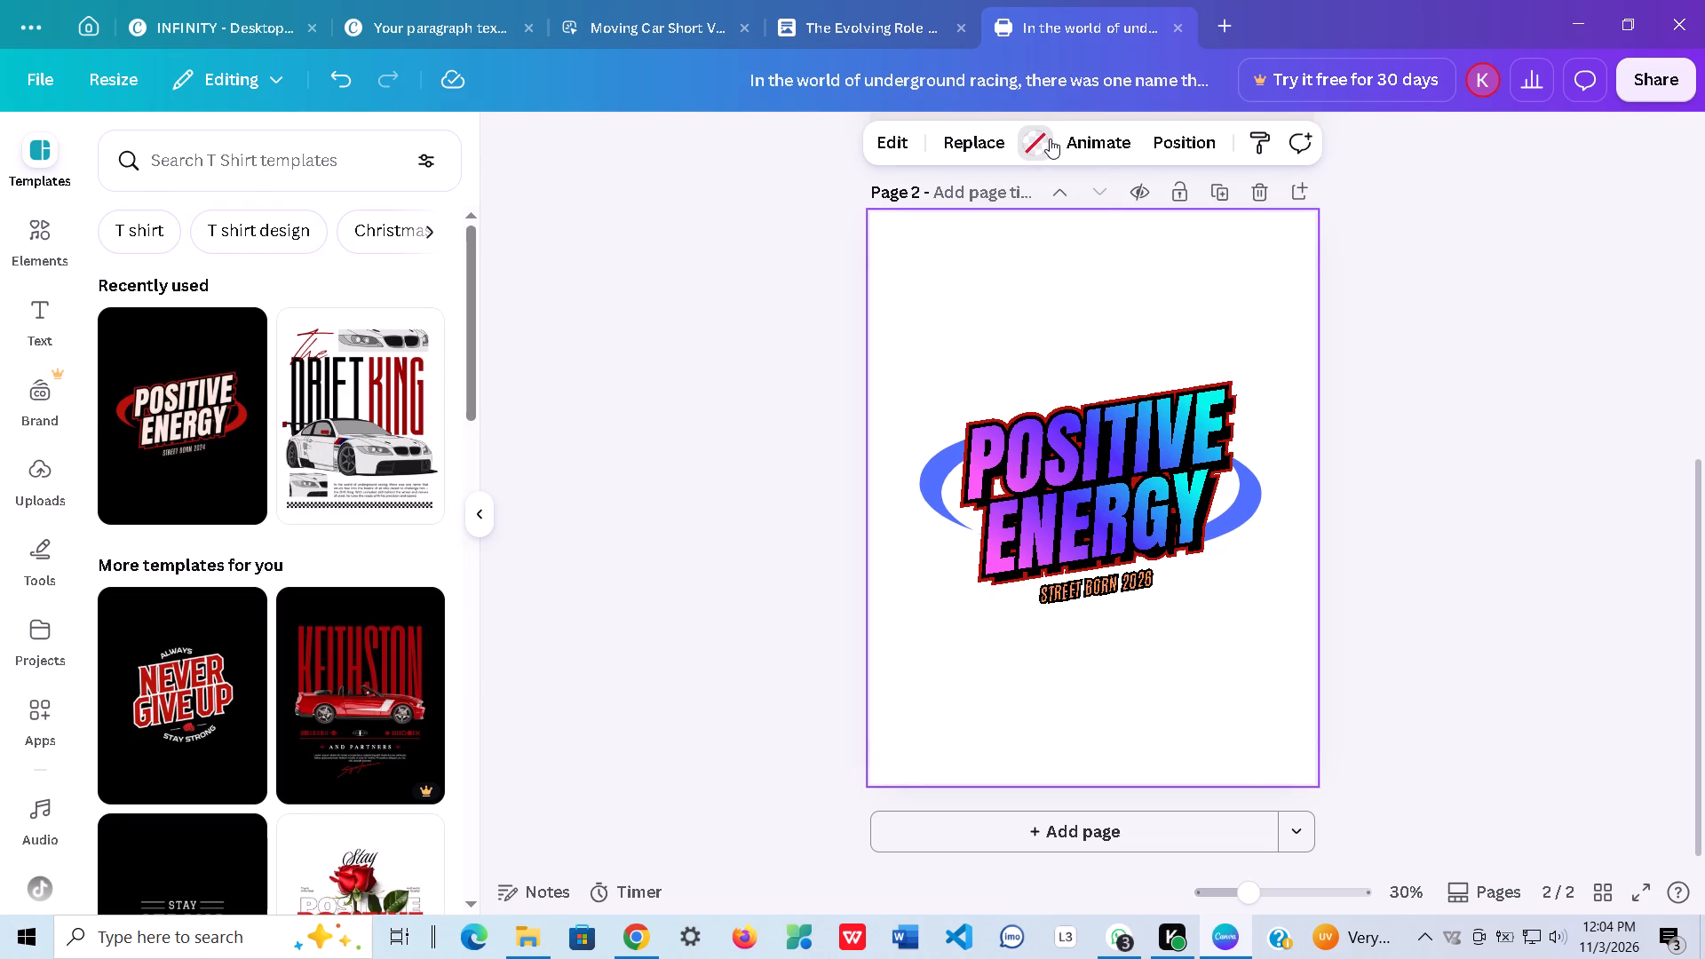
pyautogui.click(179, 405)
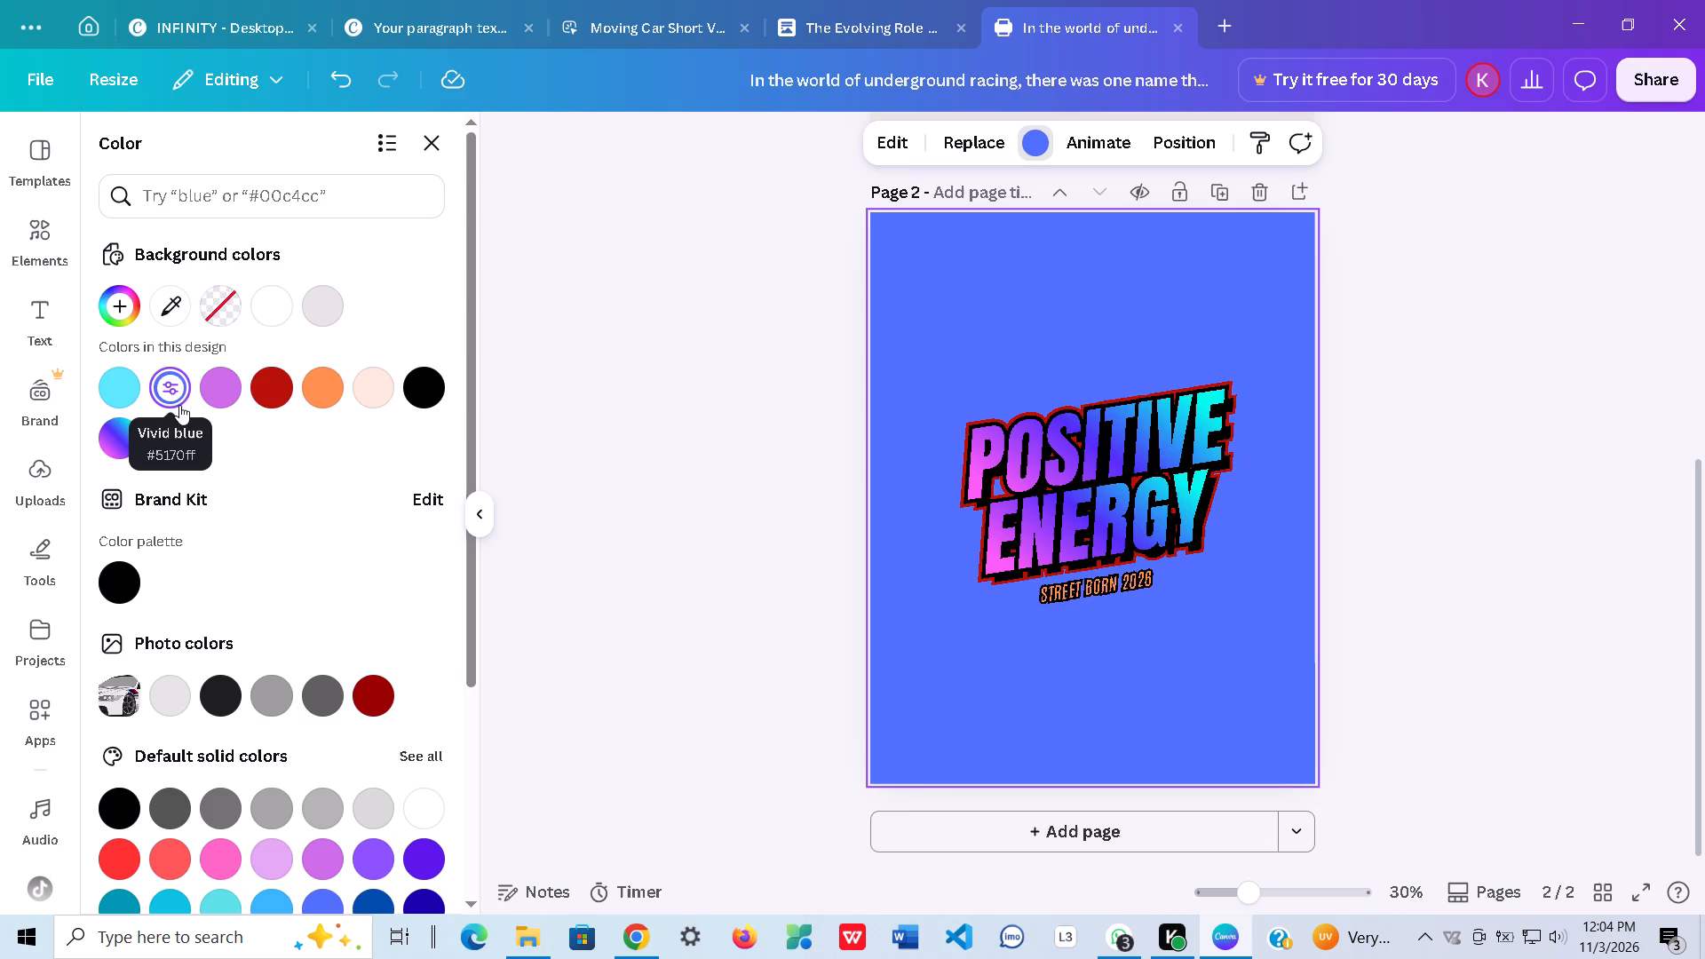
pyautogui.click(106, 442)
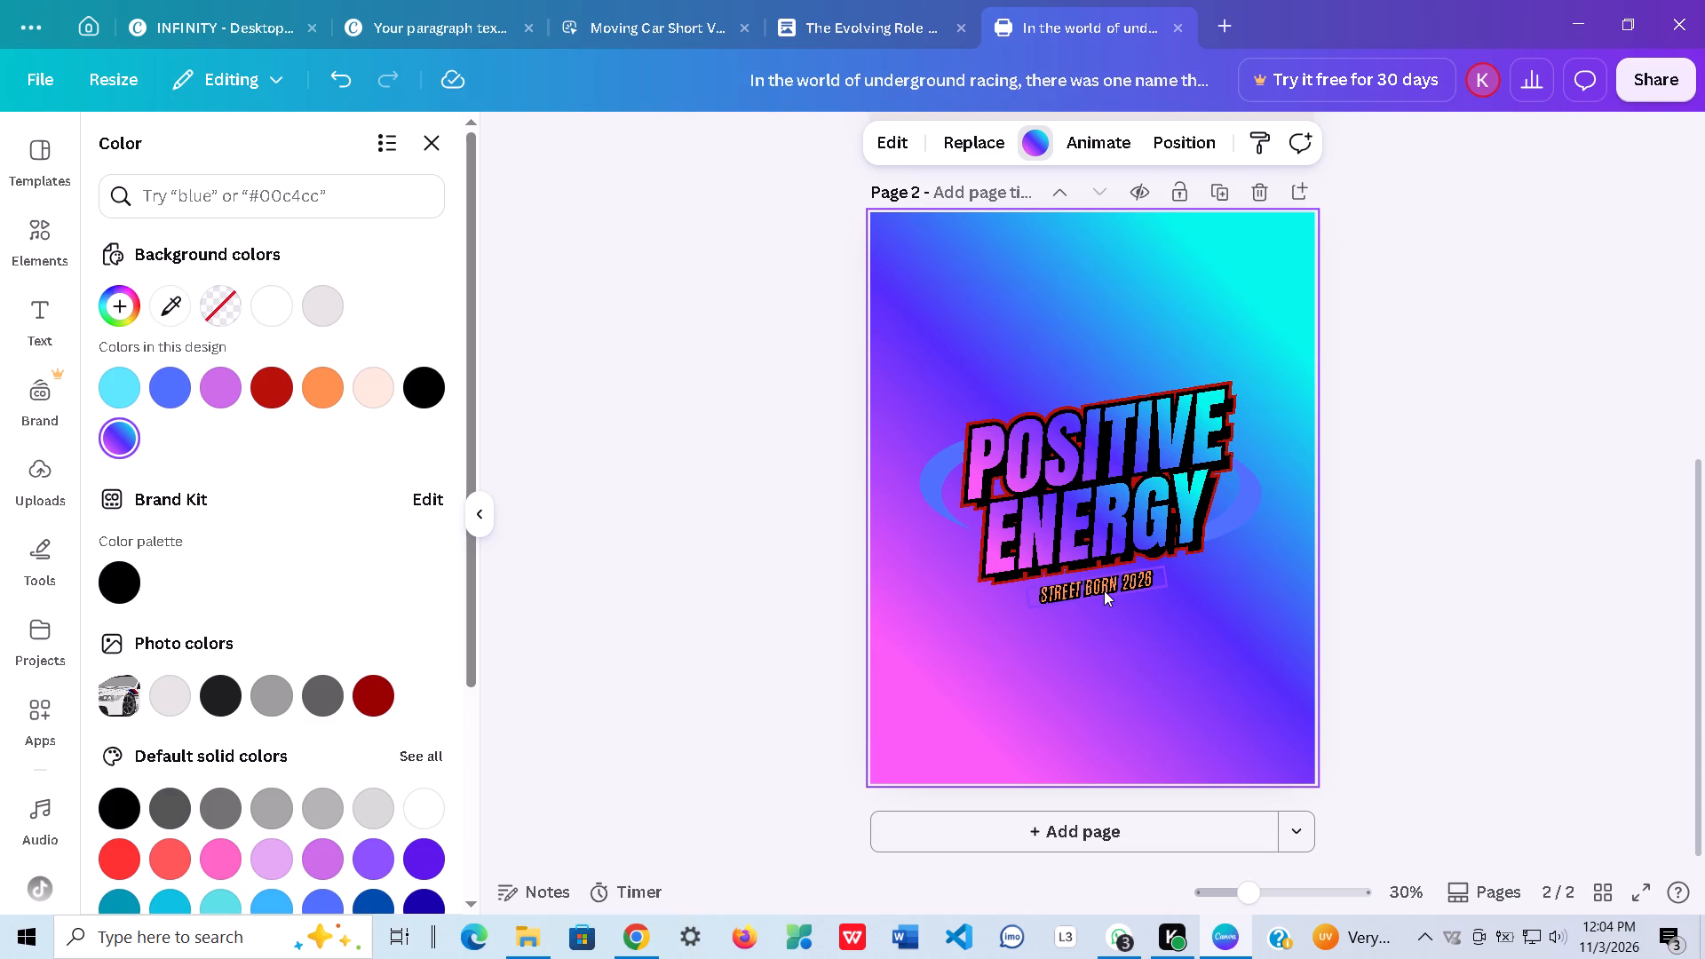
# Recolour the whole STREET BORN 2026 tagline with the design's pink-blue-cyan gradient.
pyautogui.doubleClick(1154, 573)
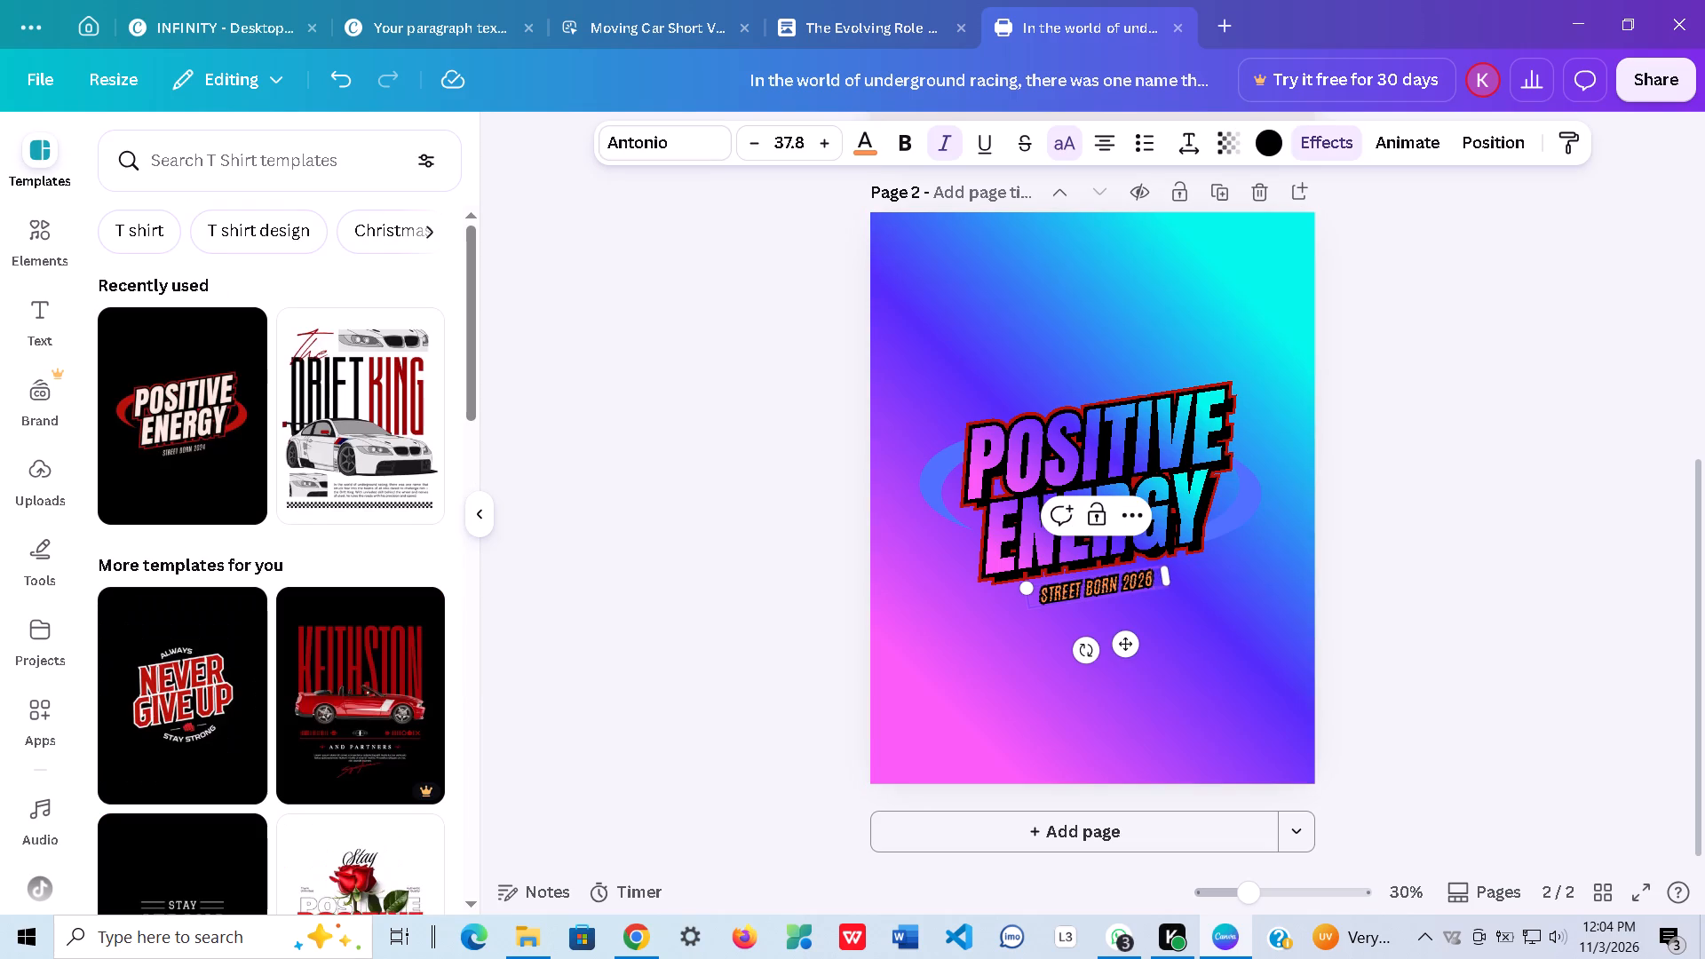
pyautogui.doubleClick(1154, 573)
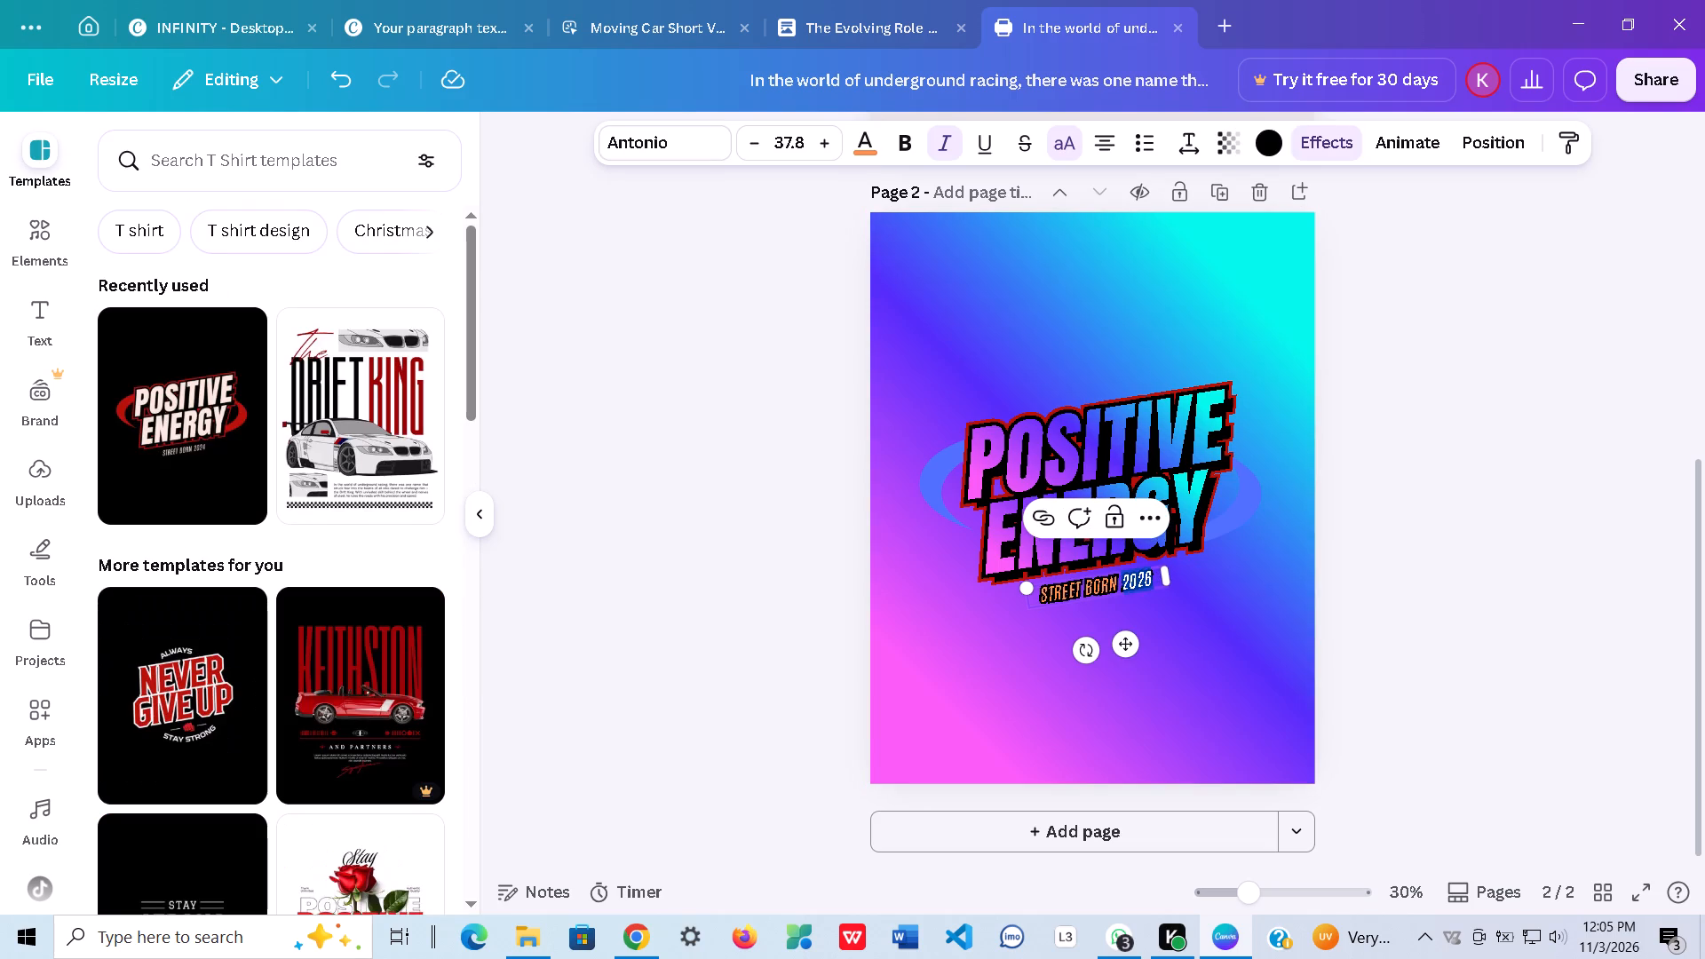
pyautogui.hotkey('ctrl', 'a')
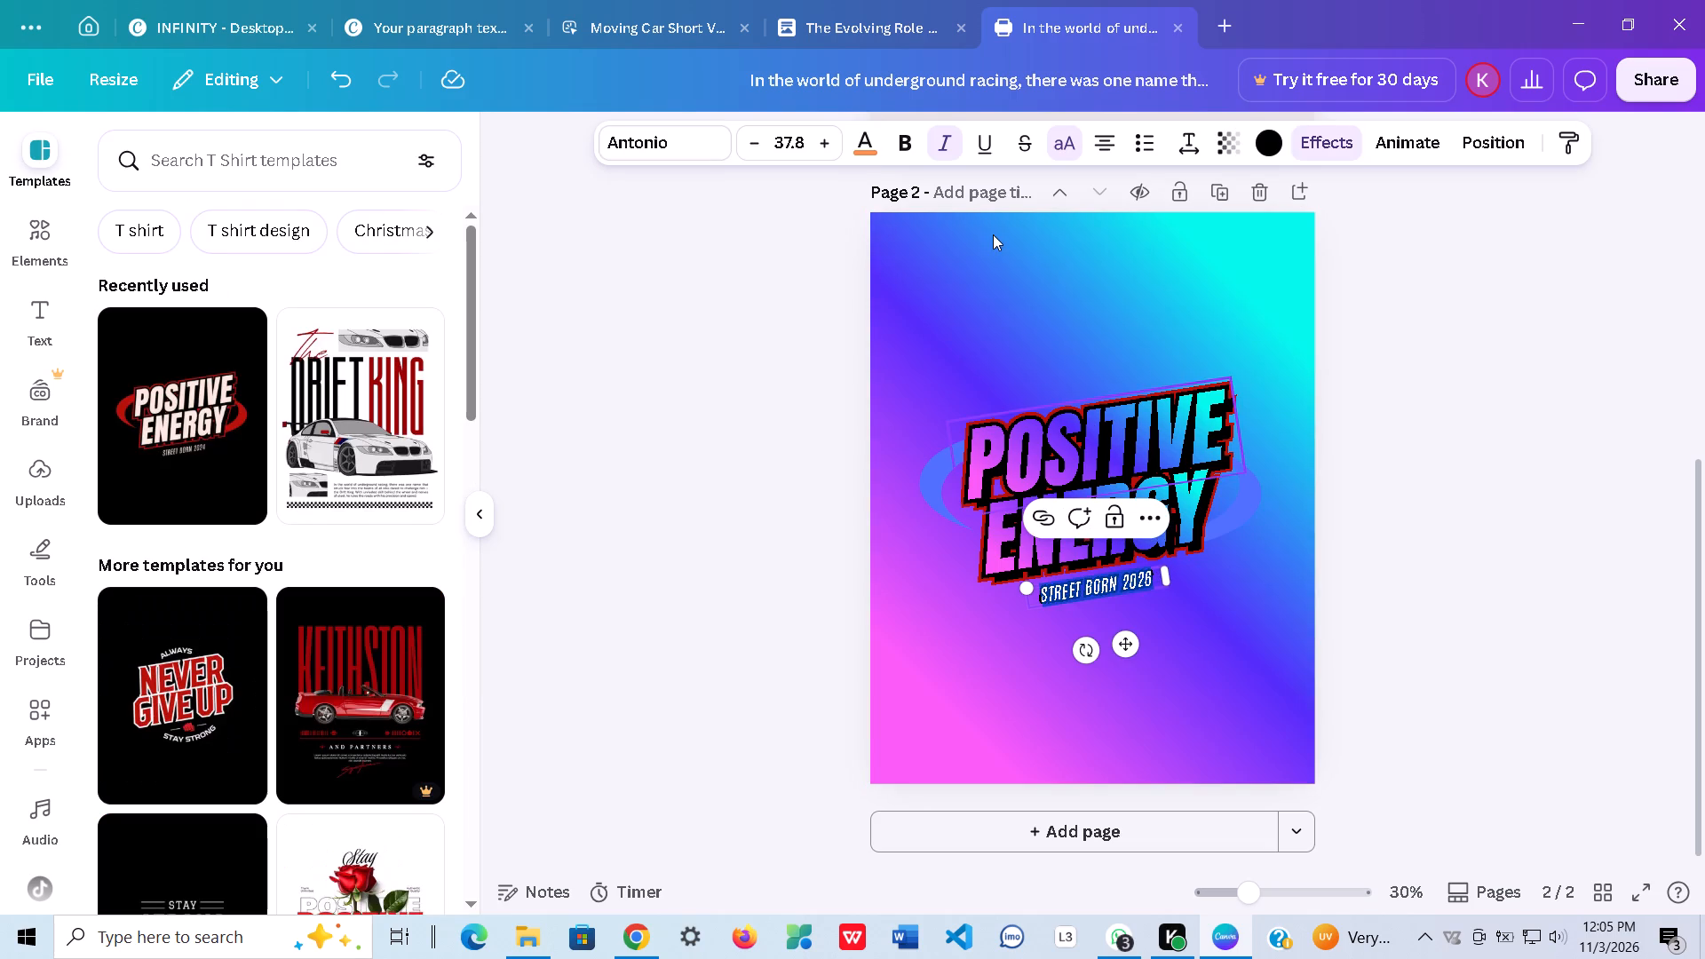
pyautogui.click(872, 139)
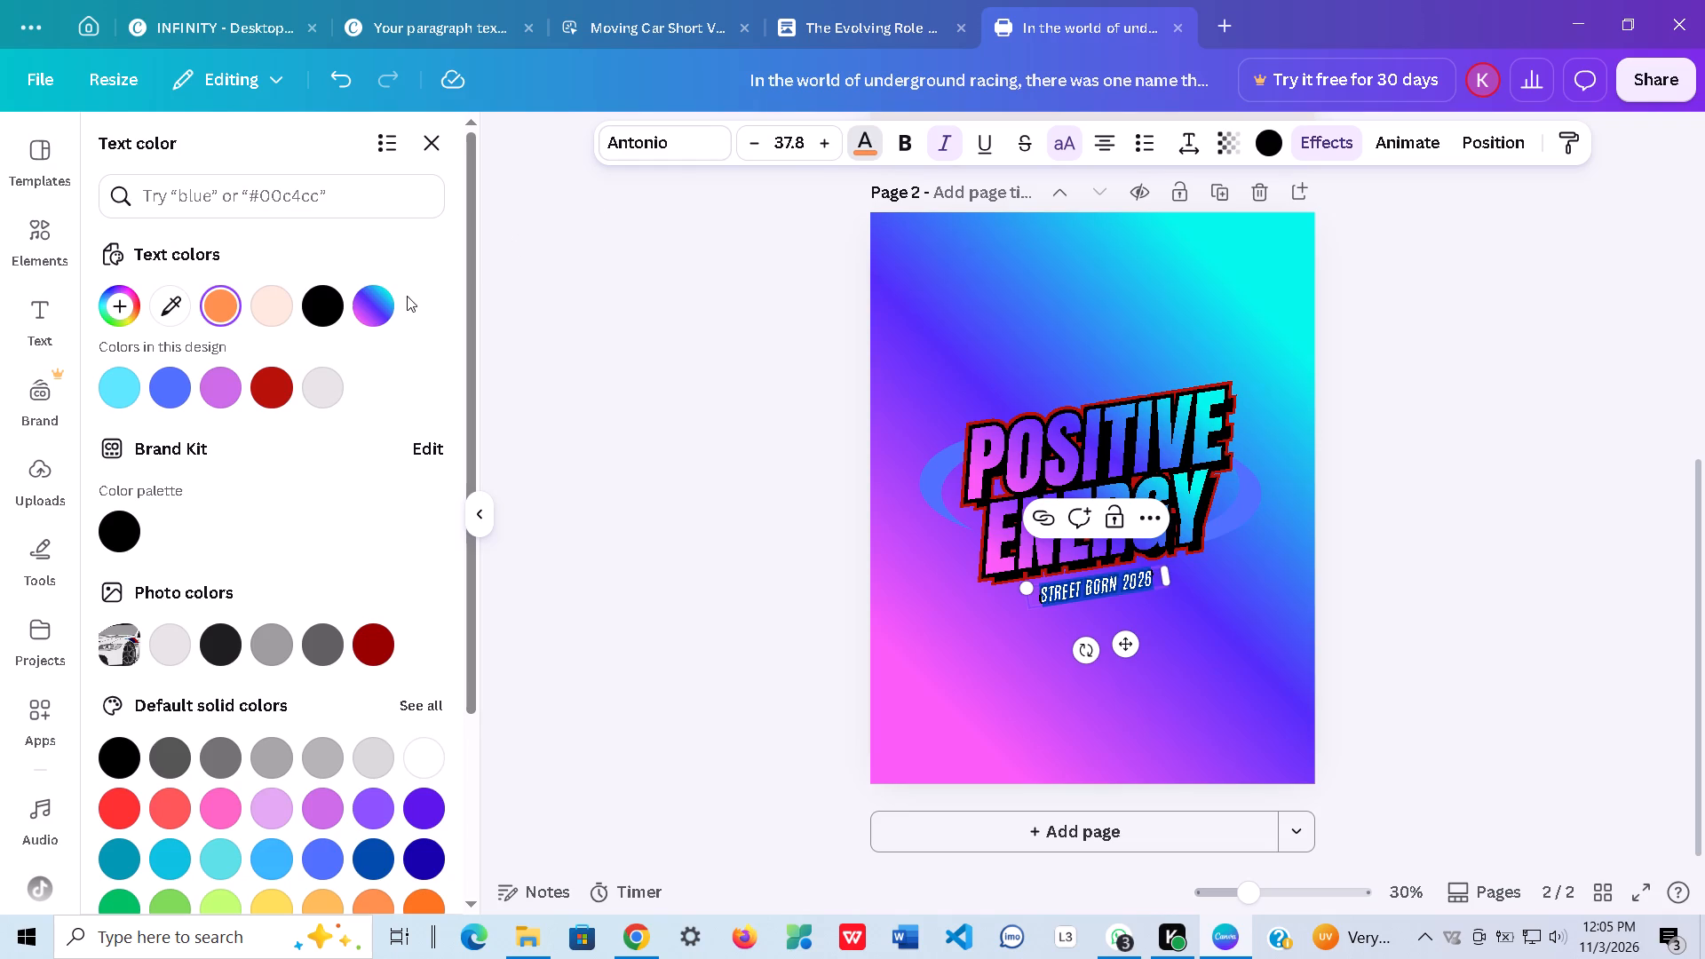
pyautogui.click(379, 303)
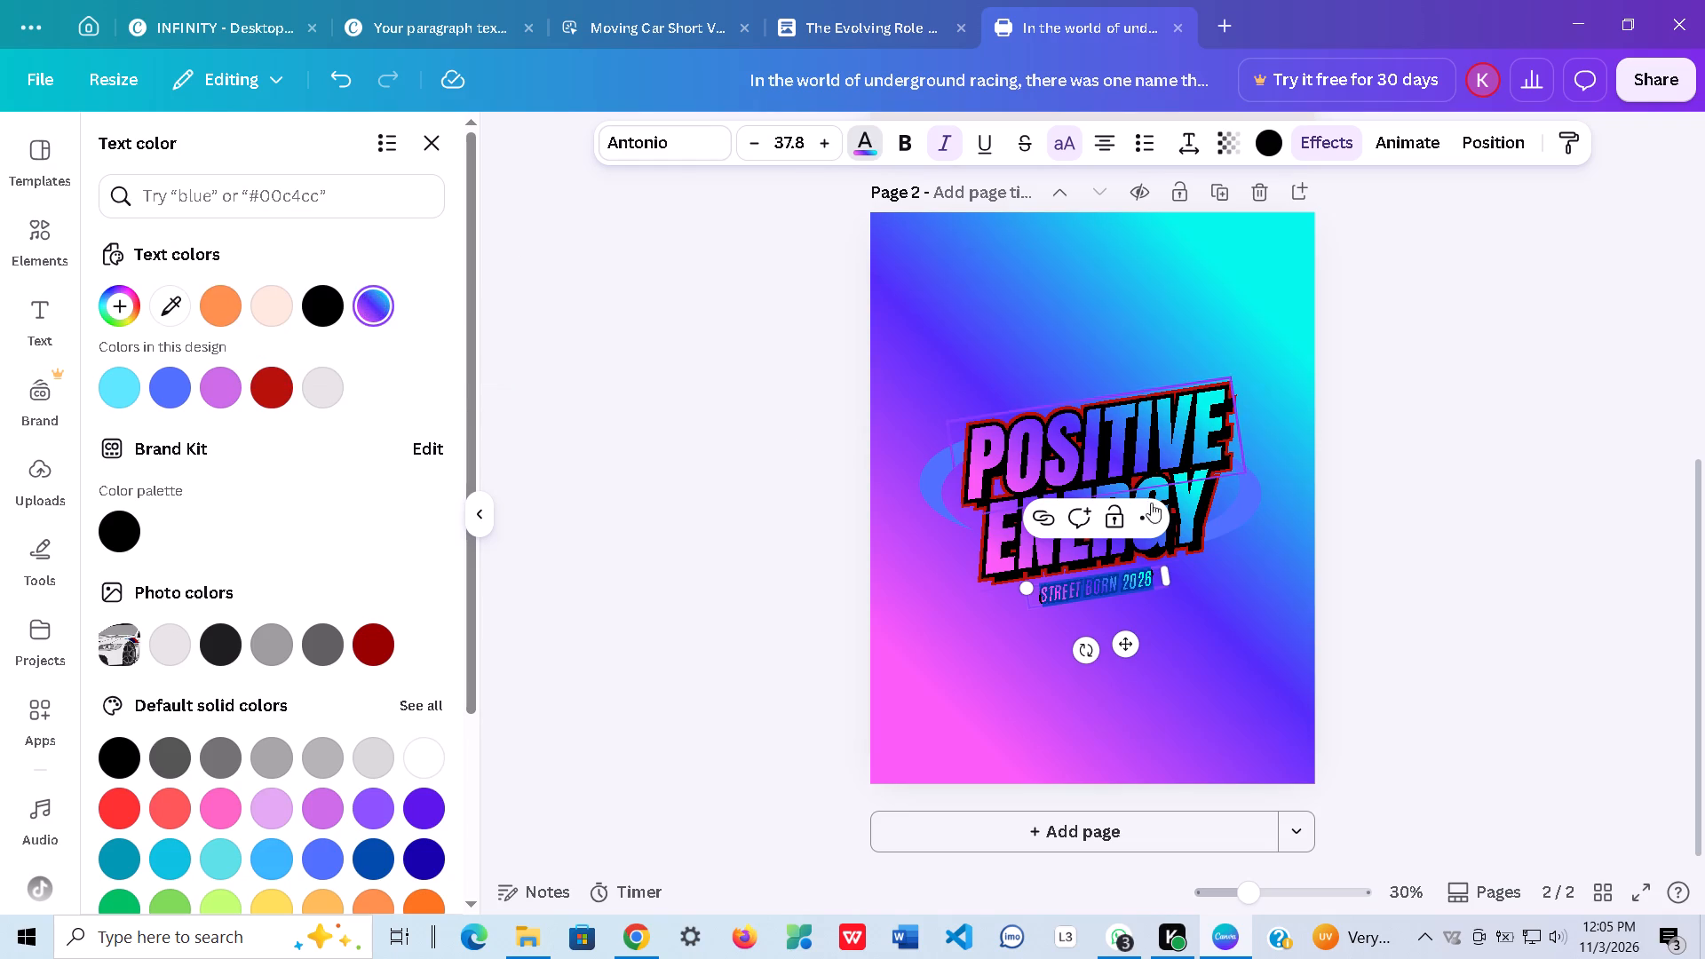
pyautogui.click(1217, 588)
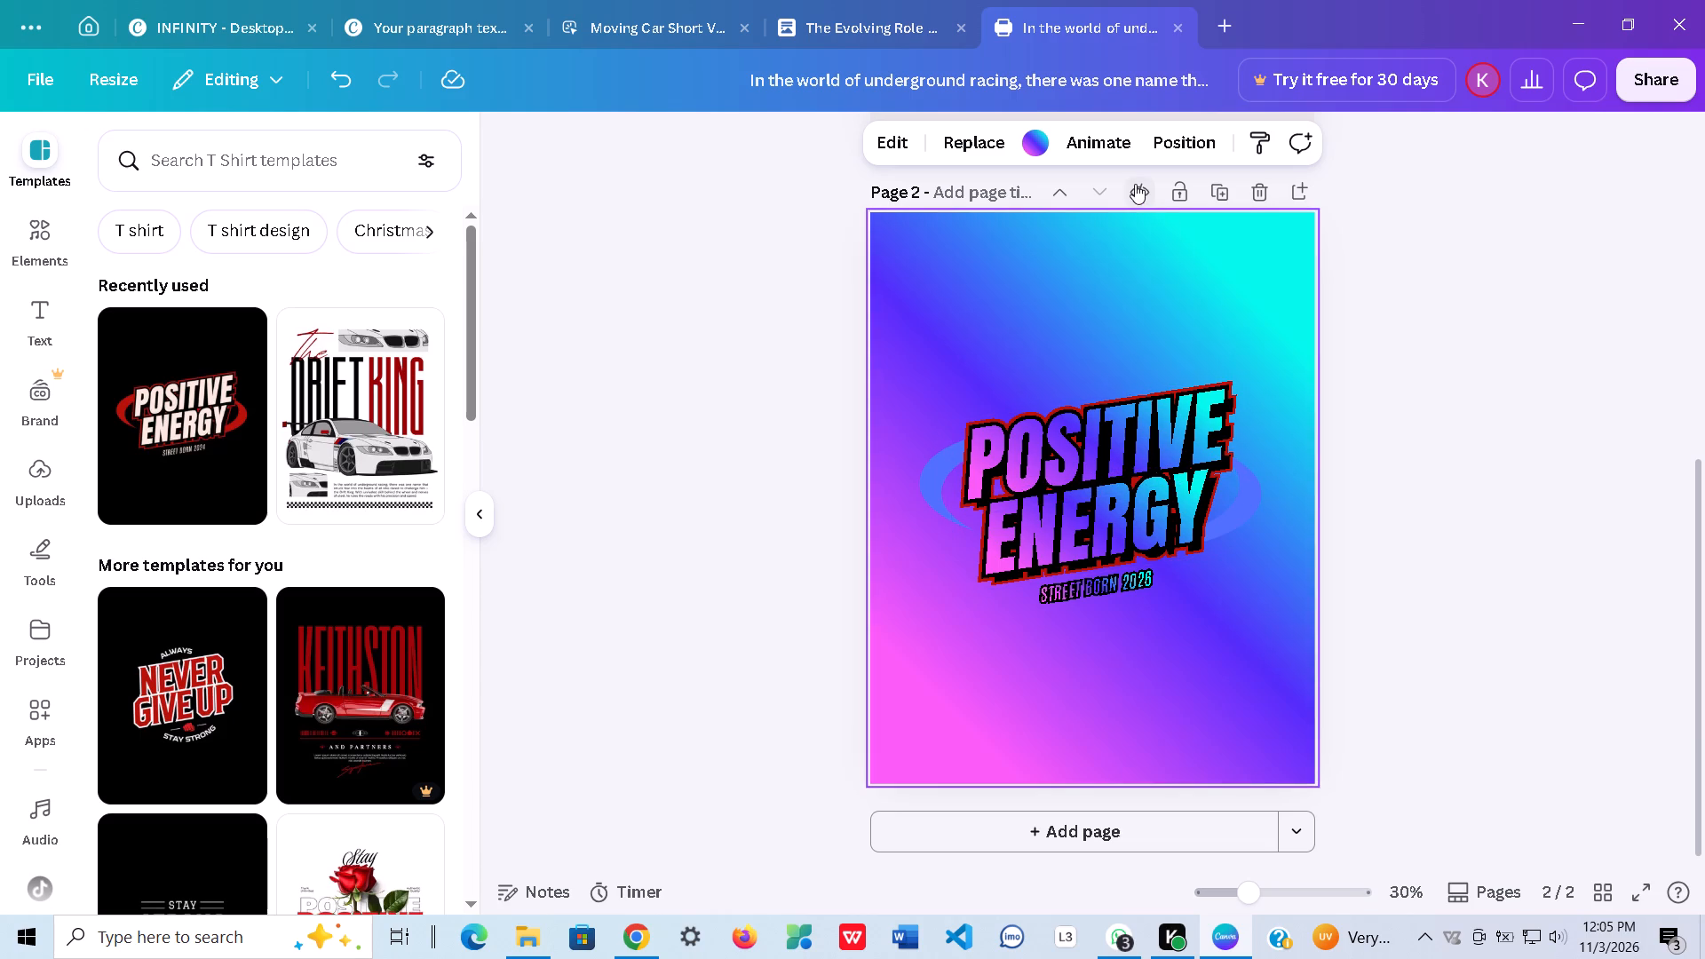
# Browse the Featured and General page animations available for the second page.
pyautogui.click(1103, 125)
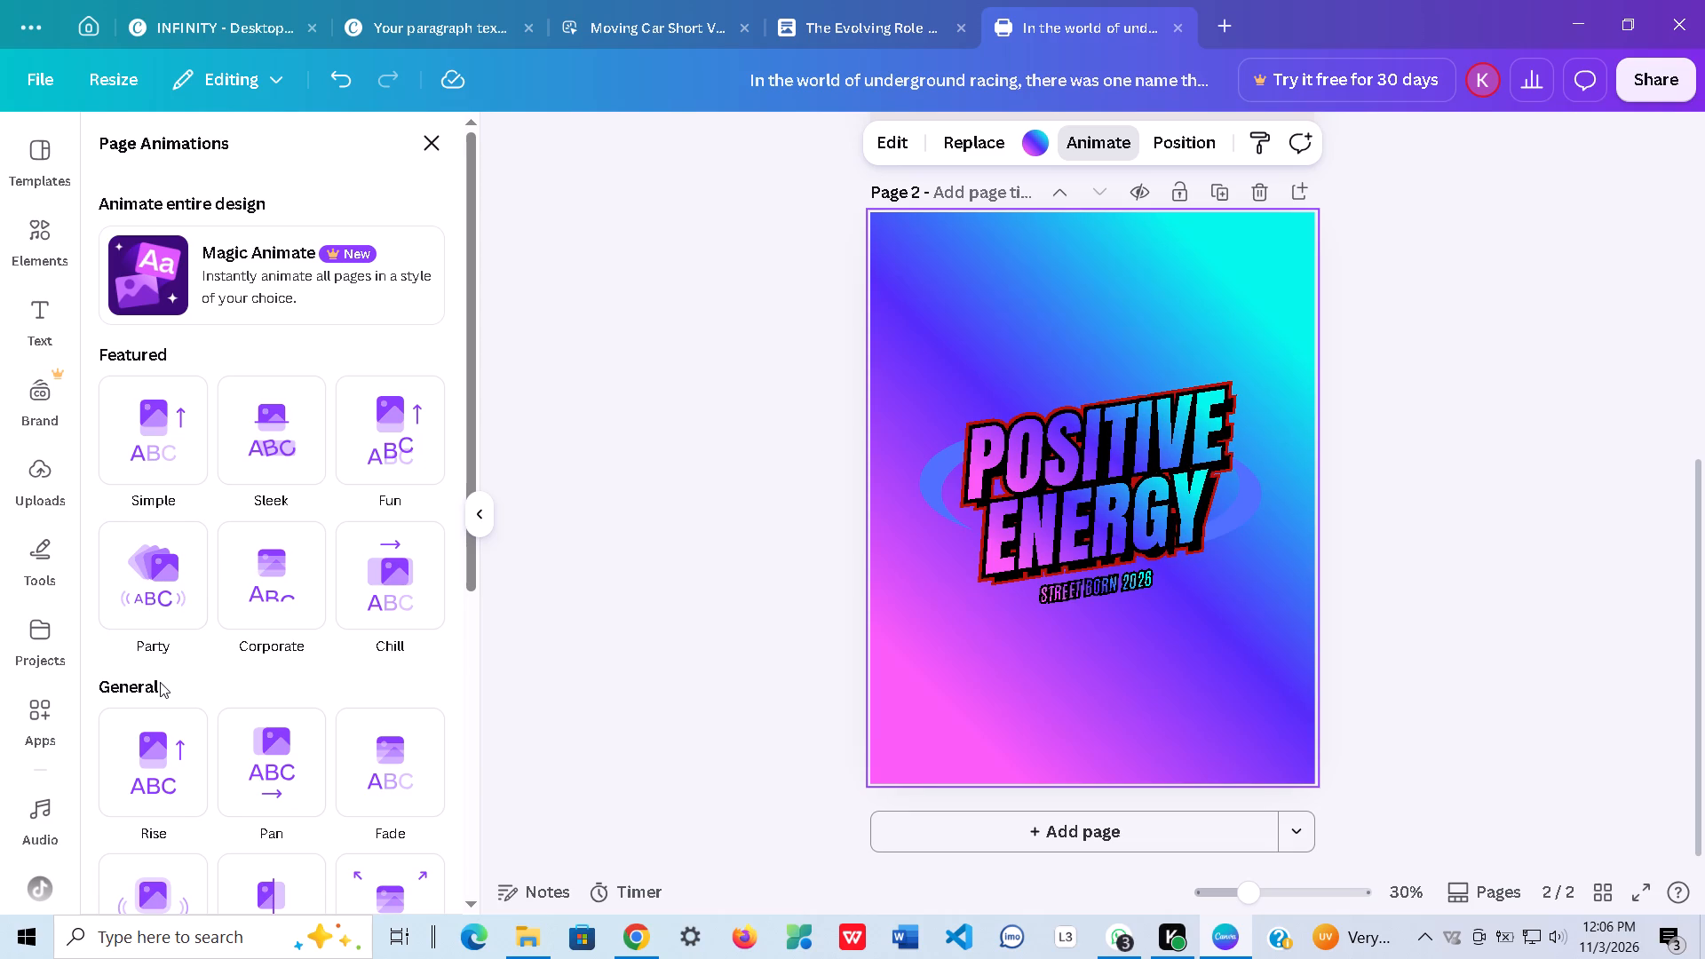
pyautogui.scroll(-1, 160, 682)
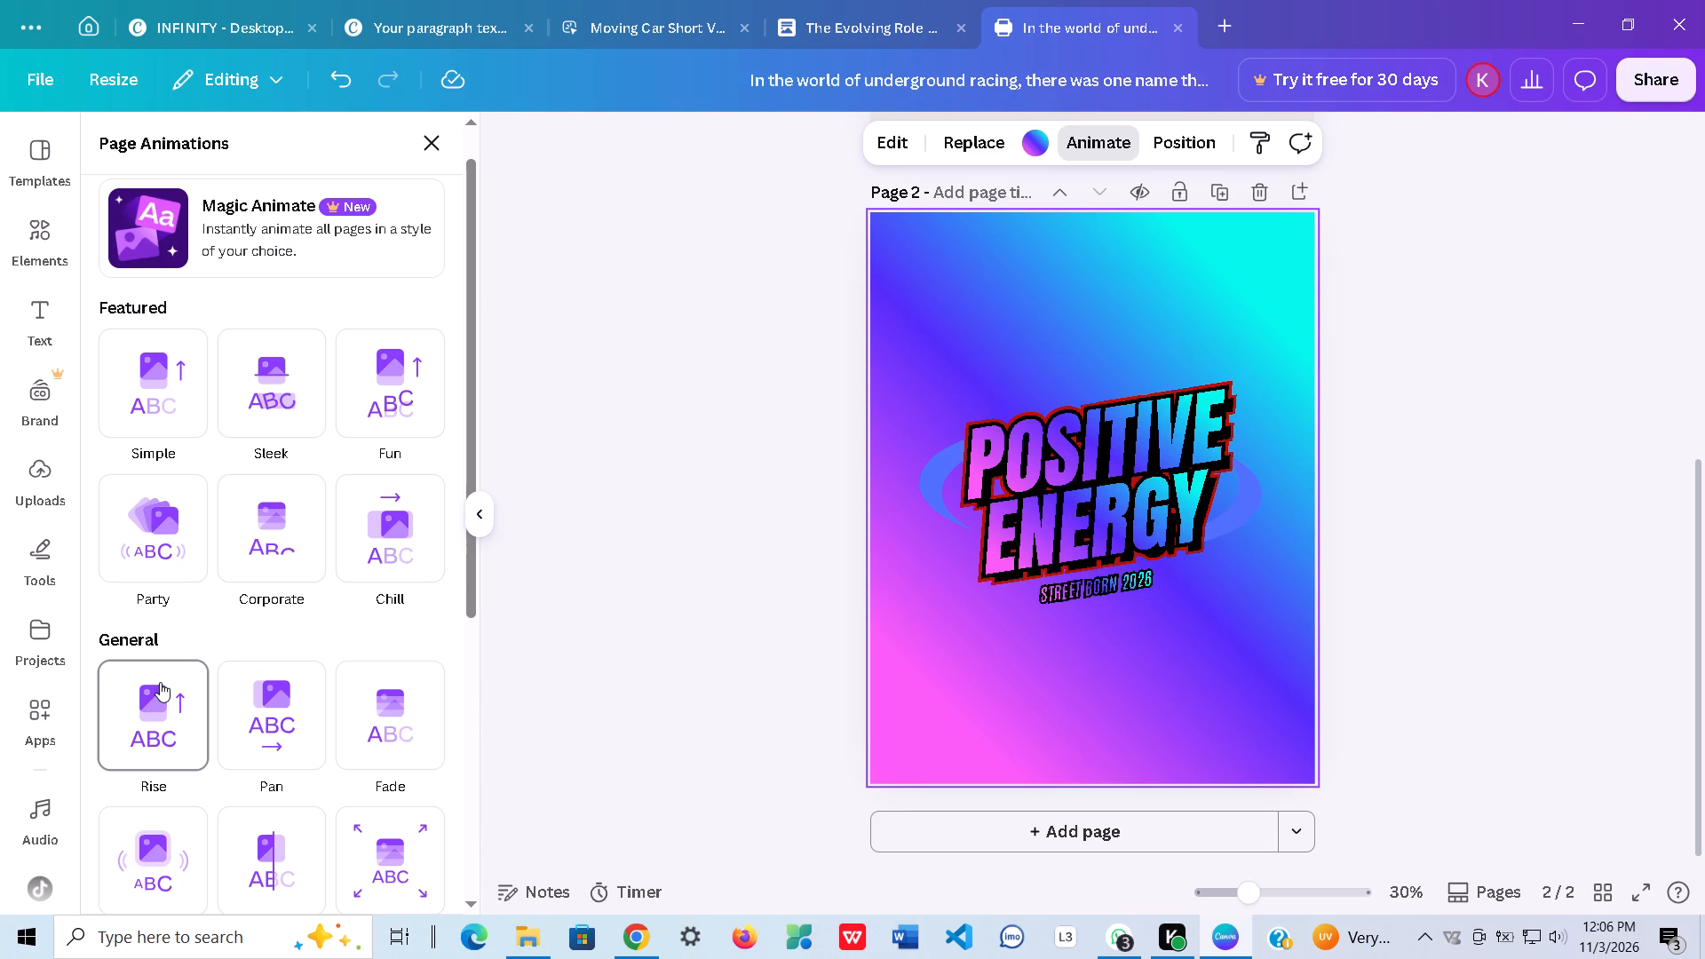
pyautogui.scroll(-1, 160, 682)
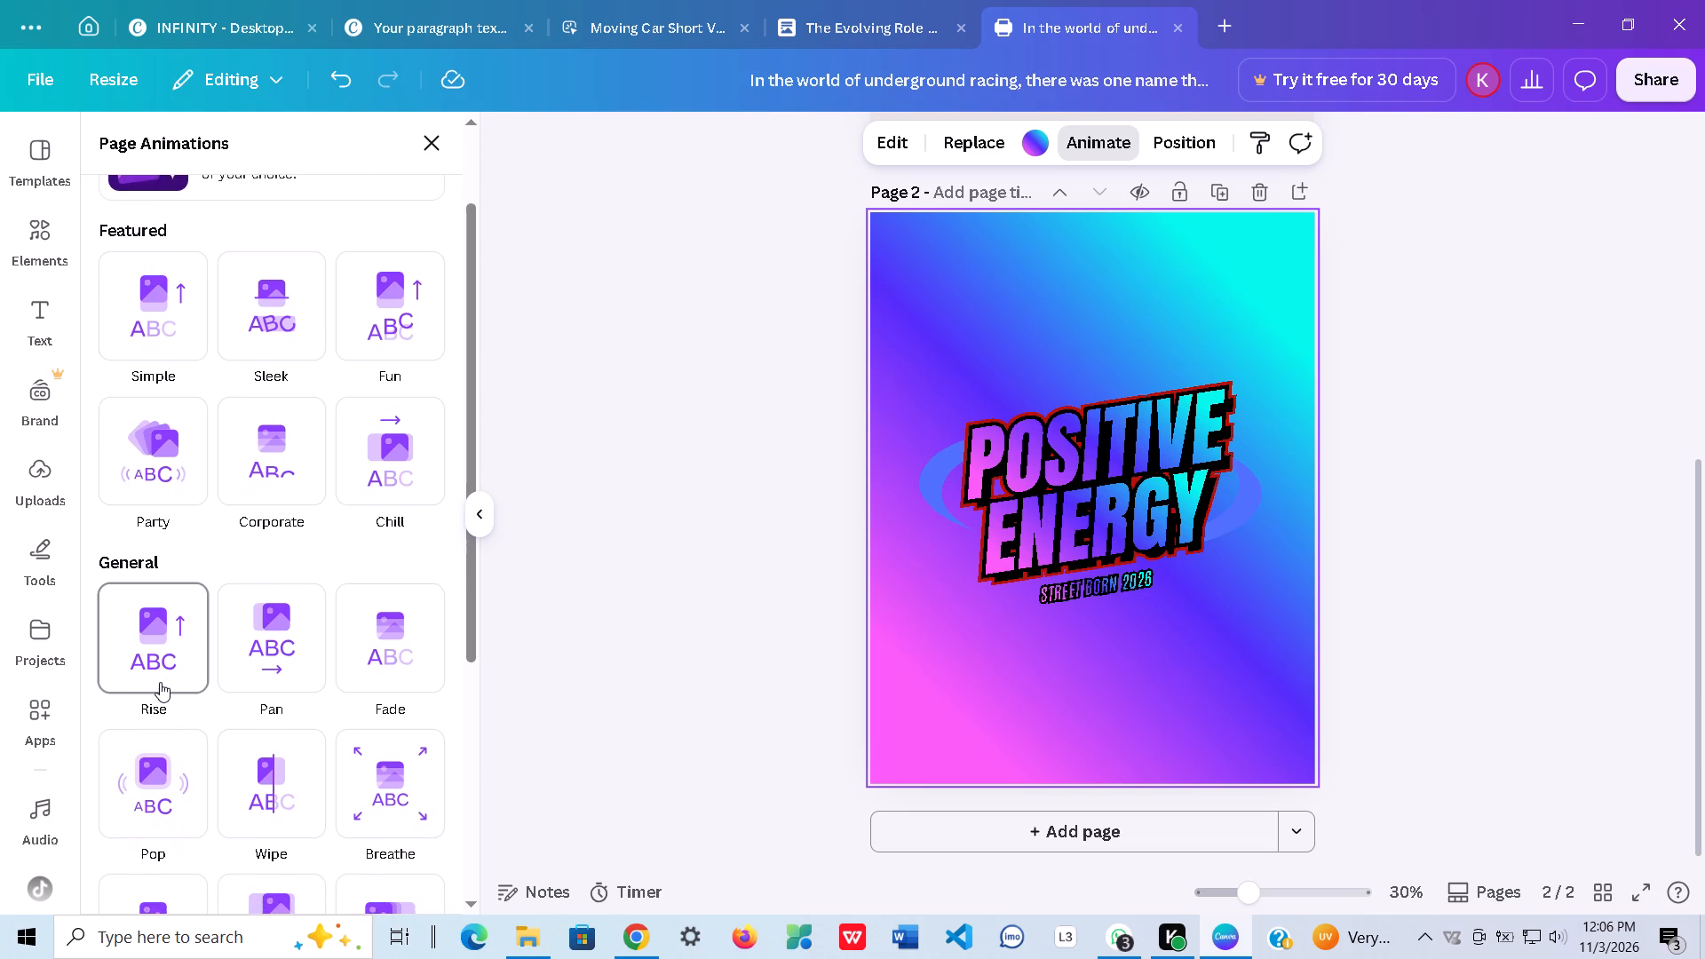
pyautogui.scroll(1, 160, 682)
pyautogui.scroll(-1, 160, 682)
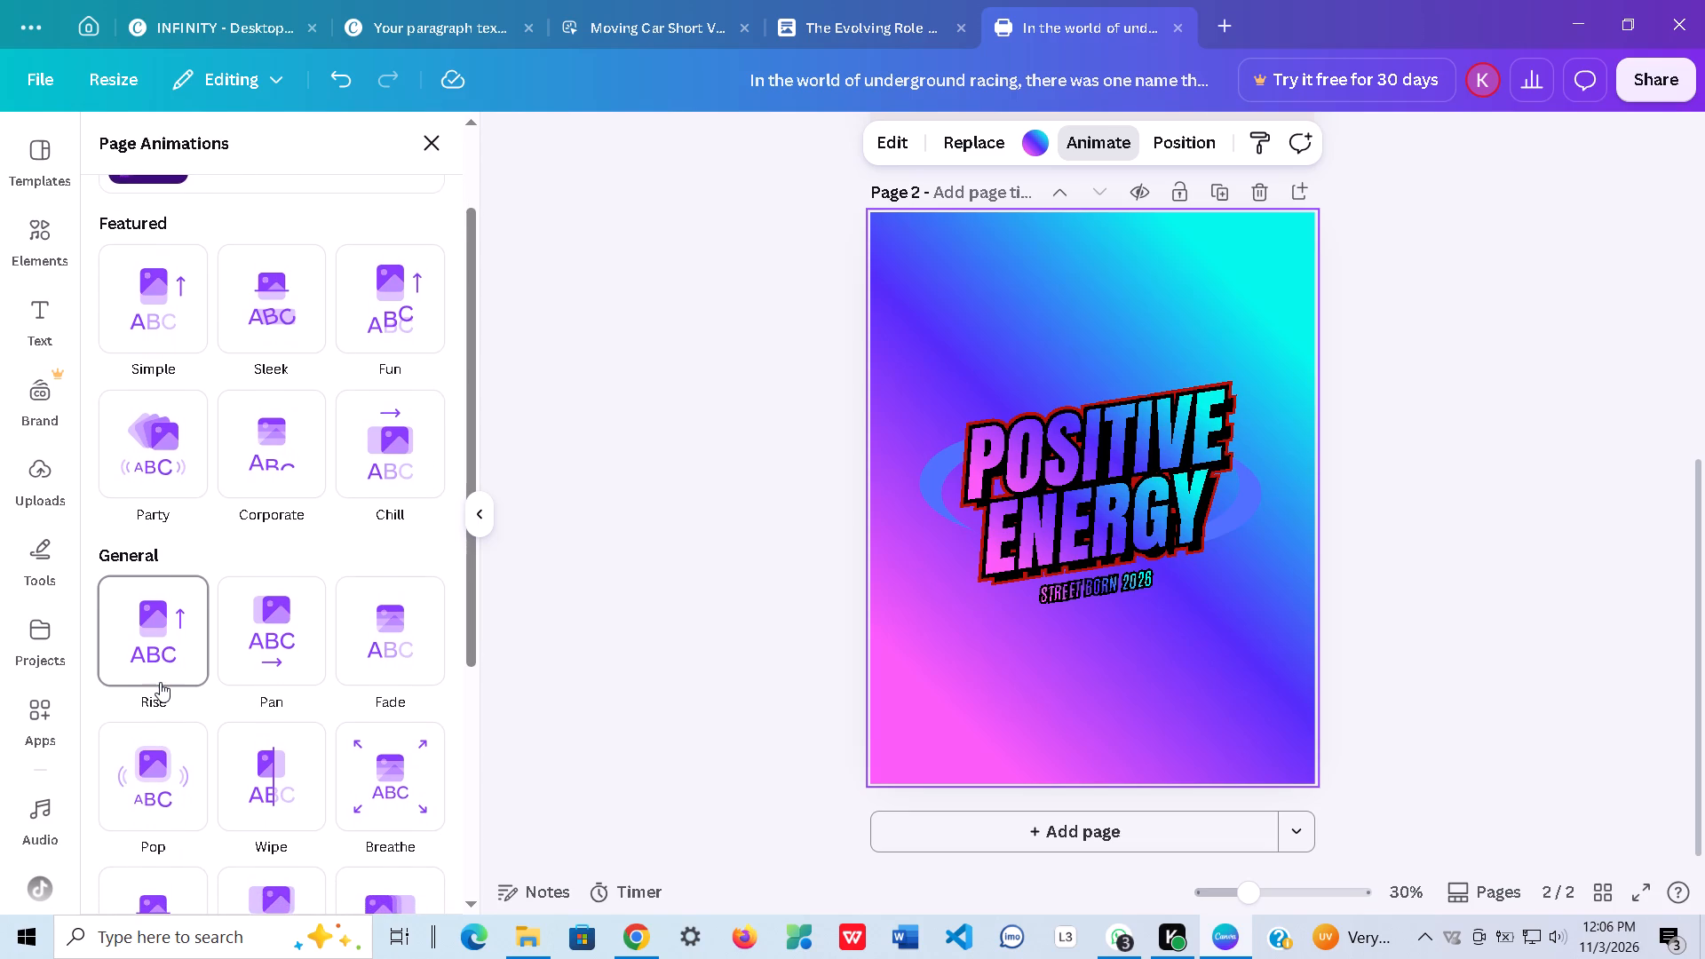
pyautogui.scroll(-1, 160, 682)
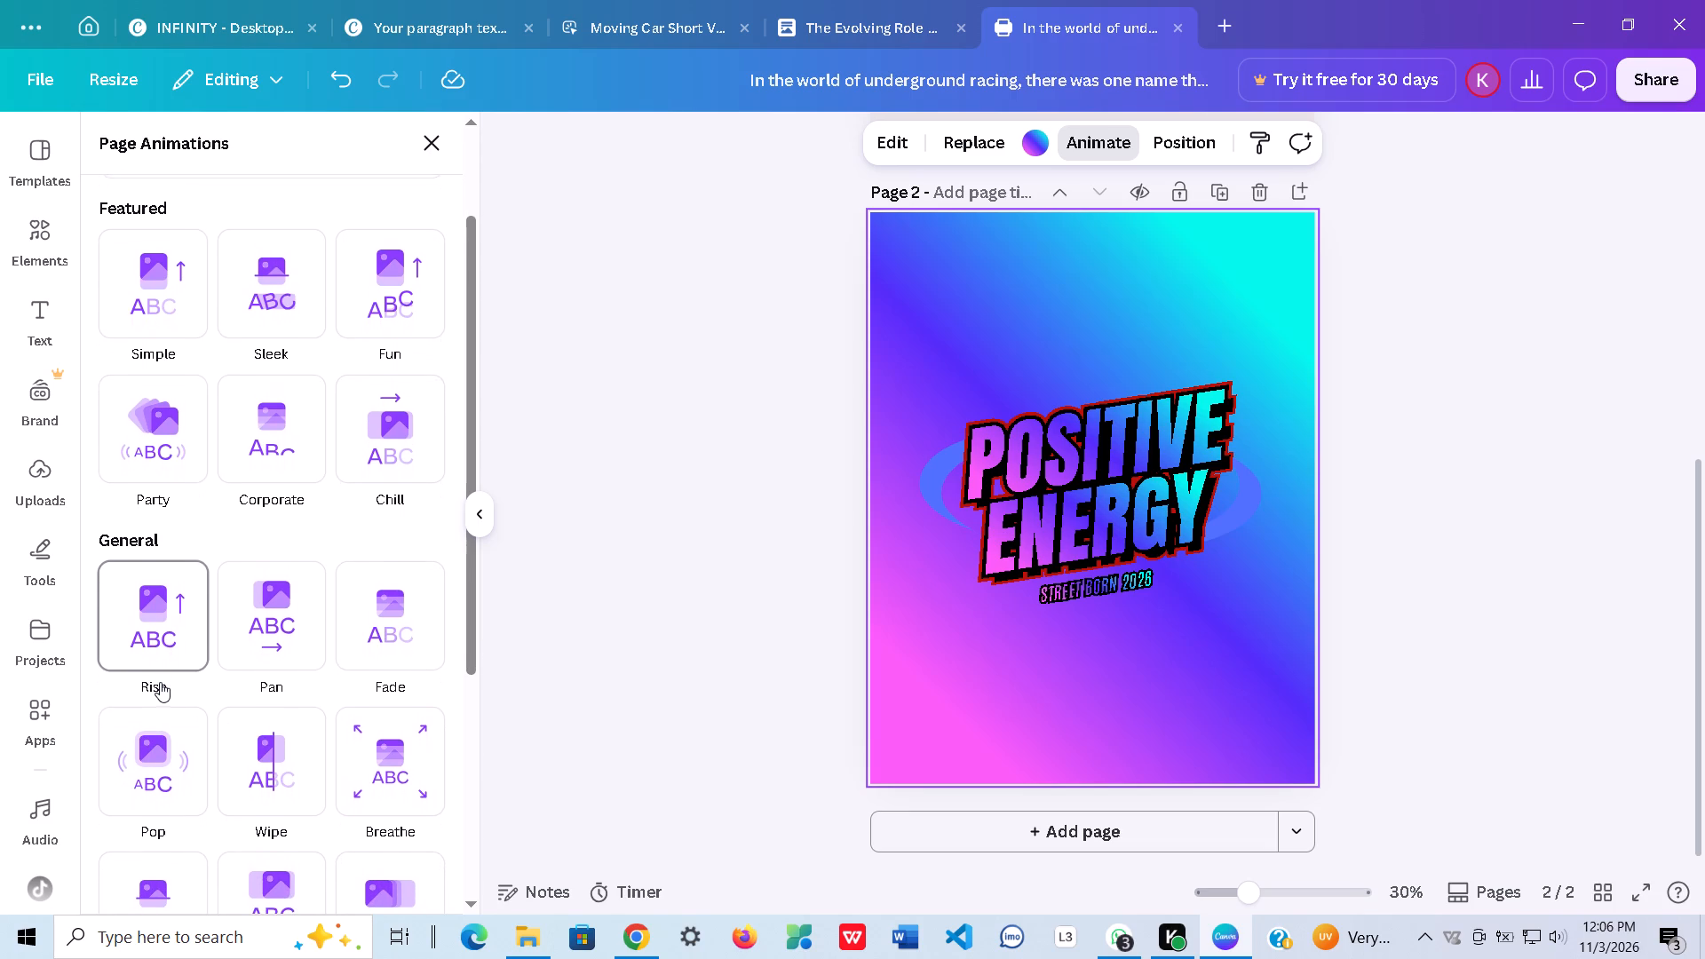
pyautogui.scroll(-1, 160, 682)
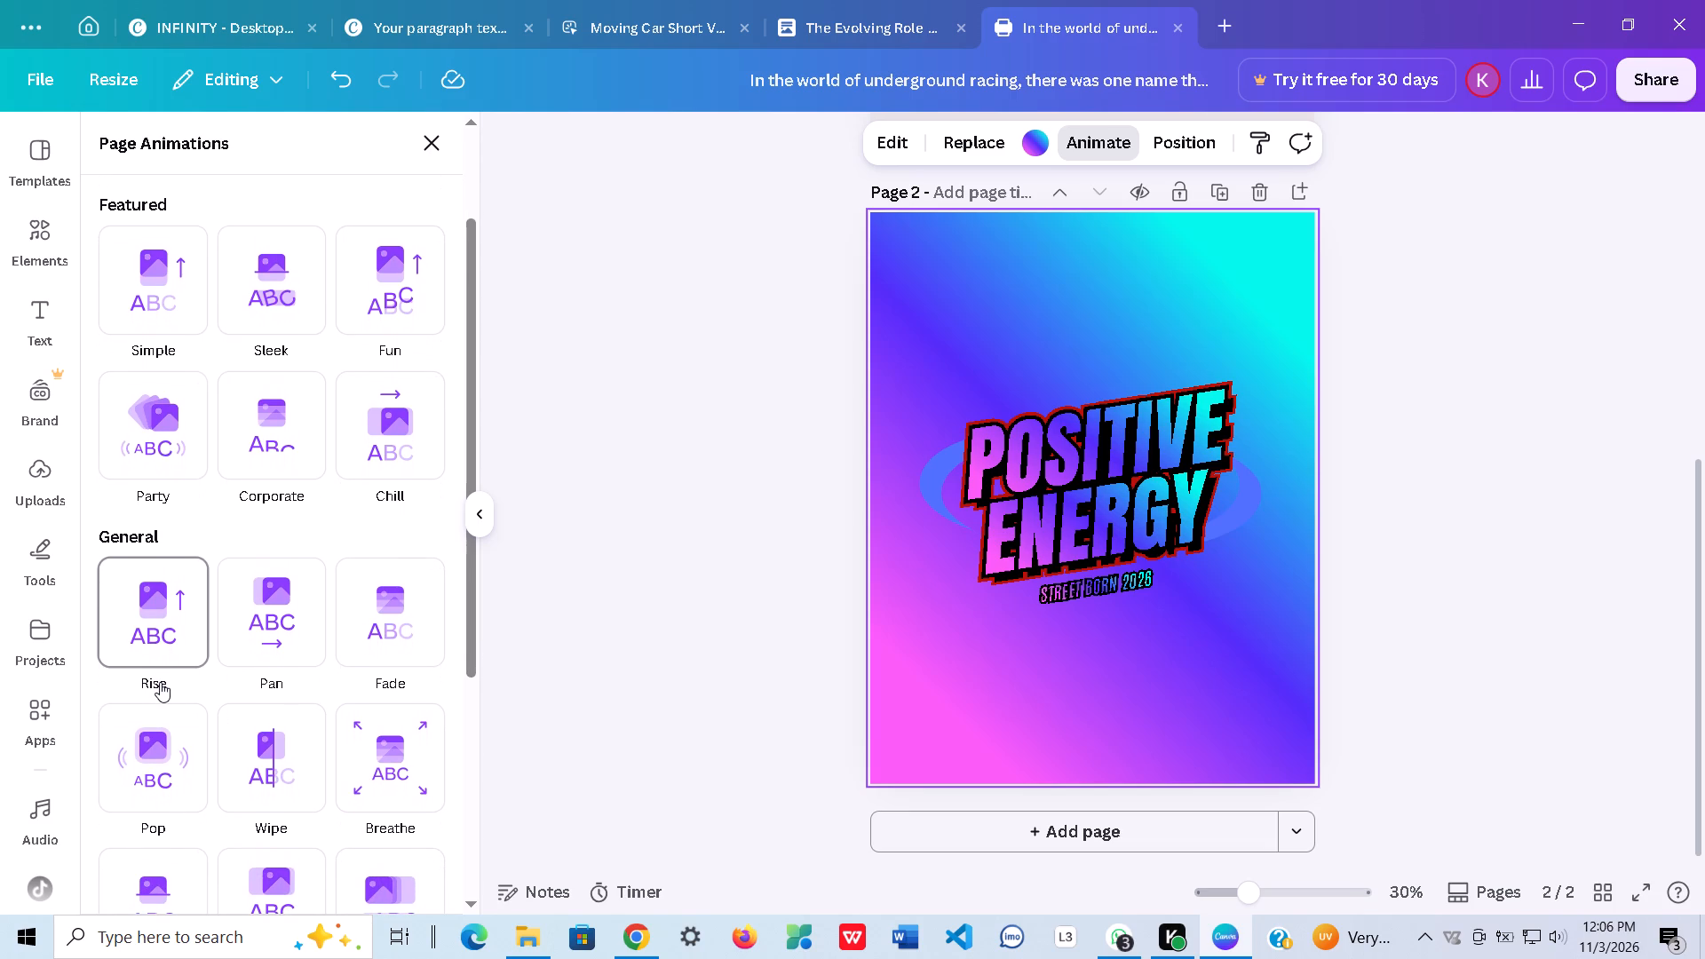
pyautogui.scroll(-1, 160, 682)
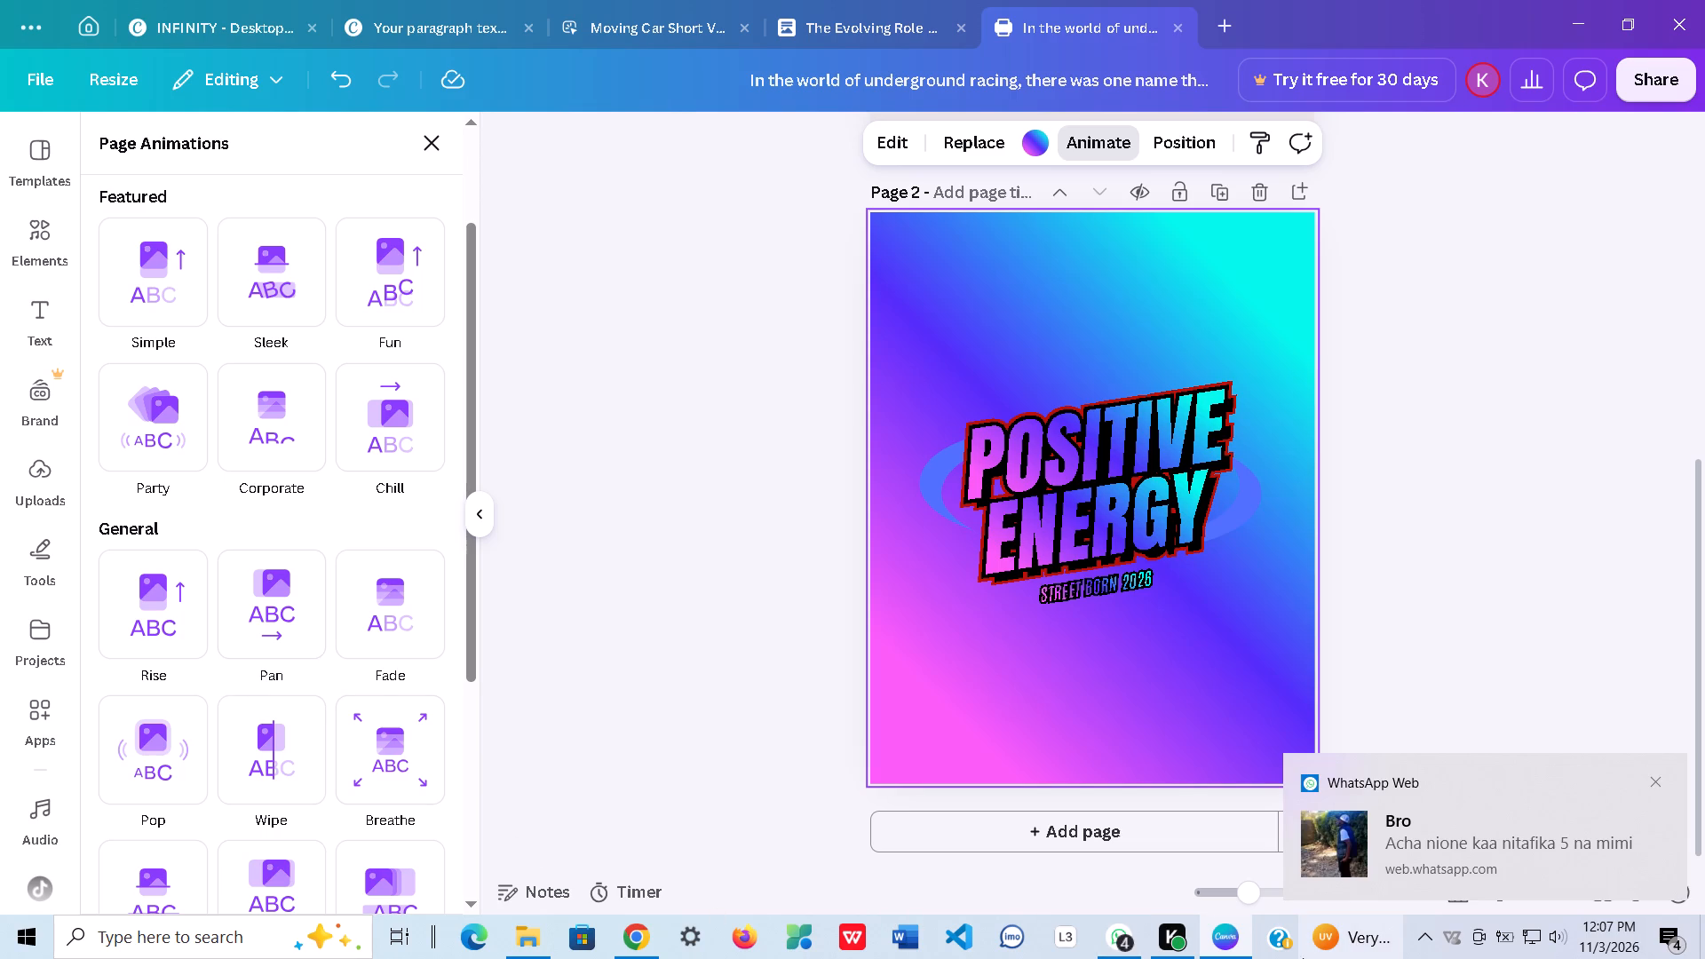
# Dismiss the WhatsApp Web message notification.
pyautogui.click(1659, 782)
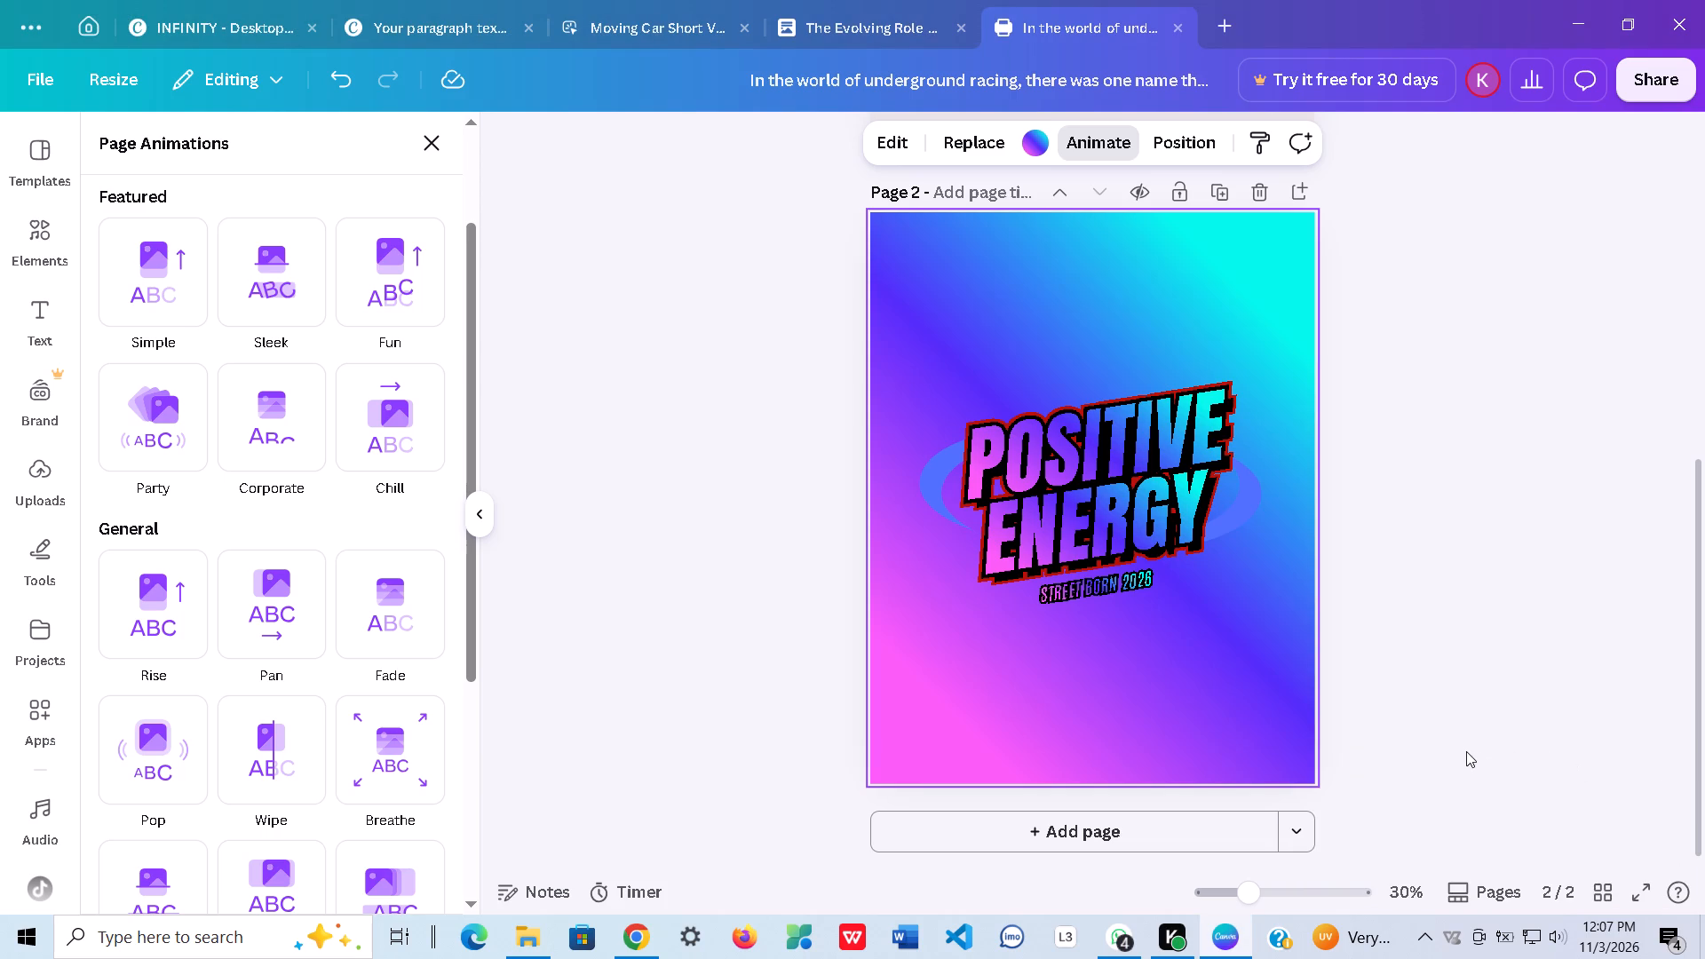
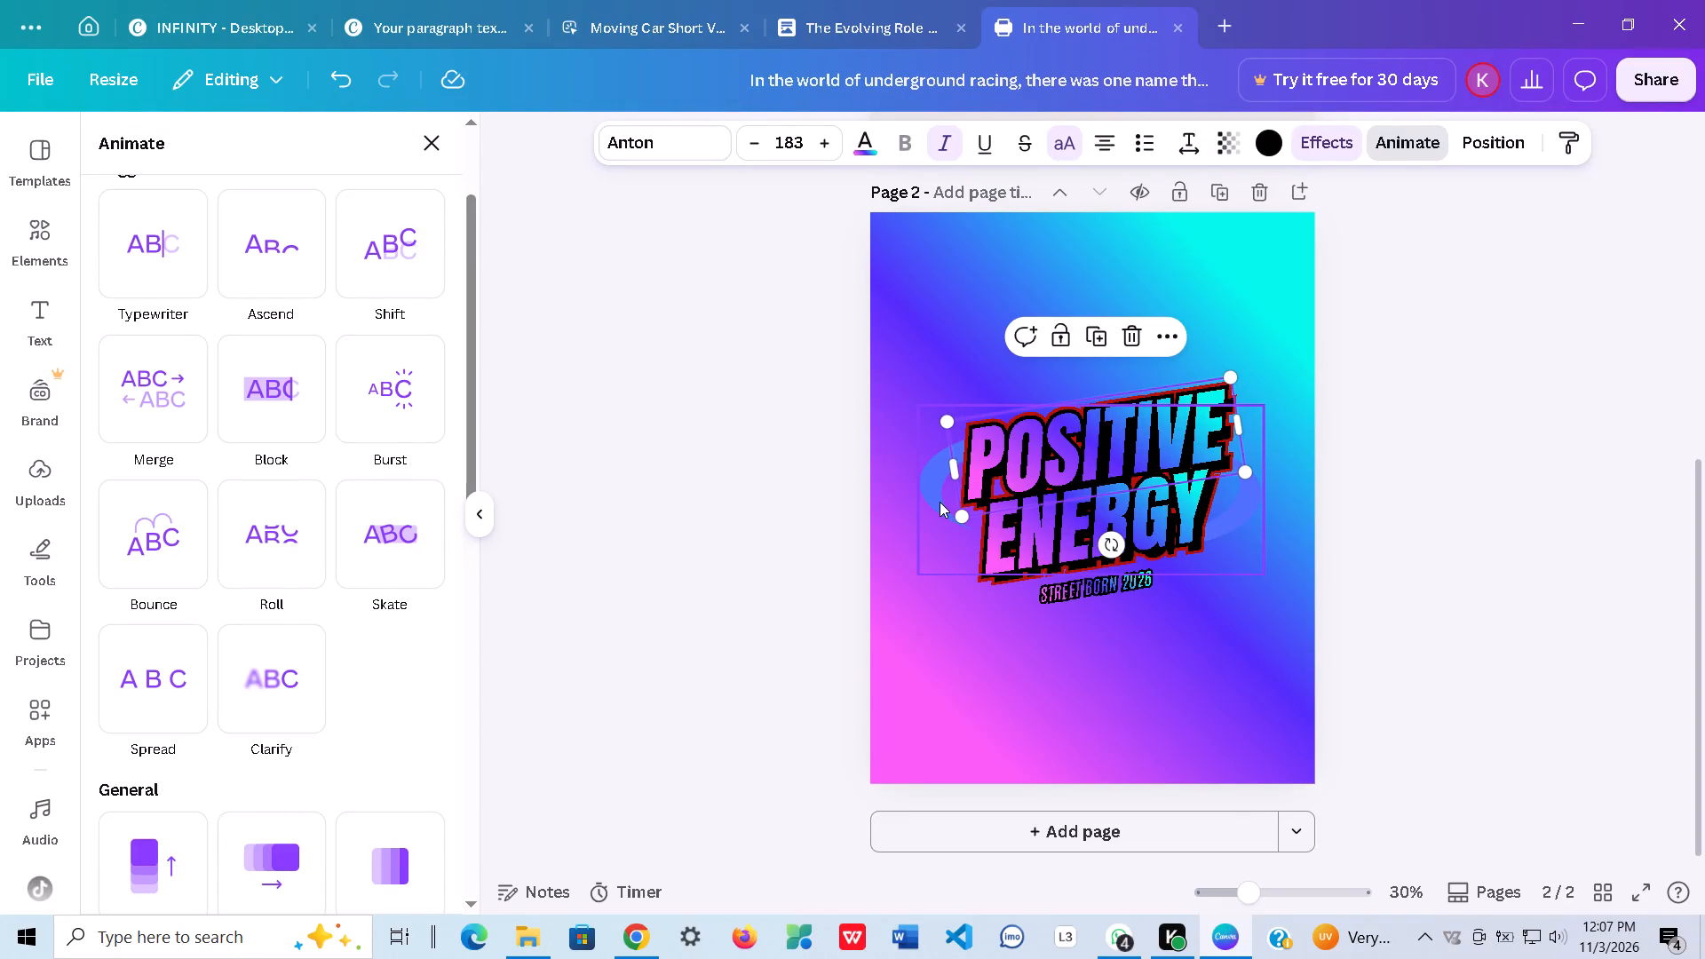
# Apply the Wipe page animation, playing on enter, to the second page.
pyautogui.scroll(-1, 940, 502)
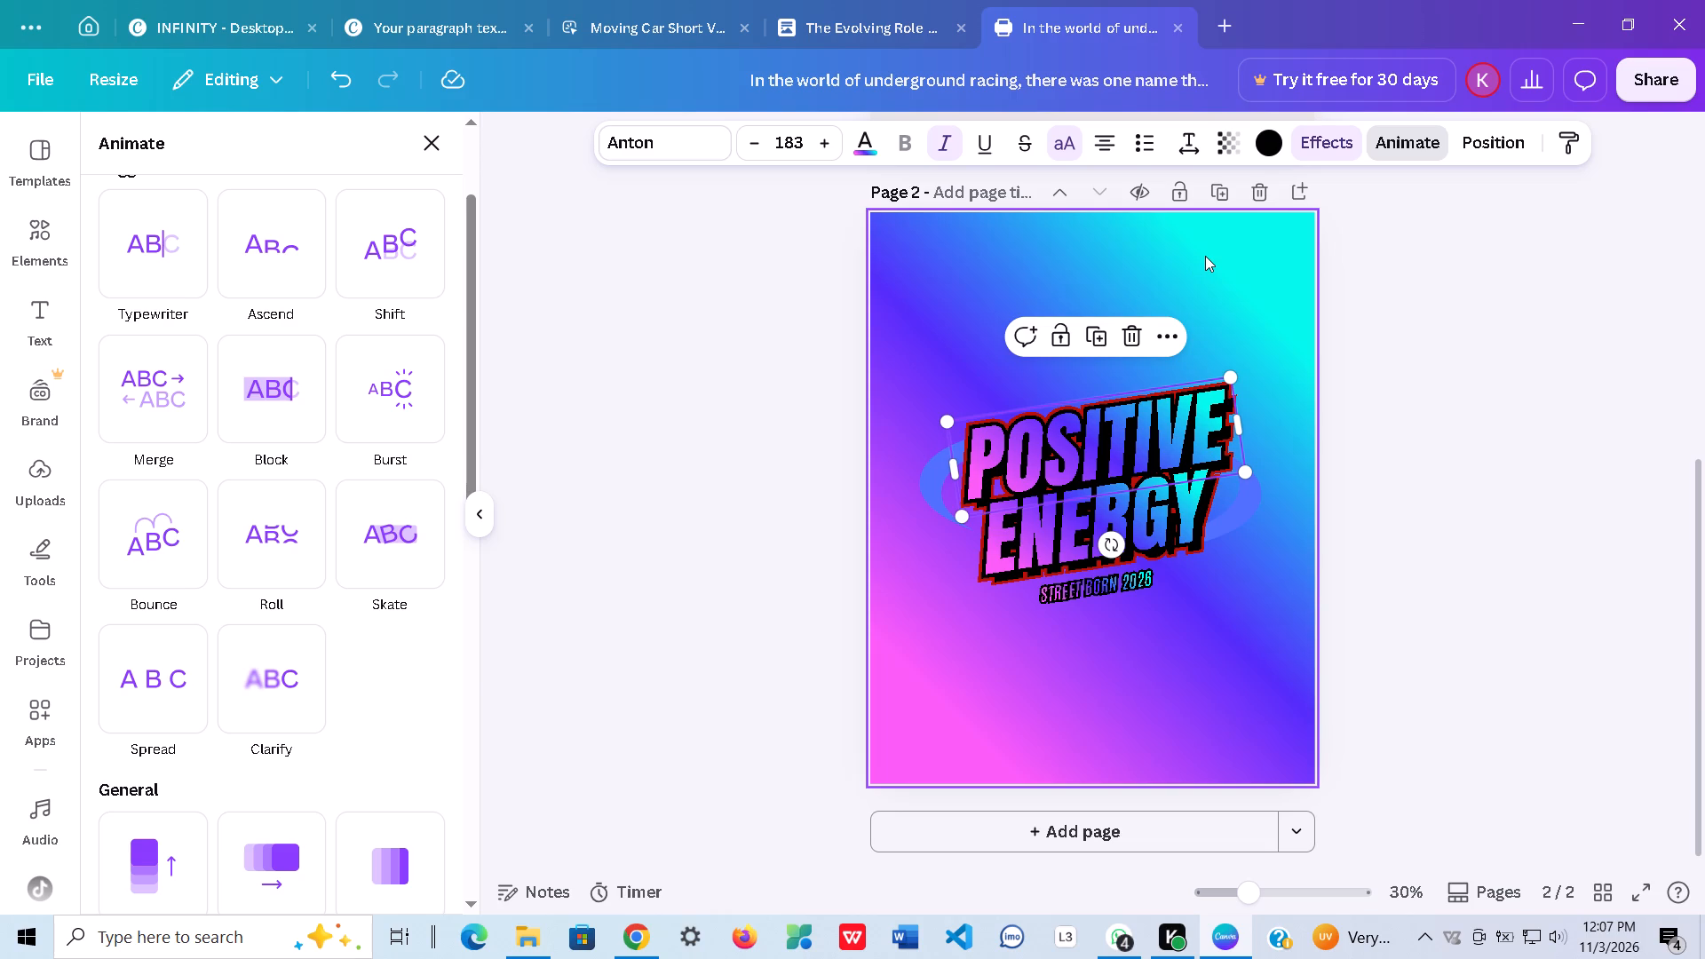
pyautogui.click(1205, 256)
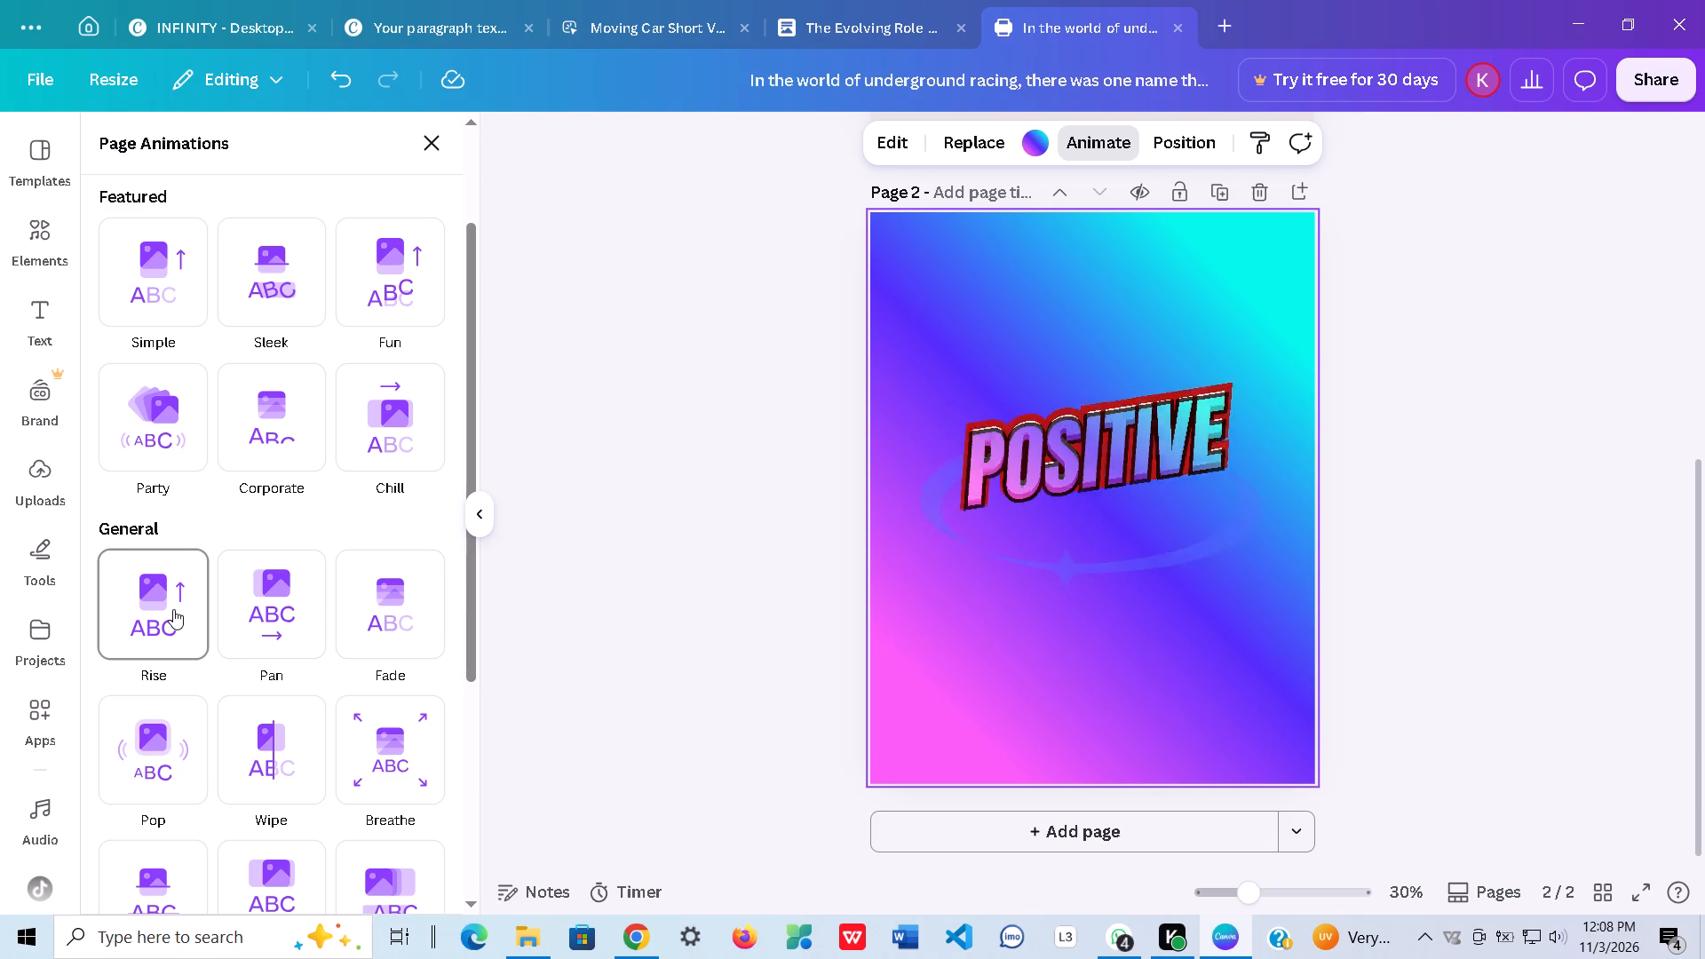
pyautogui.scroll(-3, 173, 609)
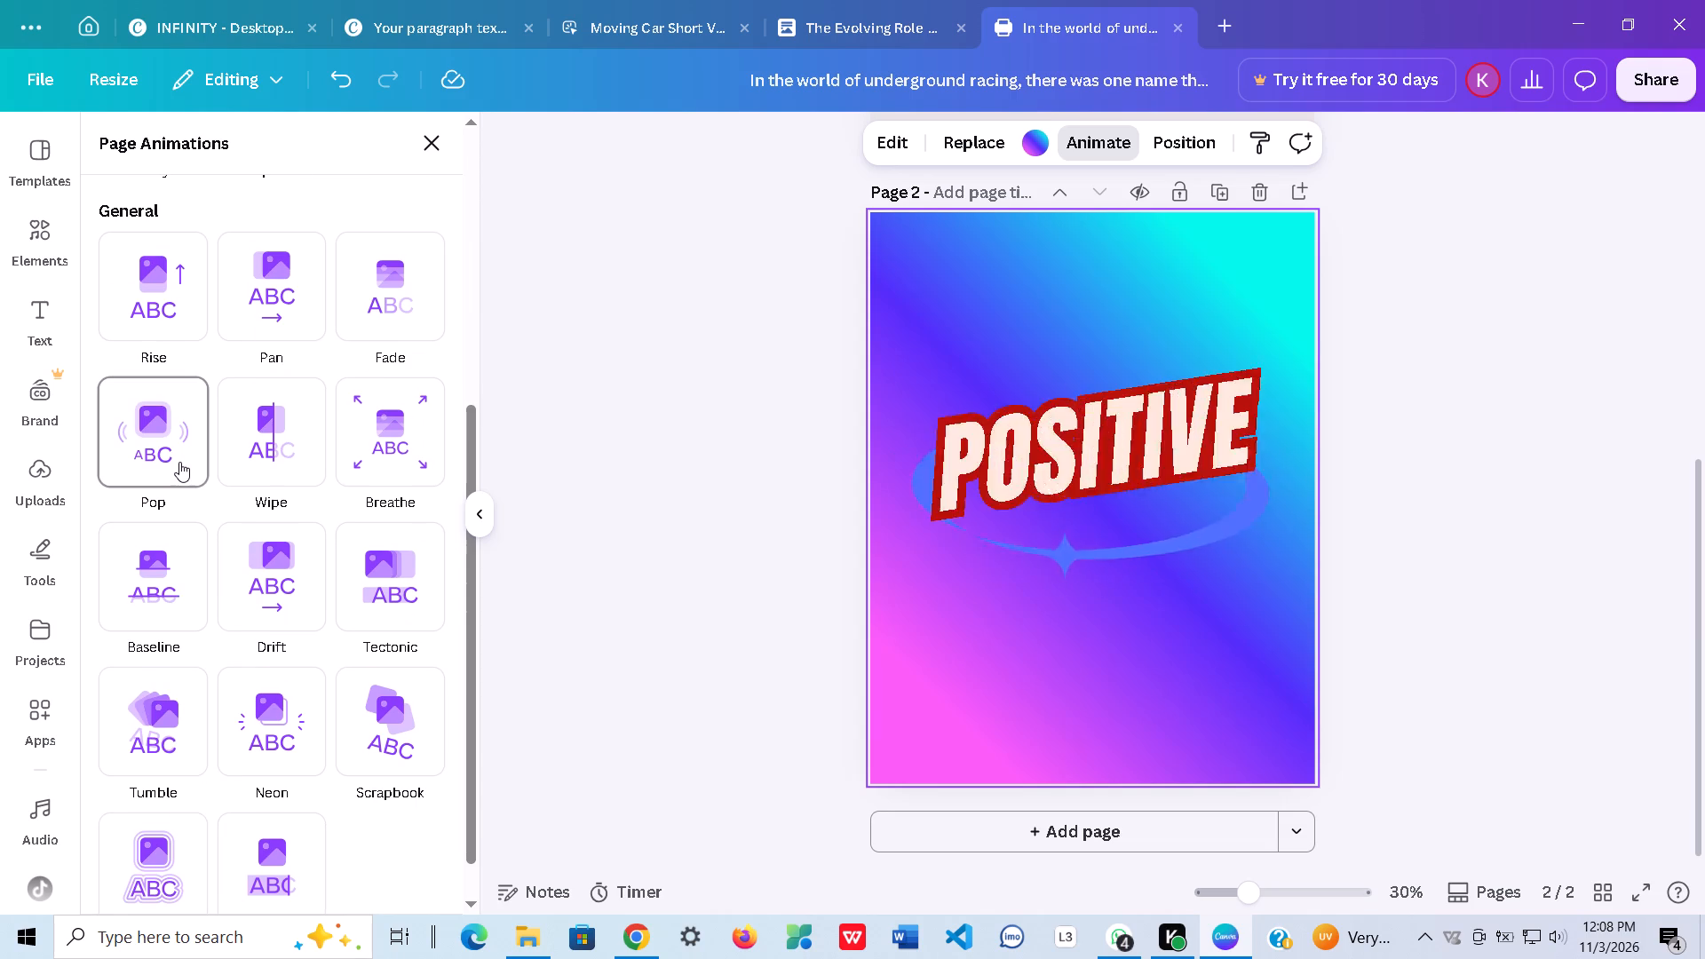
pyautogui.click(276, 440)
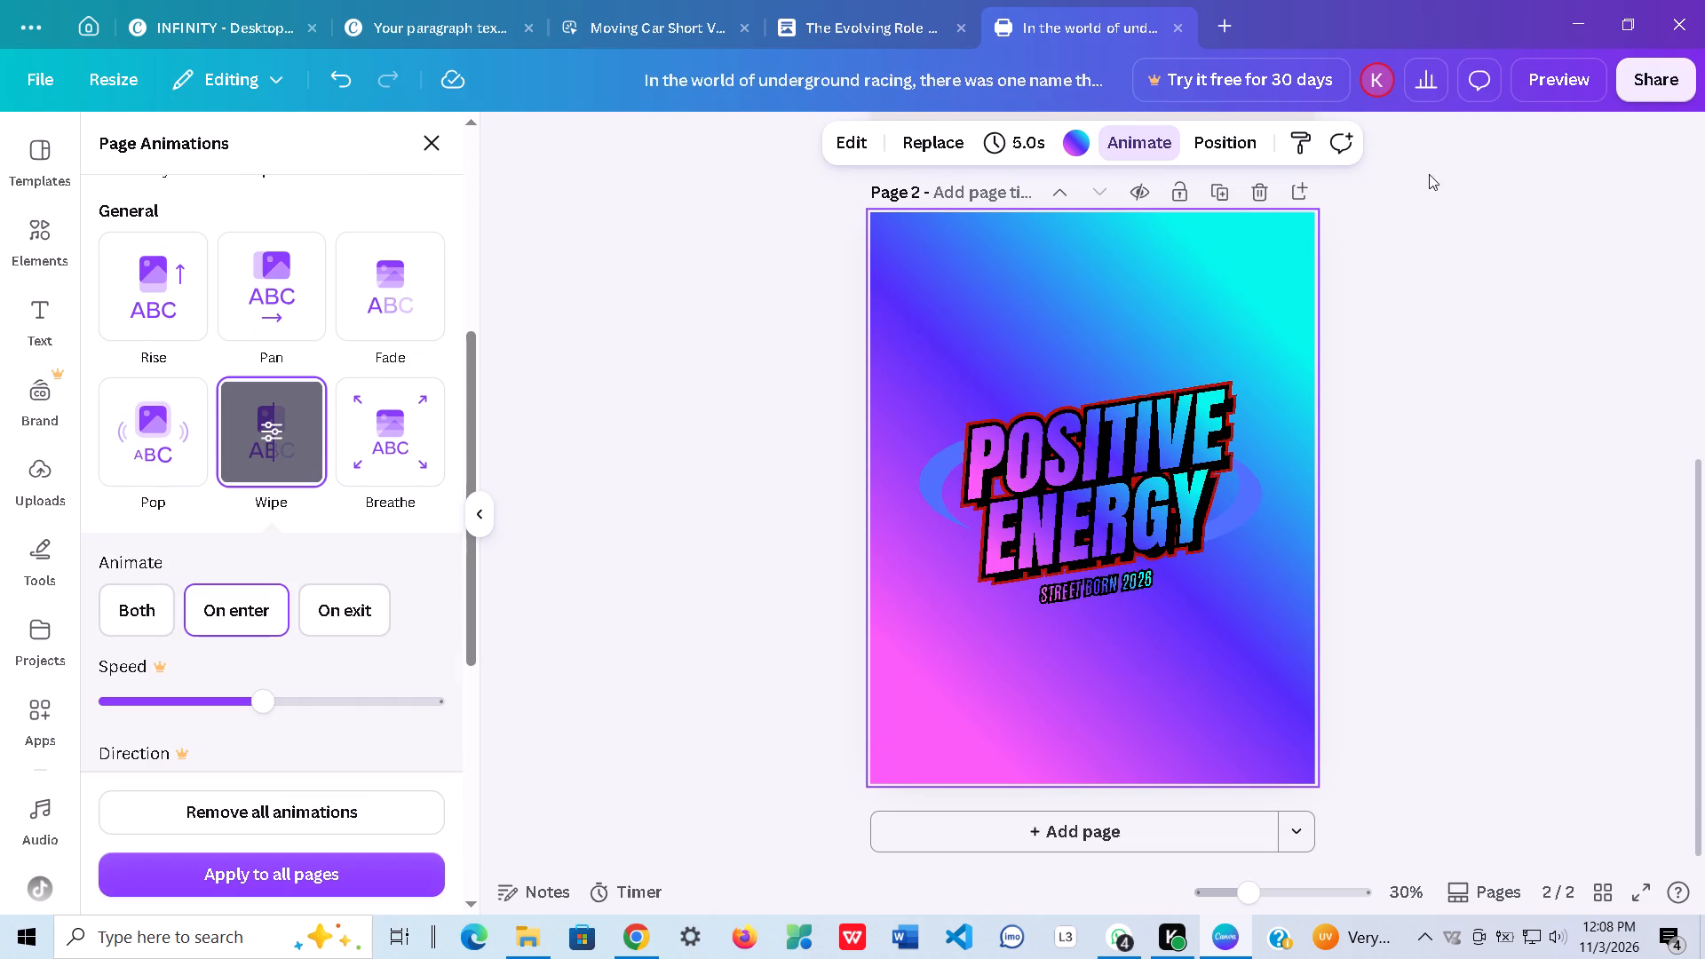
# Preview the second page's animation in playback view and return to the editor.
pyautogui.click(1540, 70)
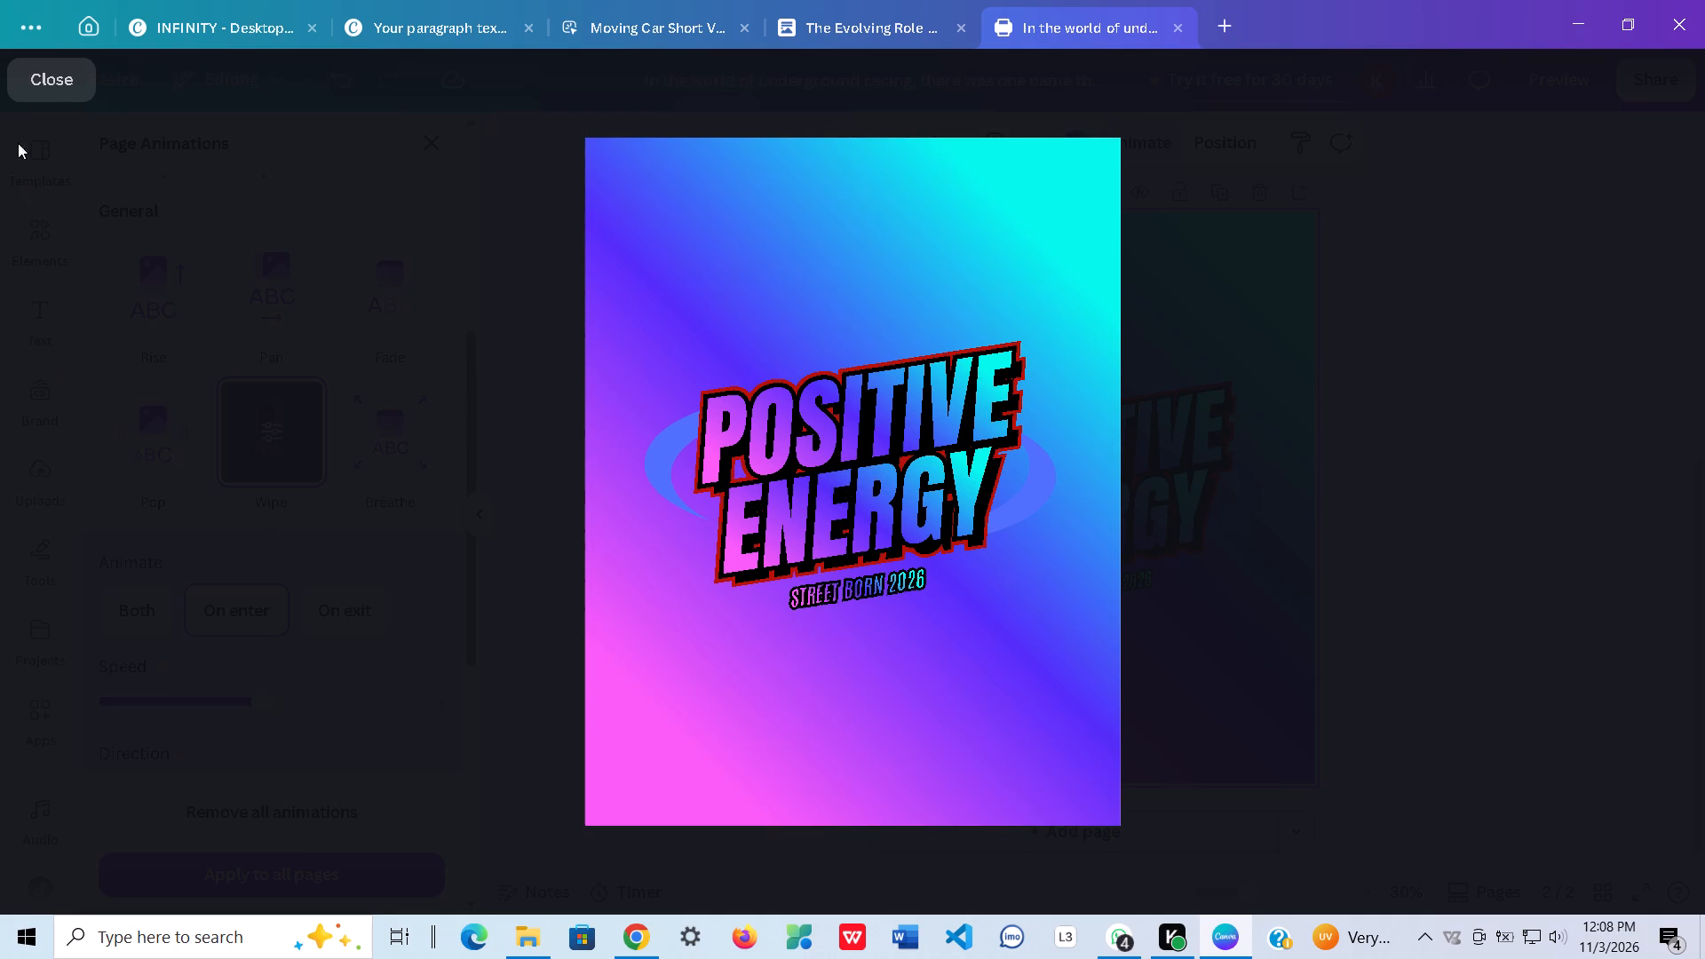
pyautogui.click(88, 75)
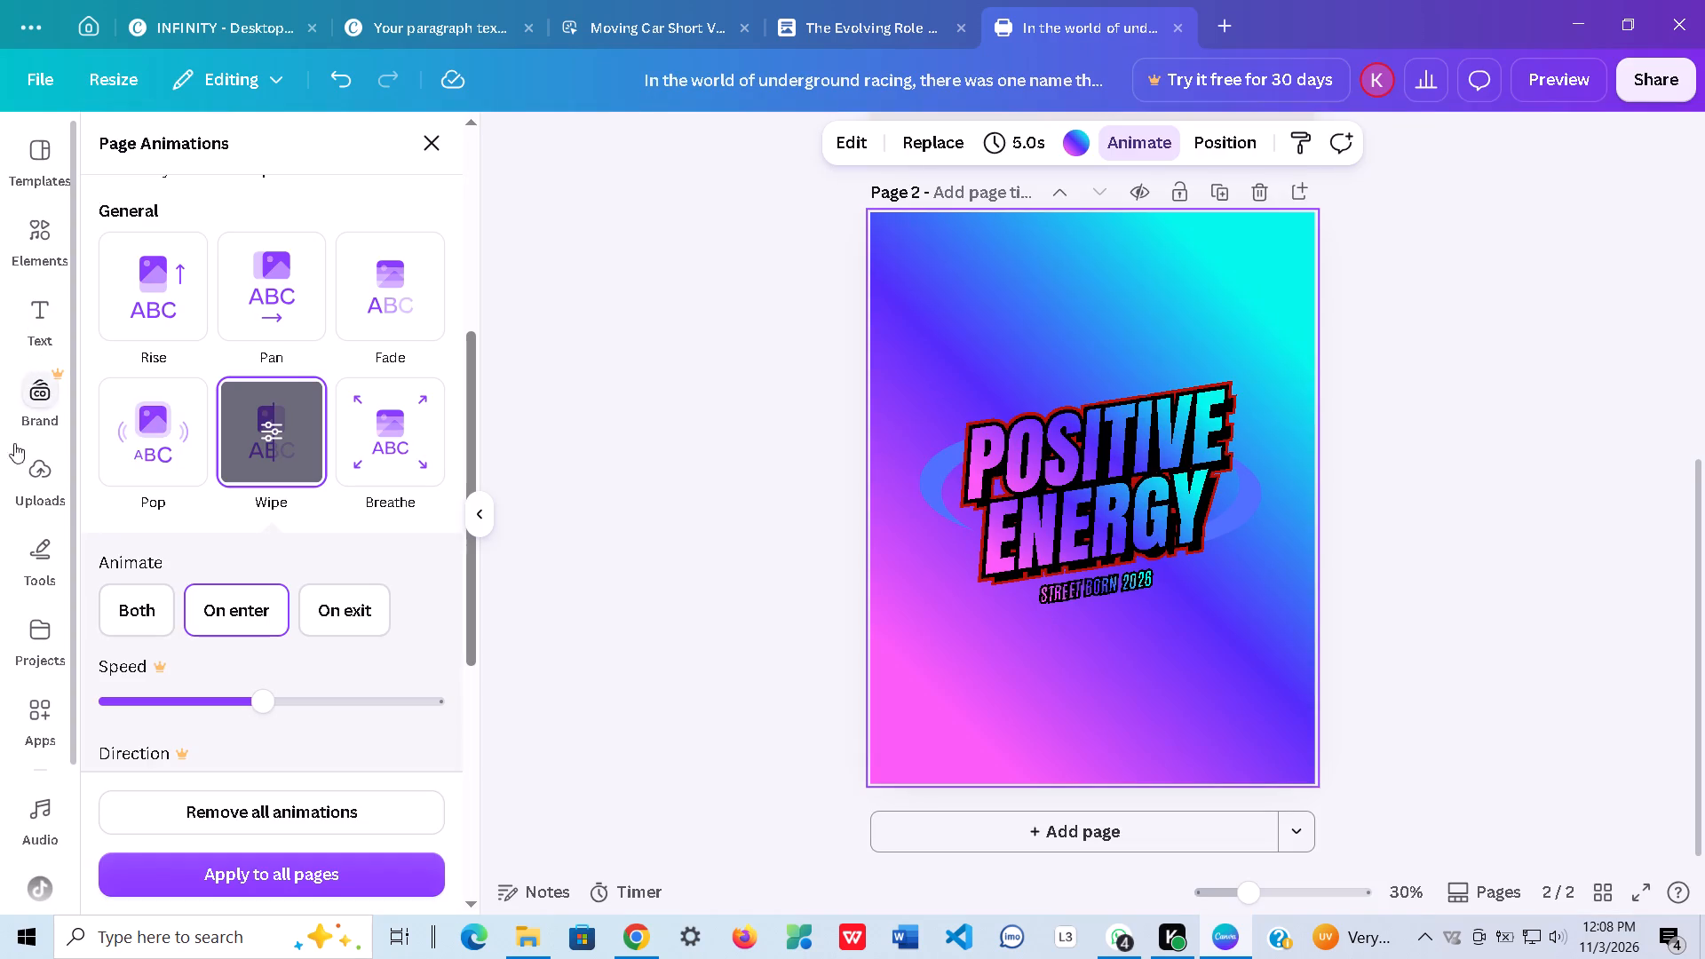
# Add the Corporate - Corporate Music track by Bluewave from the audio library's Corporate category to the second page.
pyautogui.click(57, 796)
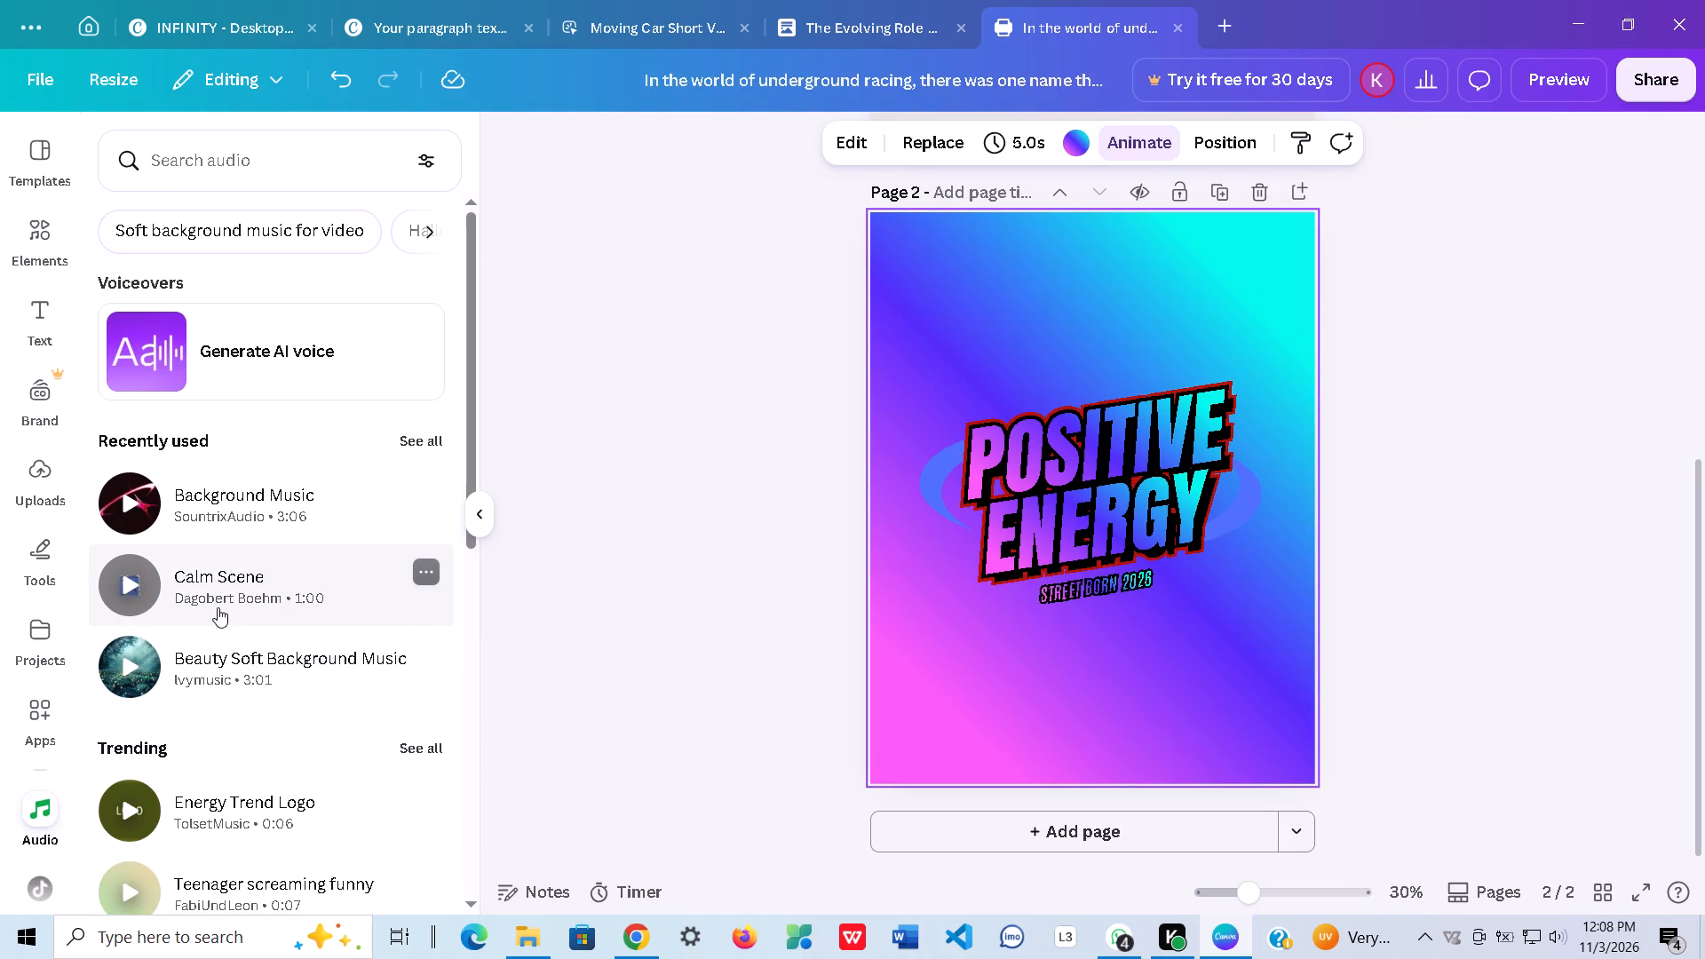
pyautogui.scroll(-1, 238, 655)
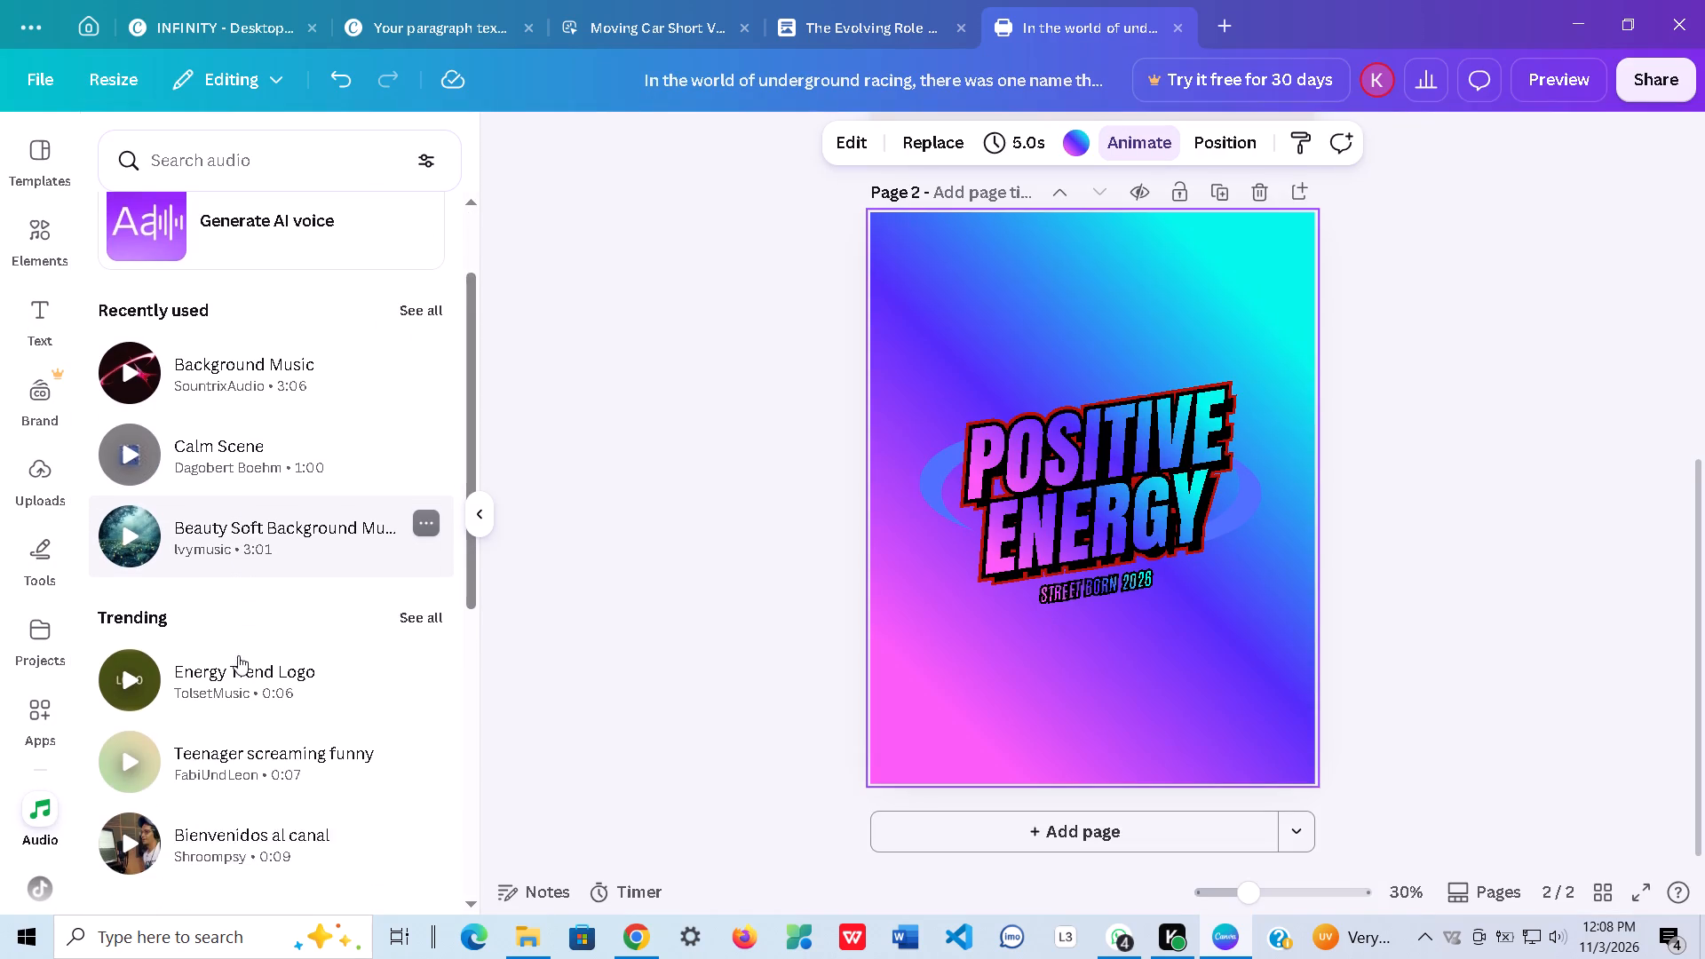
pyautogui.scroll(-1, 238, 655)
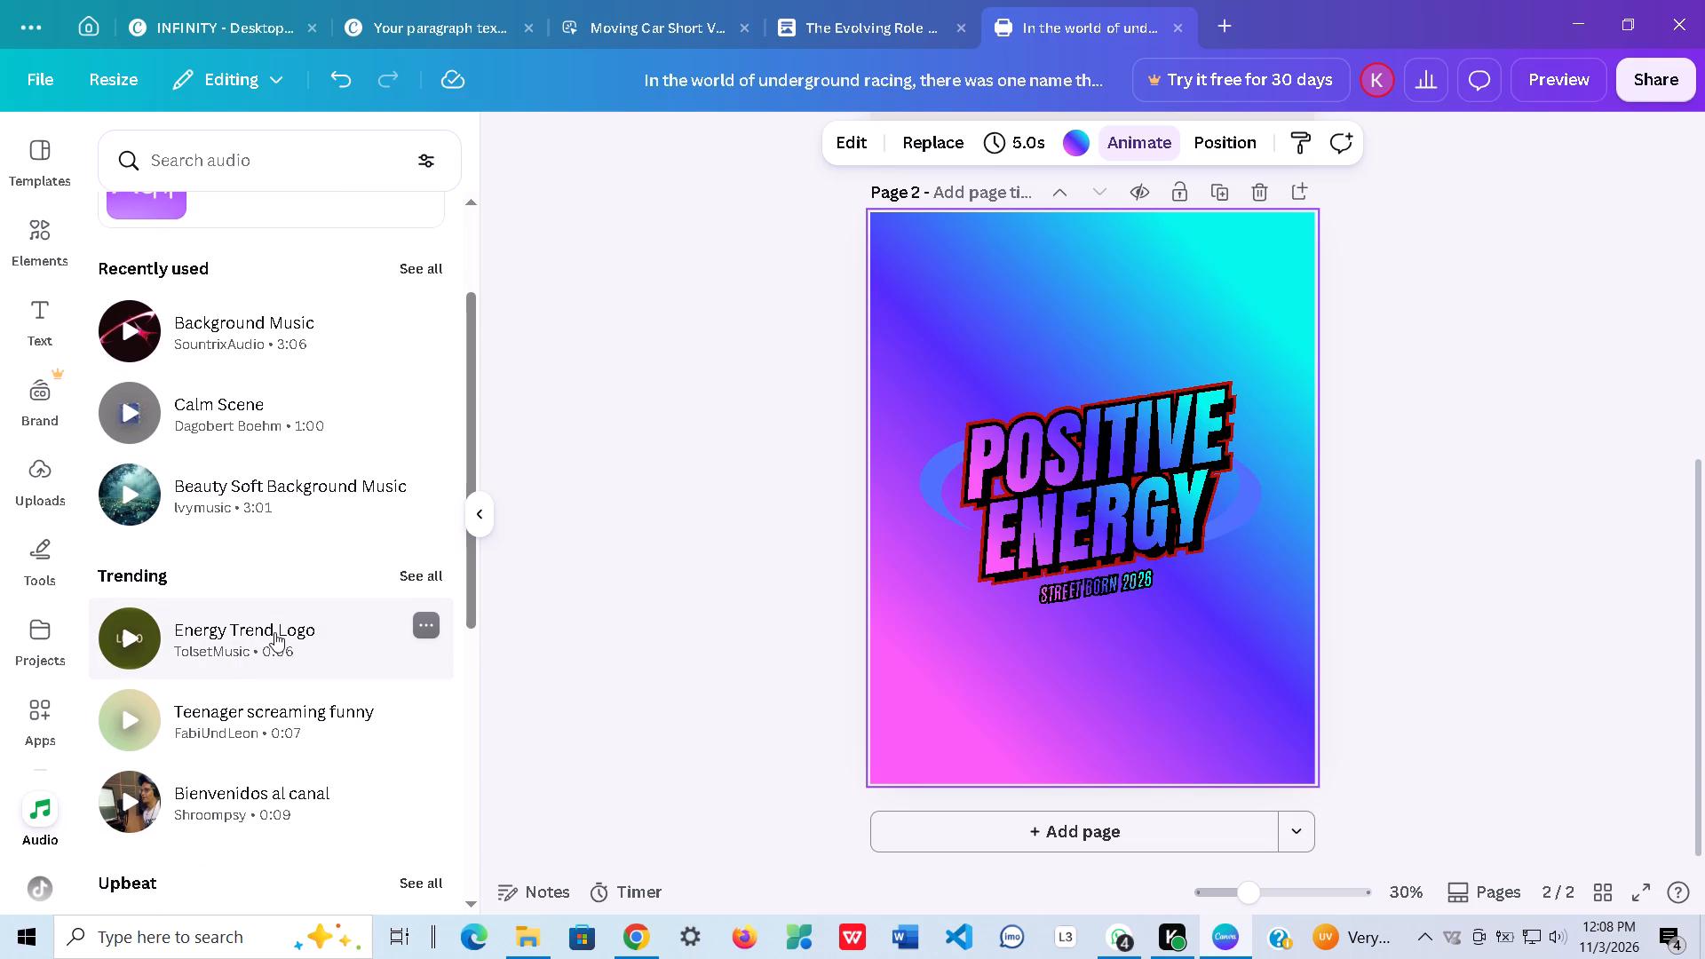
pyautogui.scroll(-1, 274, 632)
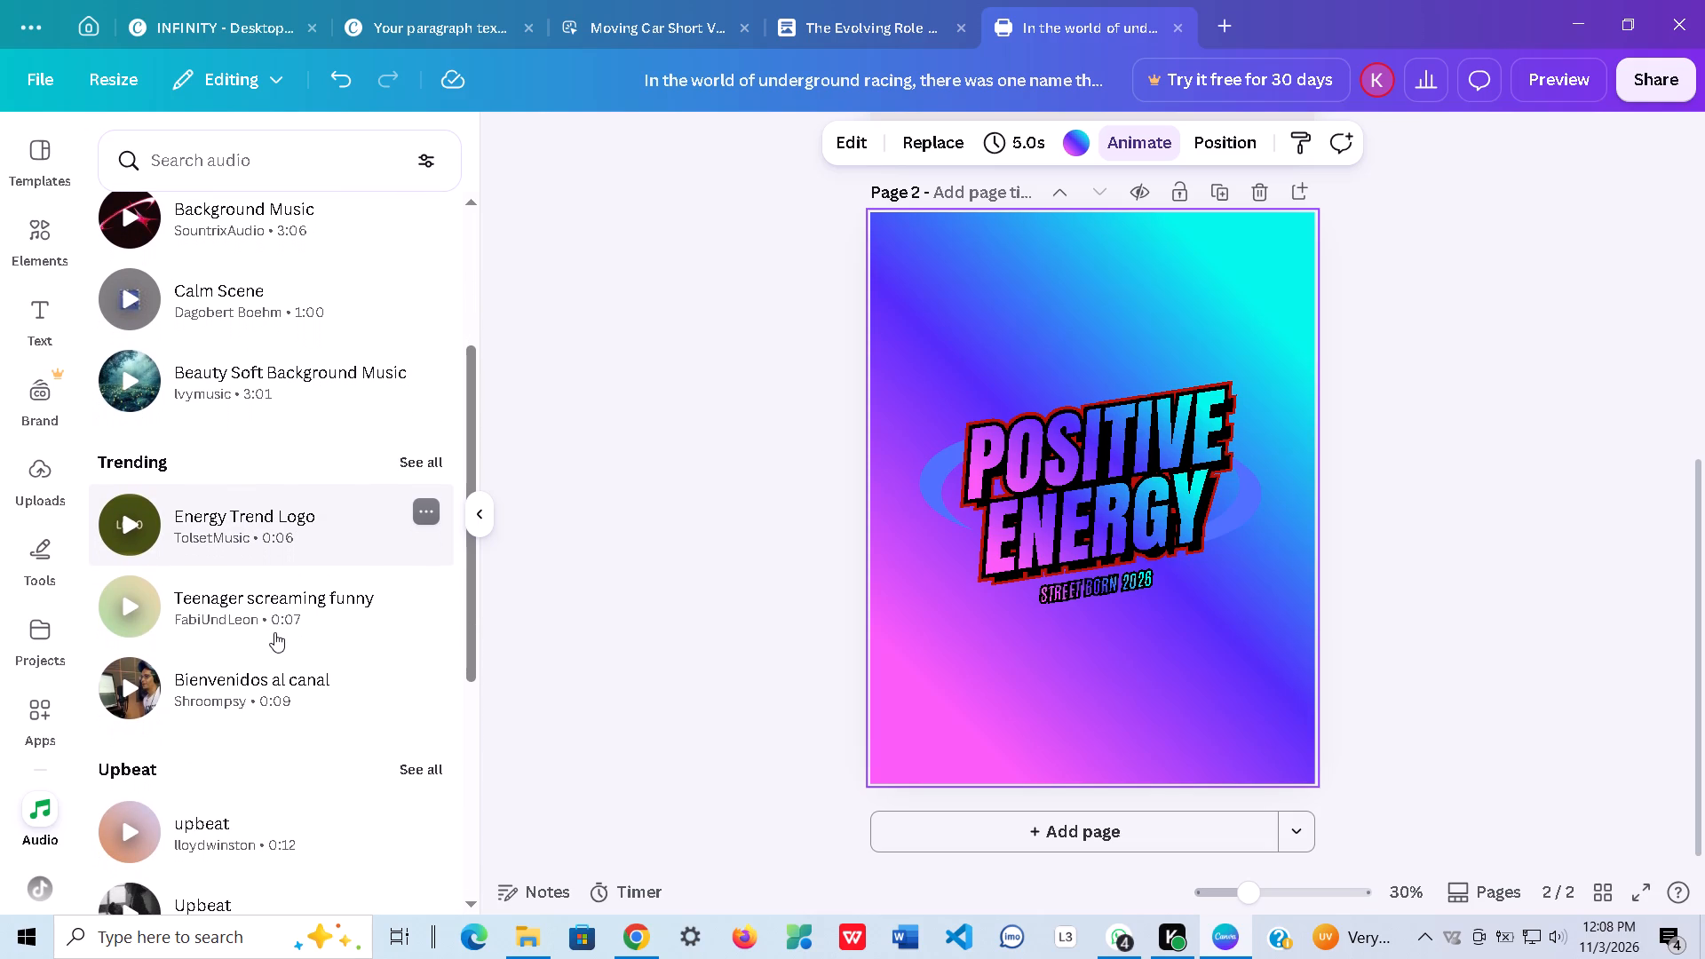
pyautogui.scroll(-3, 274, 632)
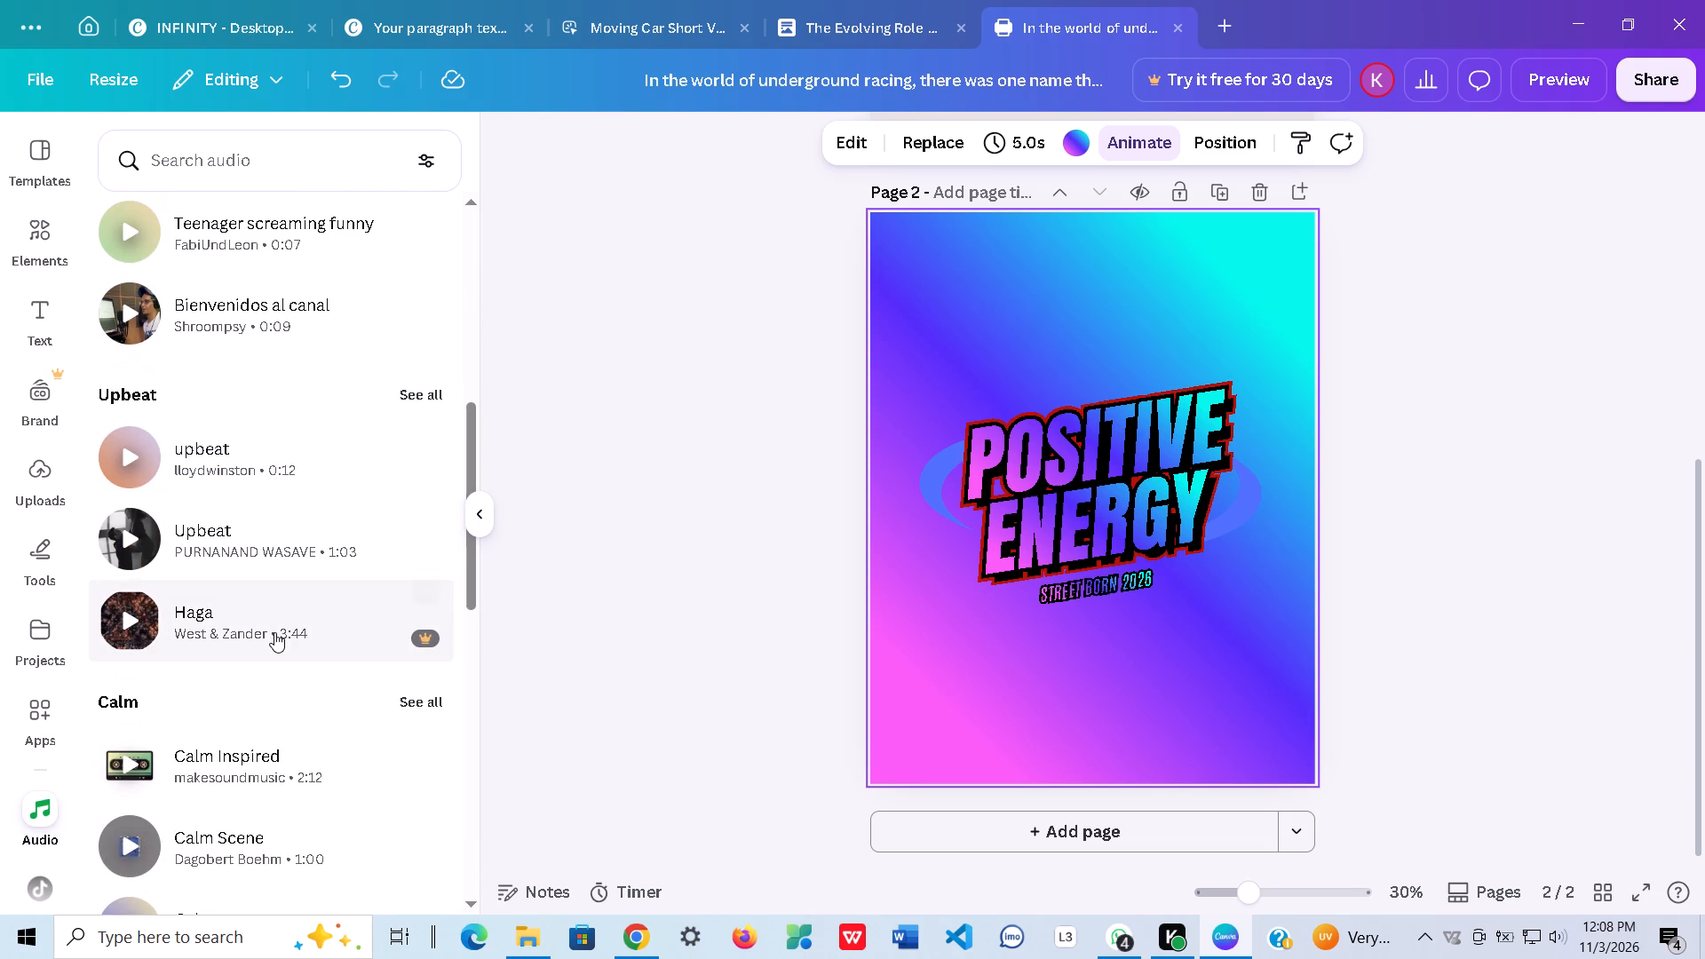
pyautogui.scroll(-2, 274, 632)
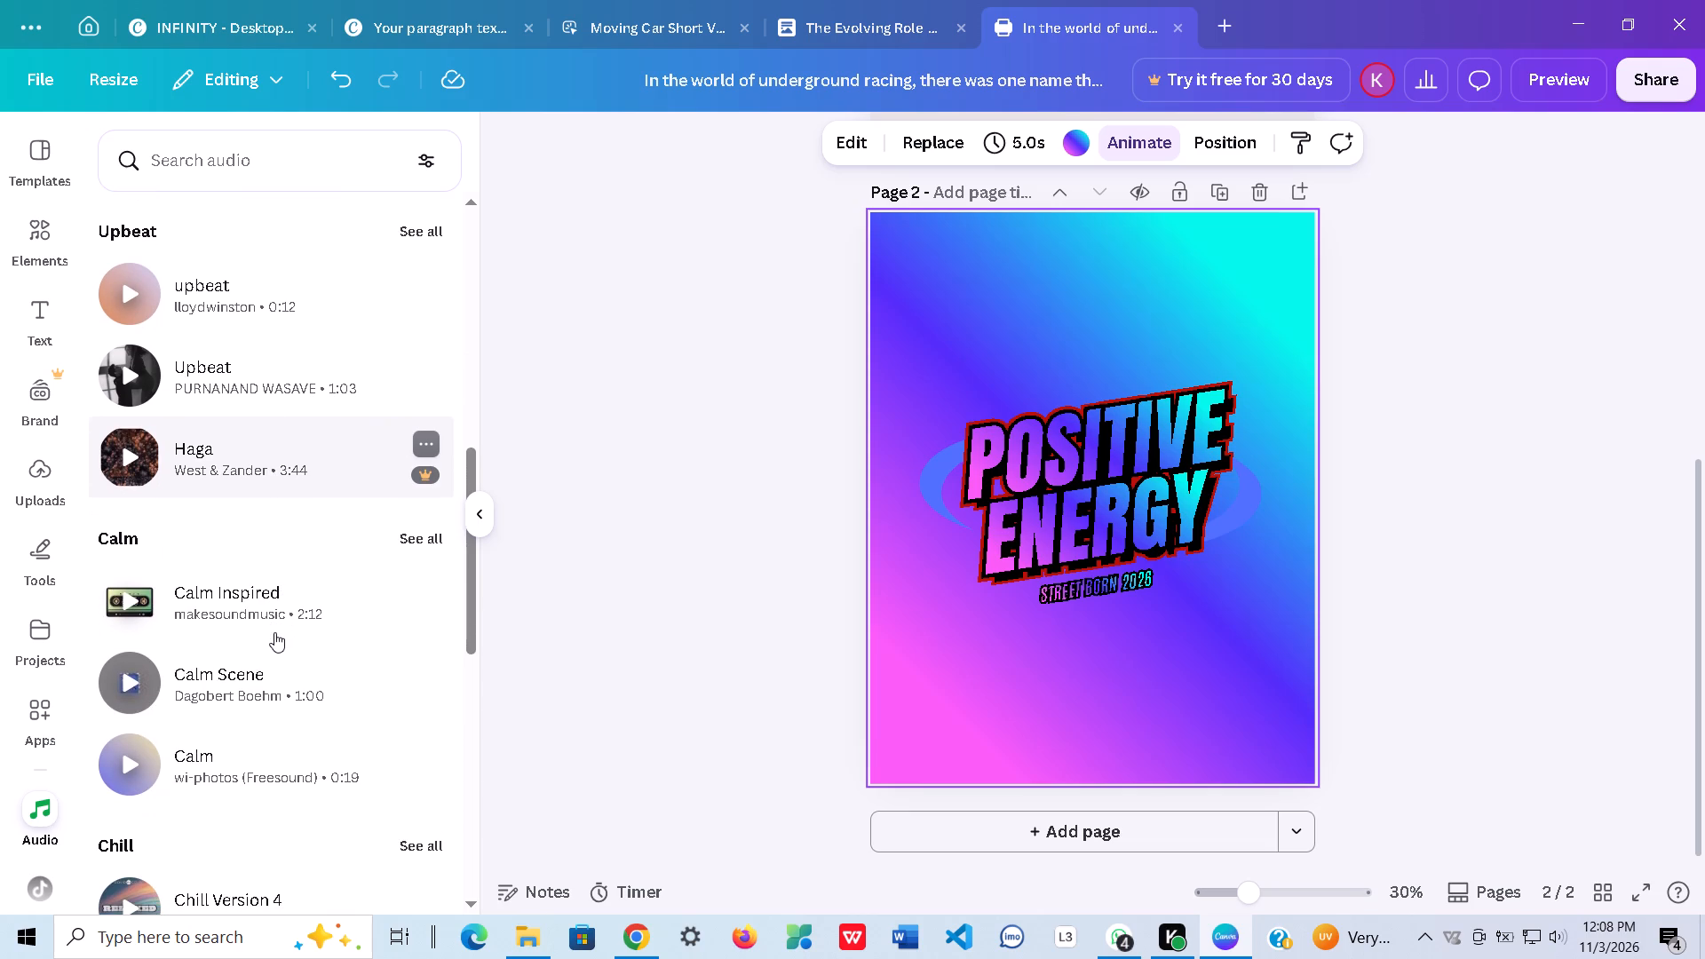
pyautogui.scroll(-1, 274, 632)
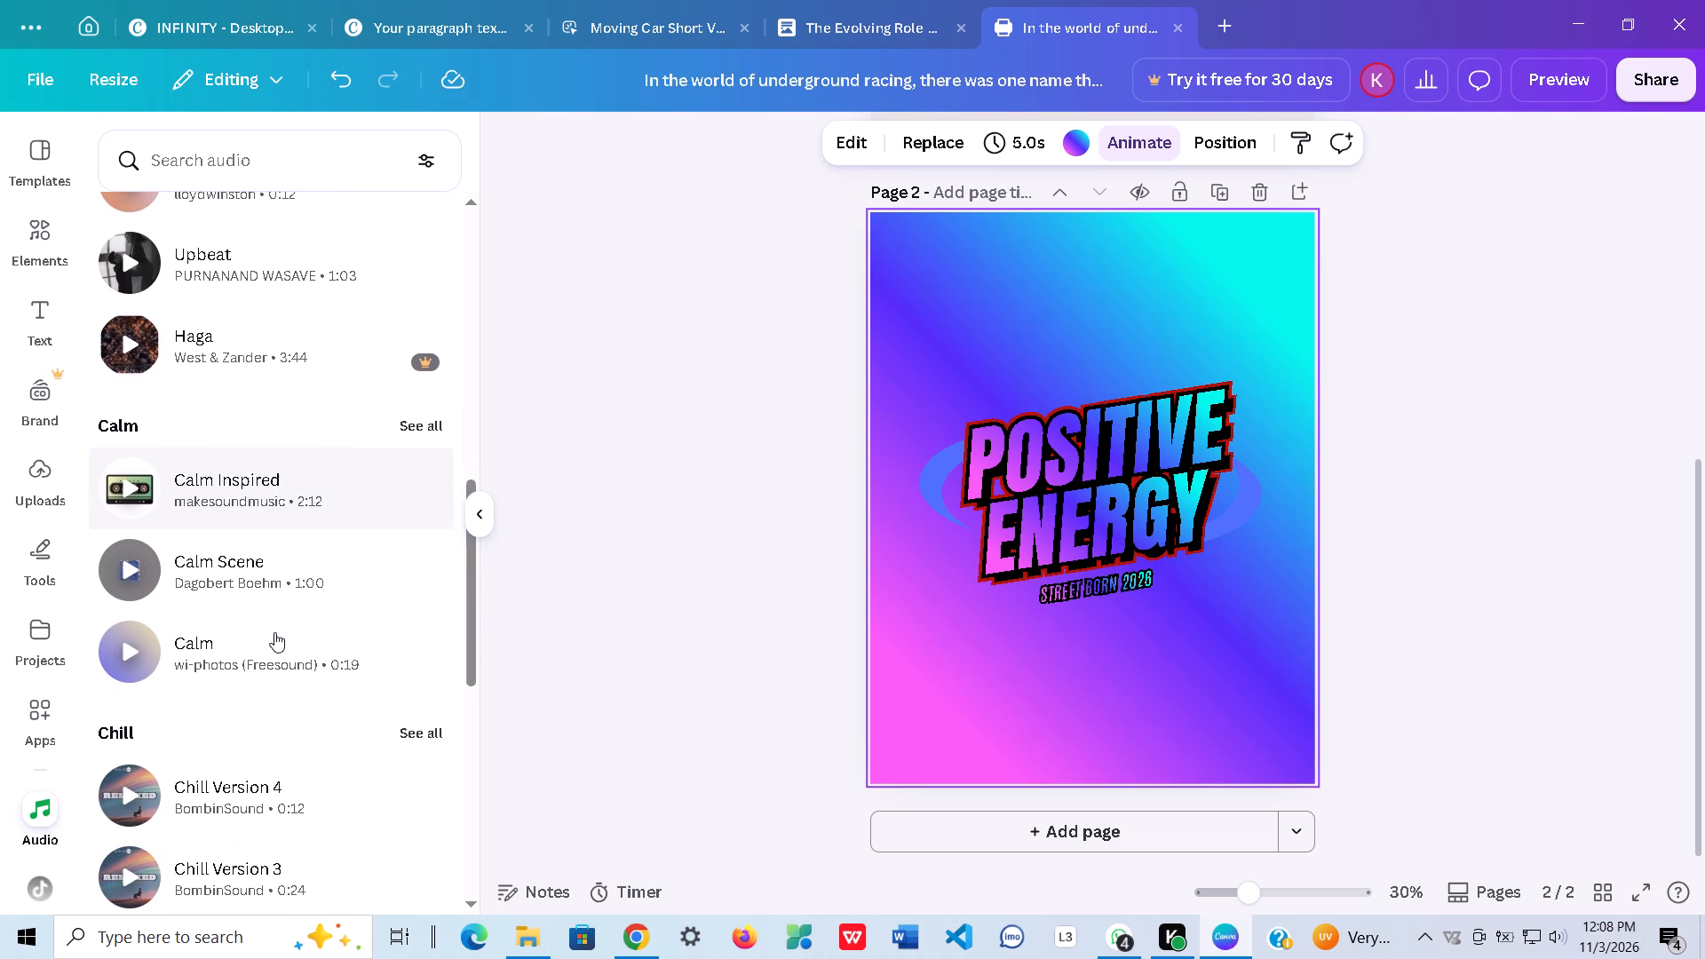
pyautogui.scroll(-2, 274, 632)
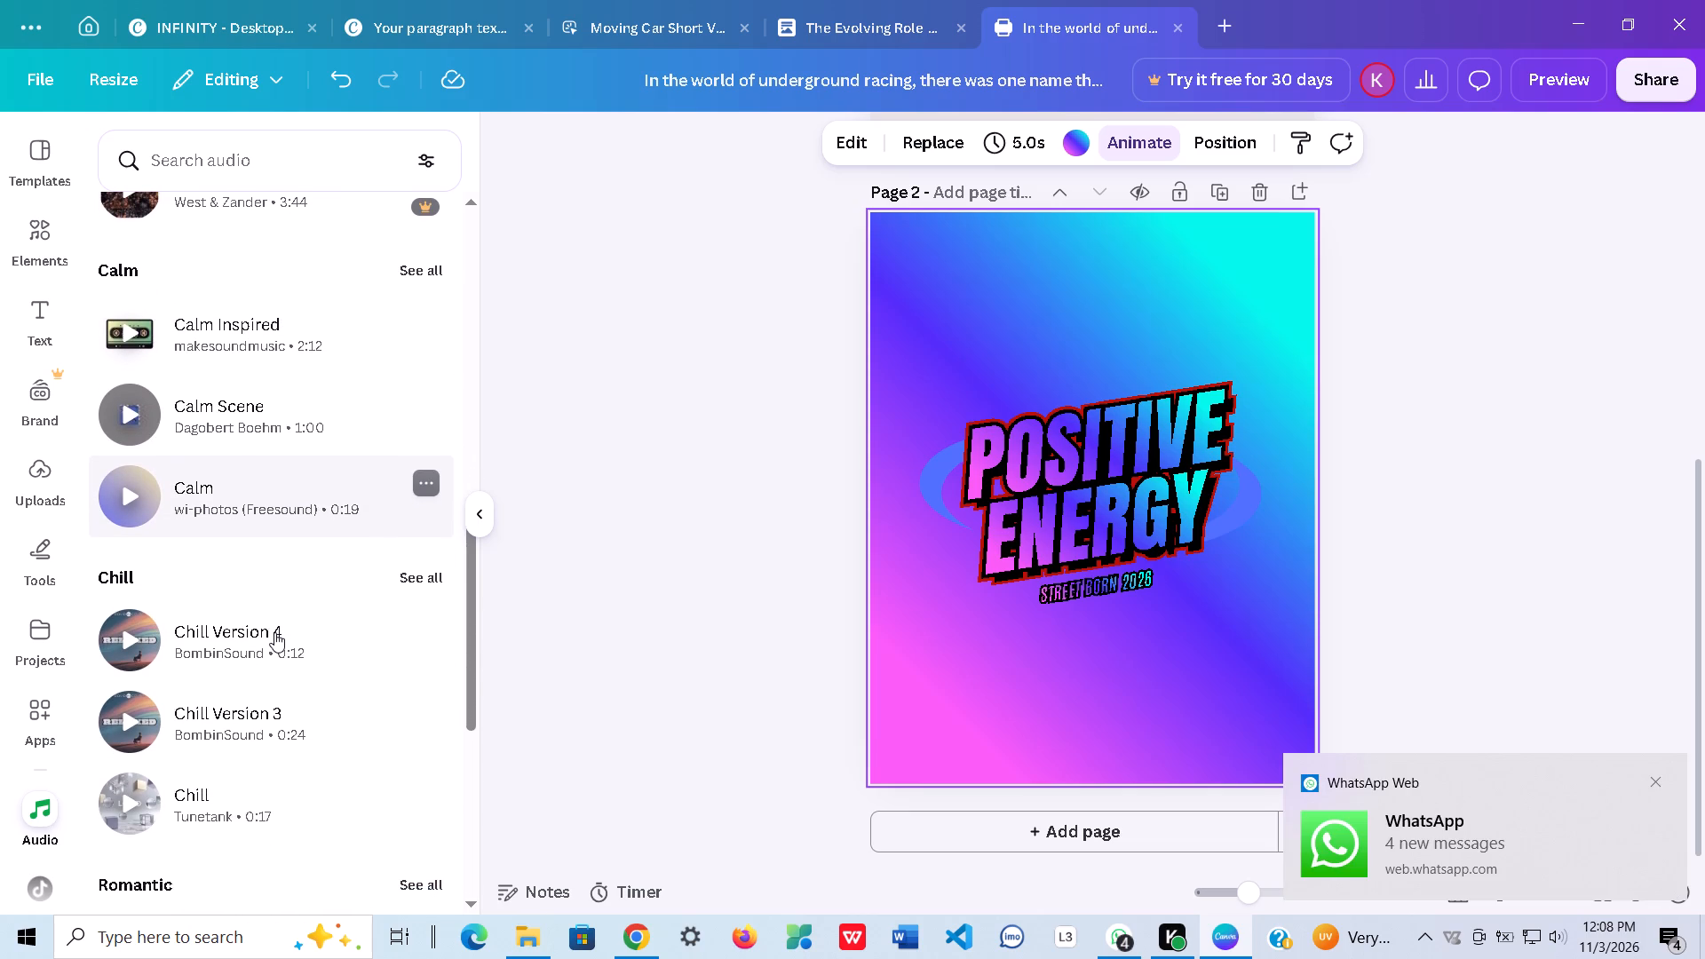
pyautogui.scroll(-1, 274, 632)
pyautogui.scroll(1, 274, 632)
pyautogui.scroll(-2, 274, 632)
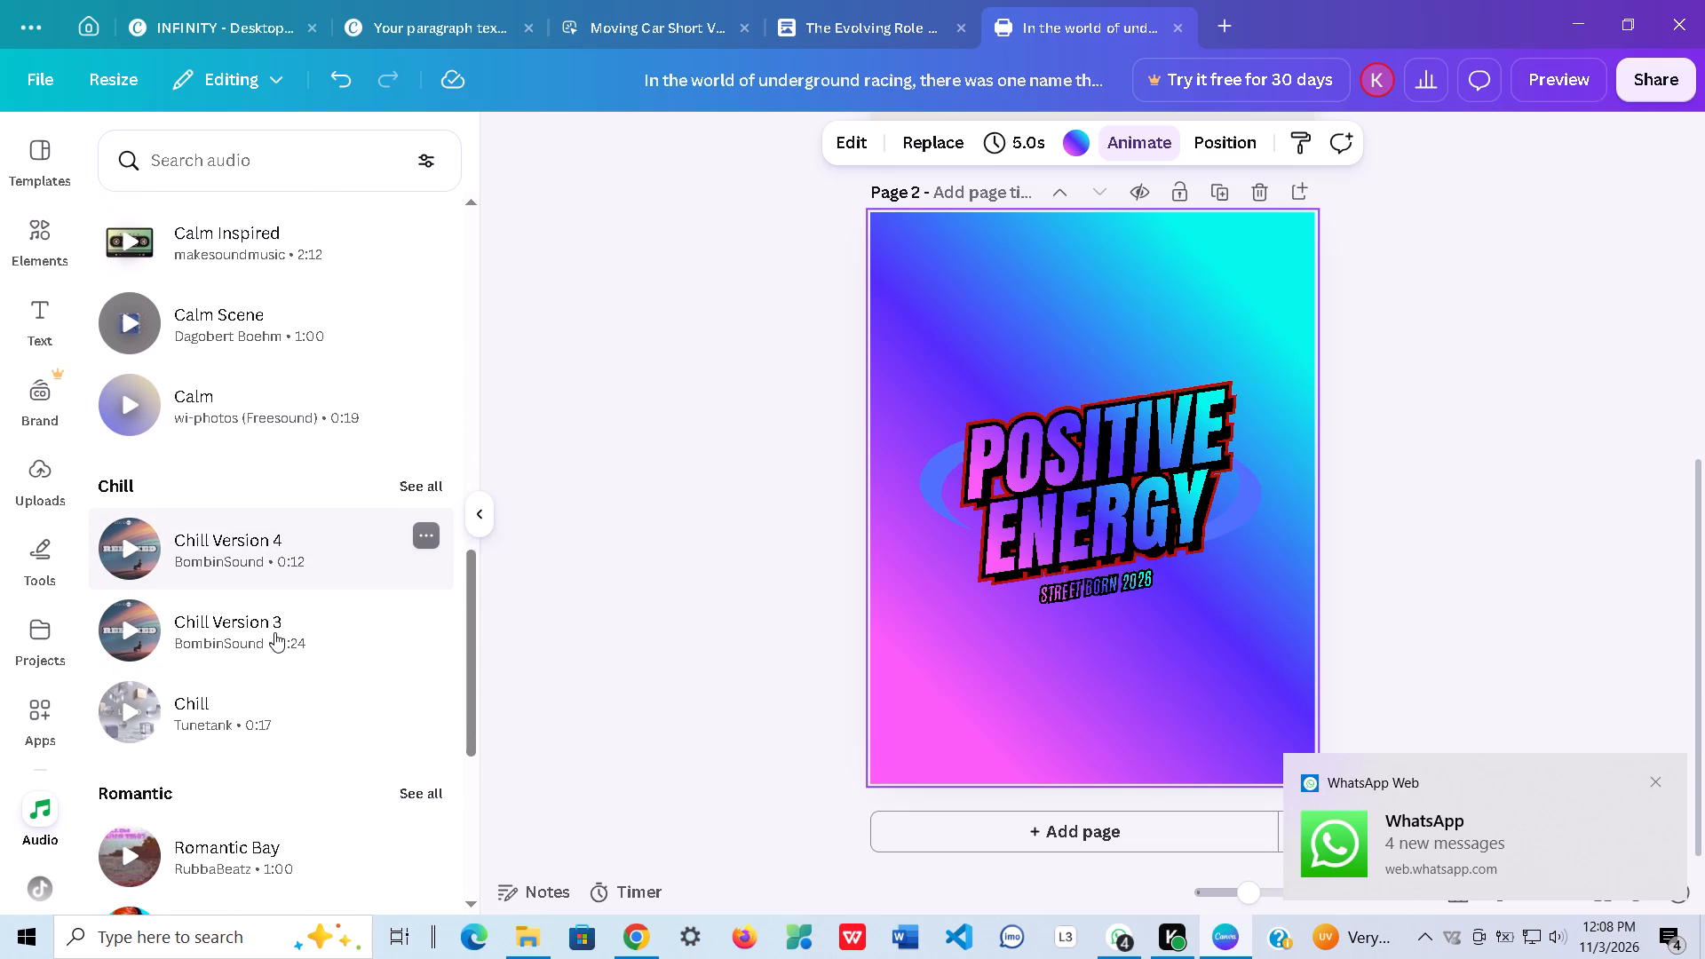
pyautogui.scroll(-2, 274, 632)
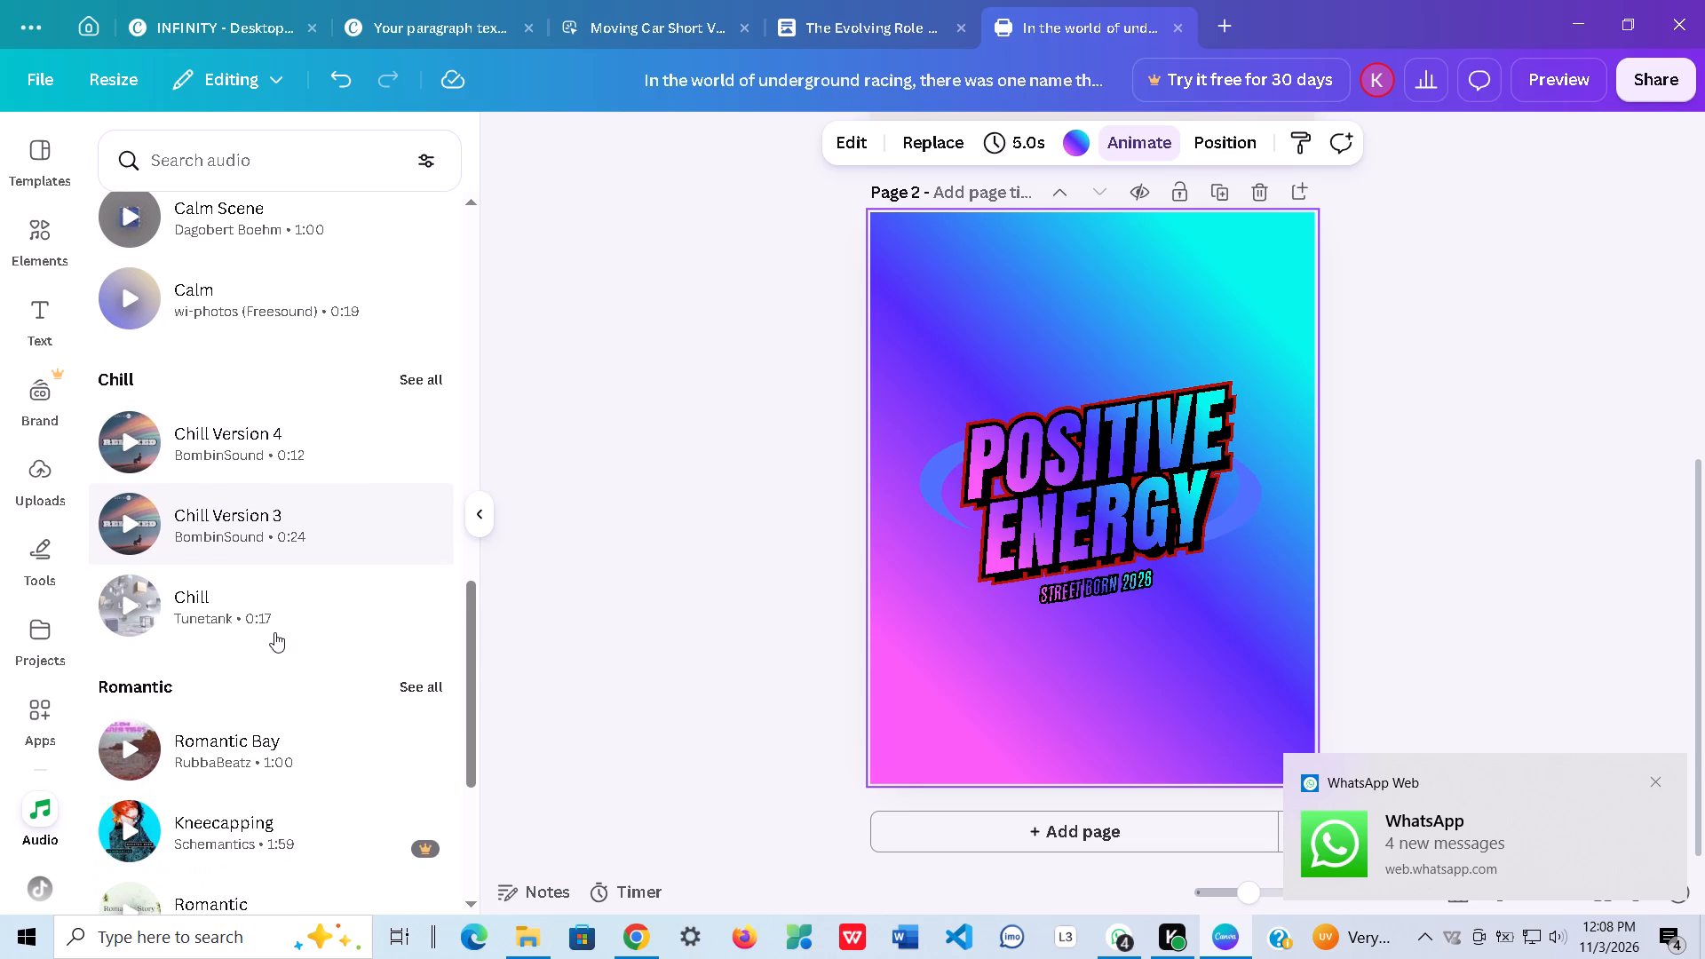
pyautogui.scroll(-2, 274, 632)
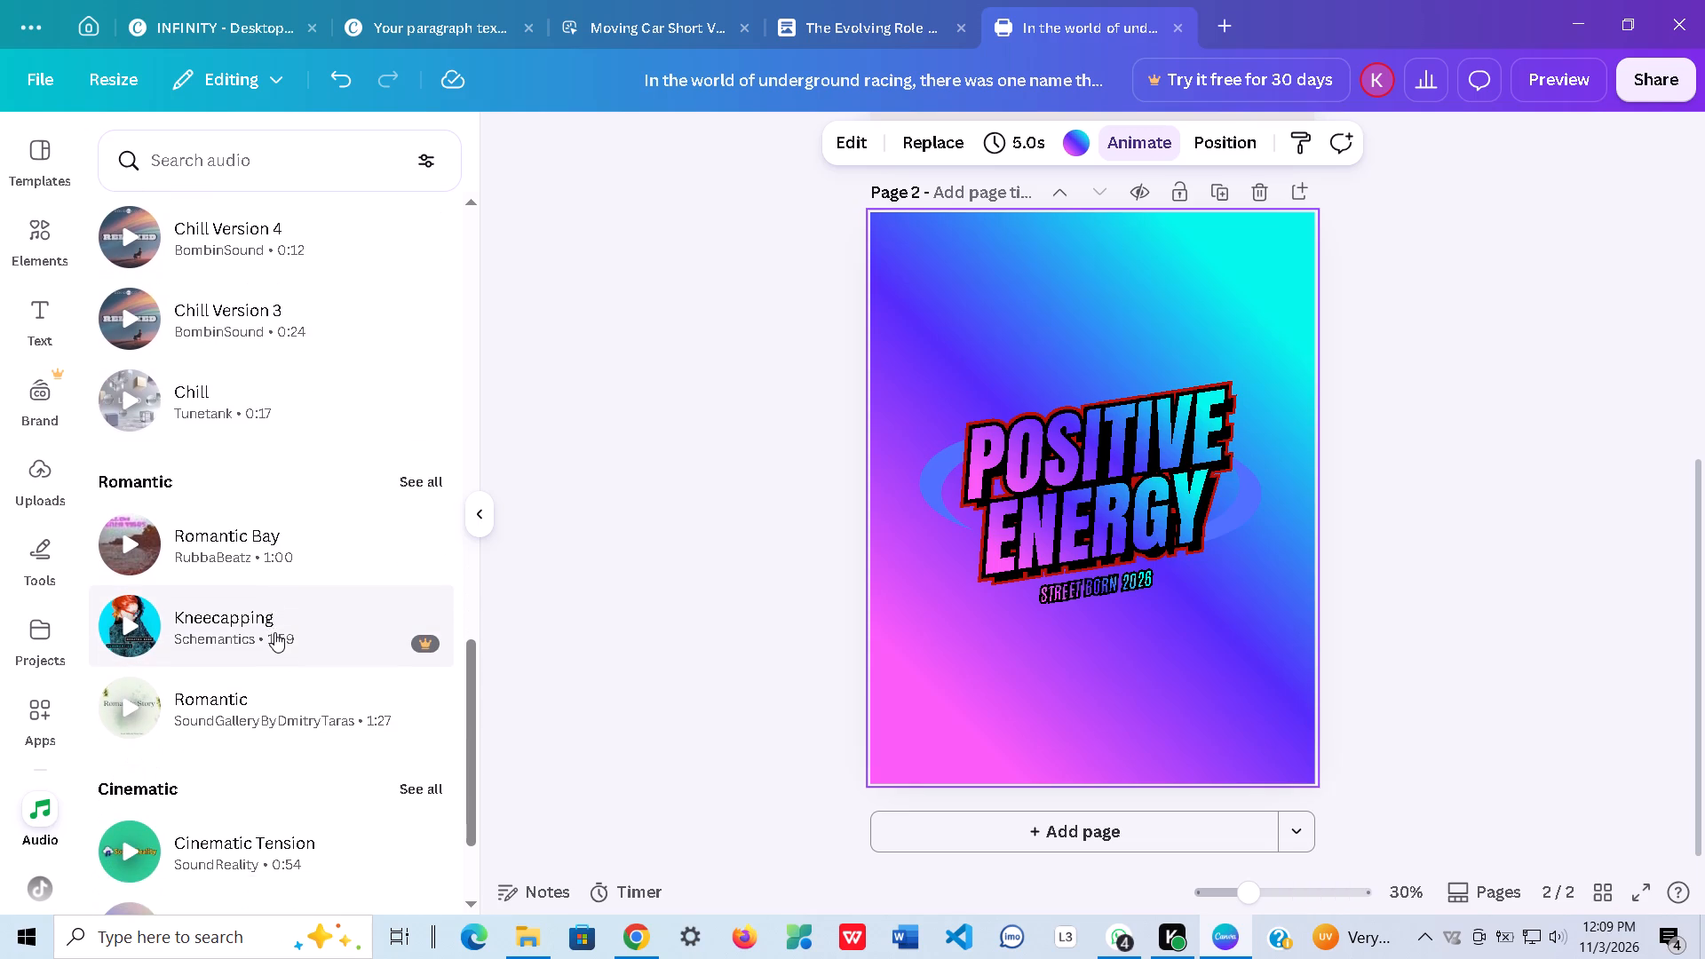
pyautogui.scroll(-2, 274, 632)
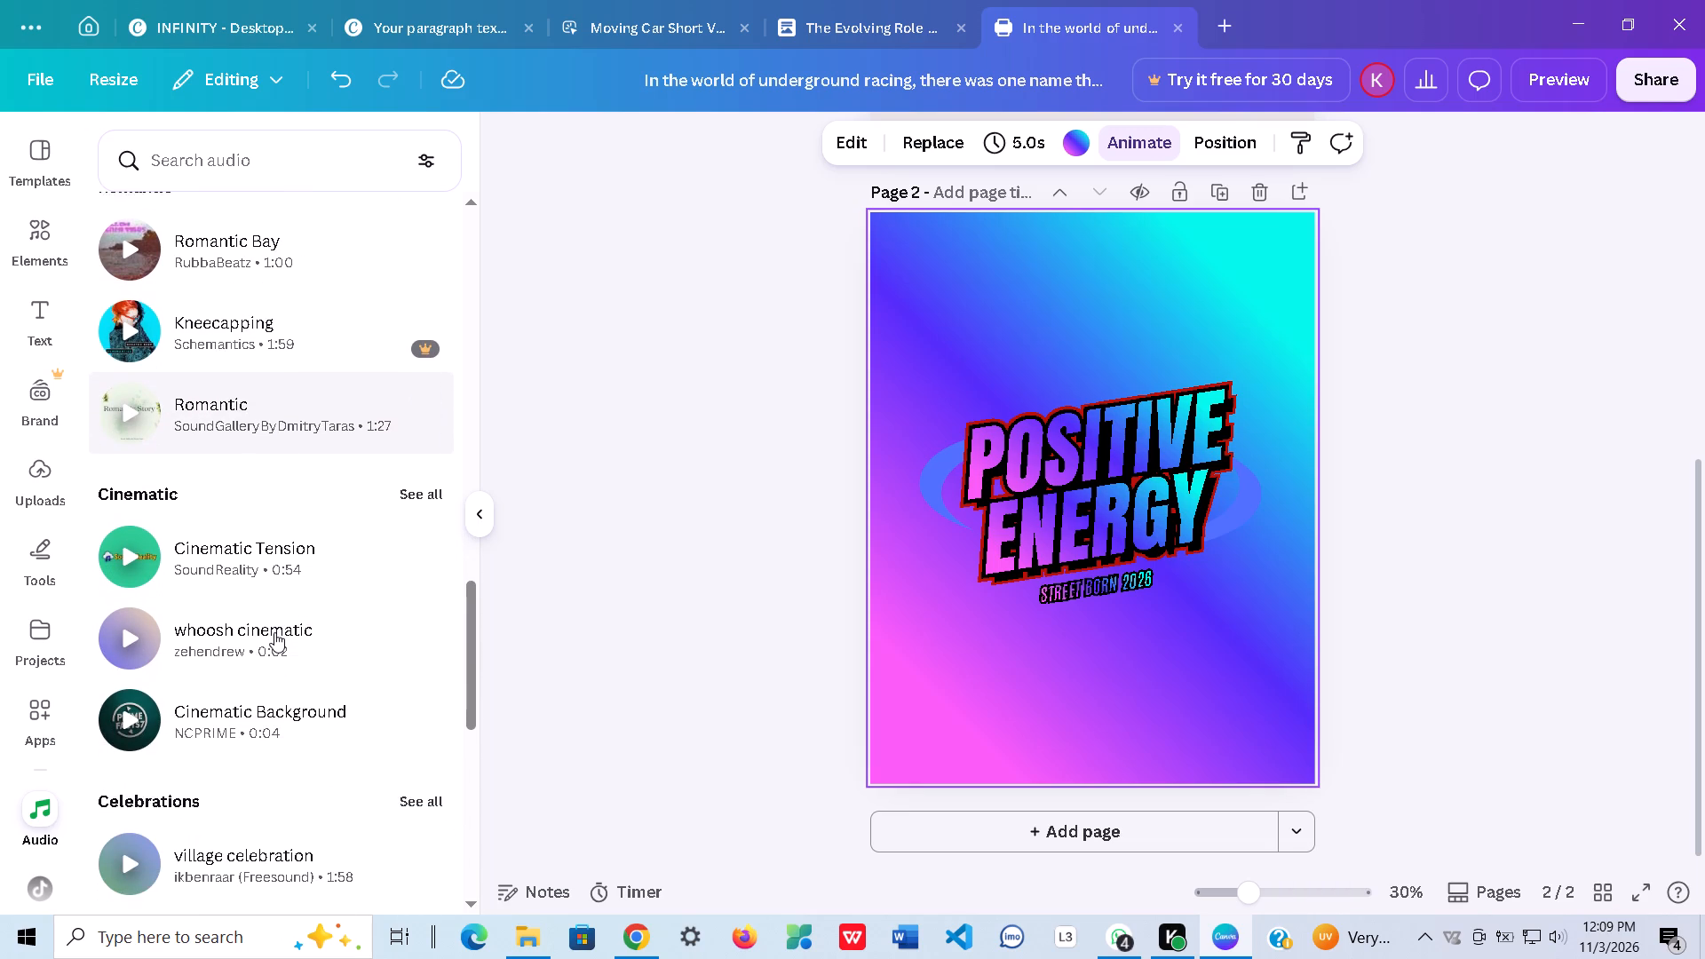
pyautogui.scroll(-1, 274, 632)
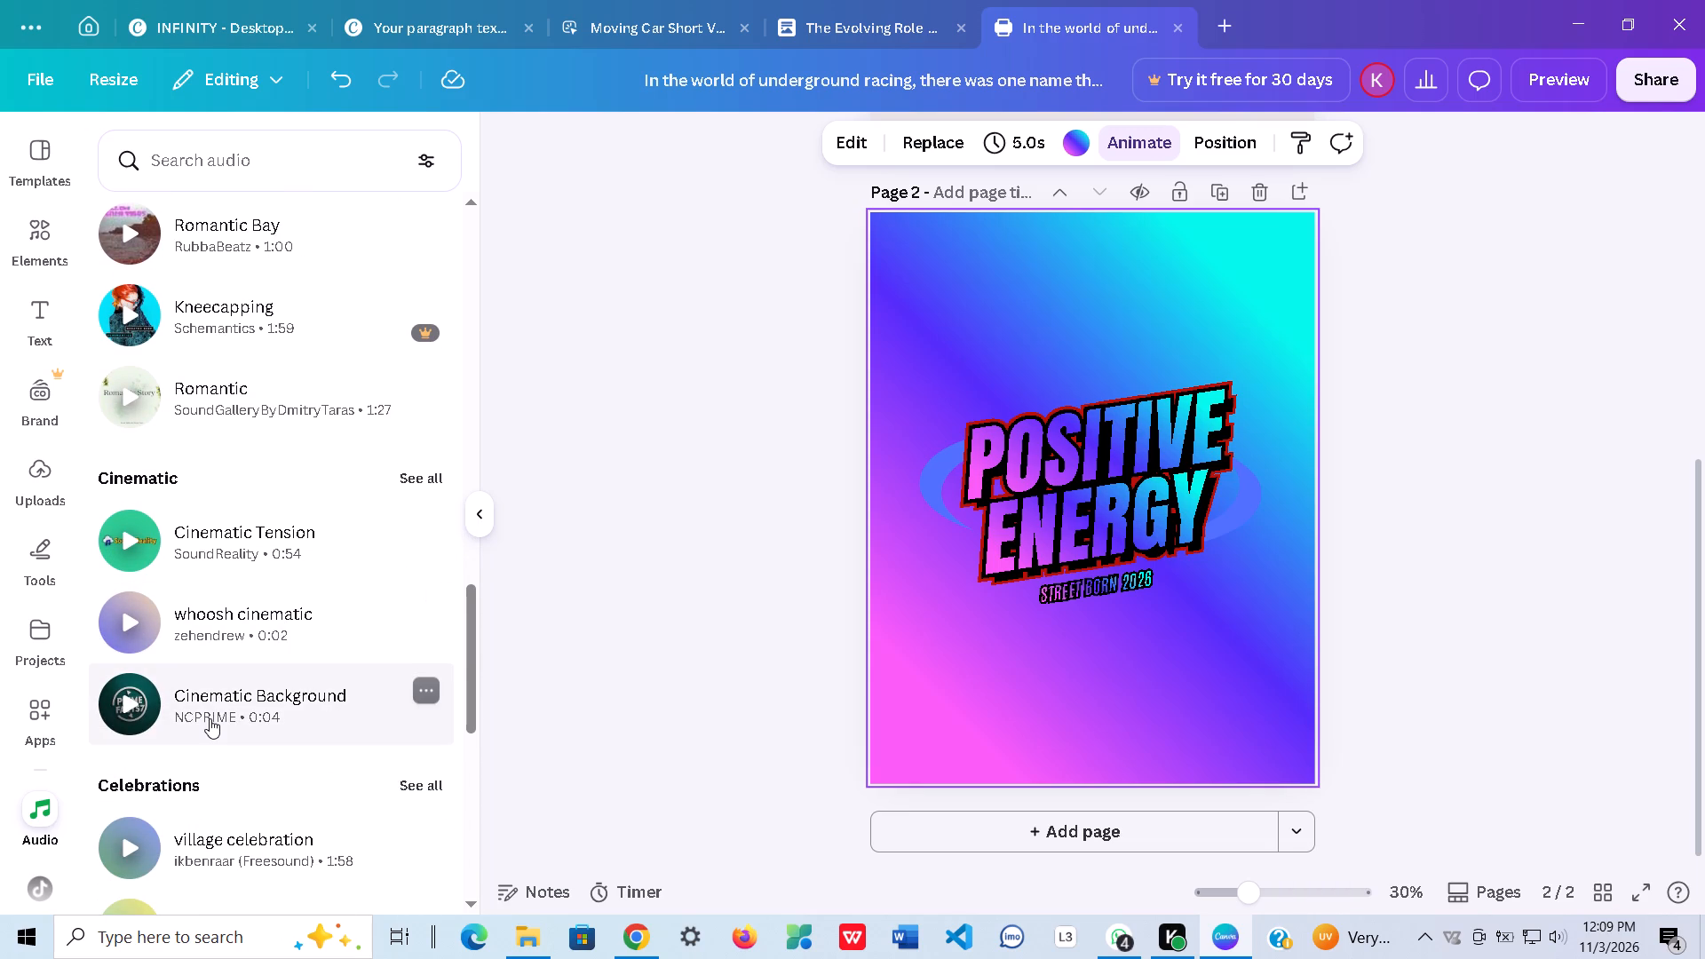
pyautogui.scroll(-2, 210, 718)
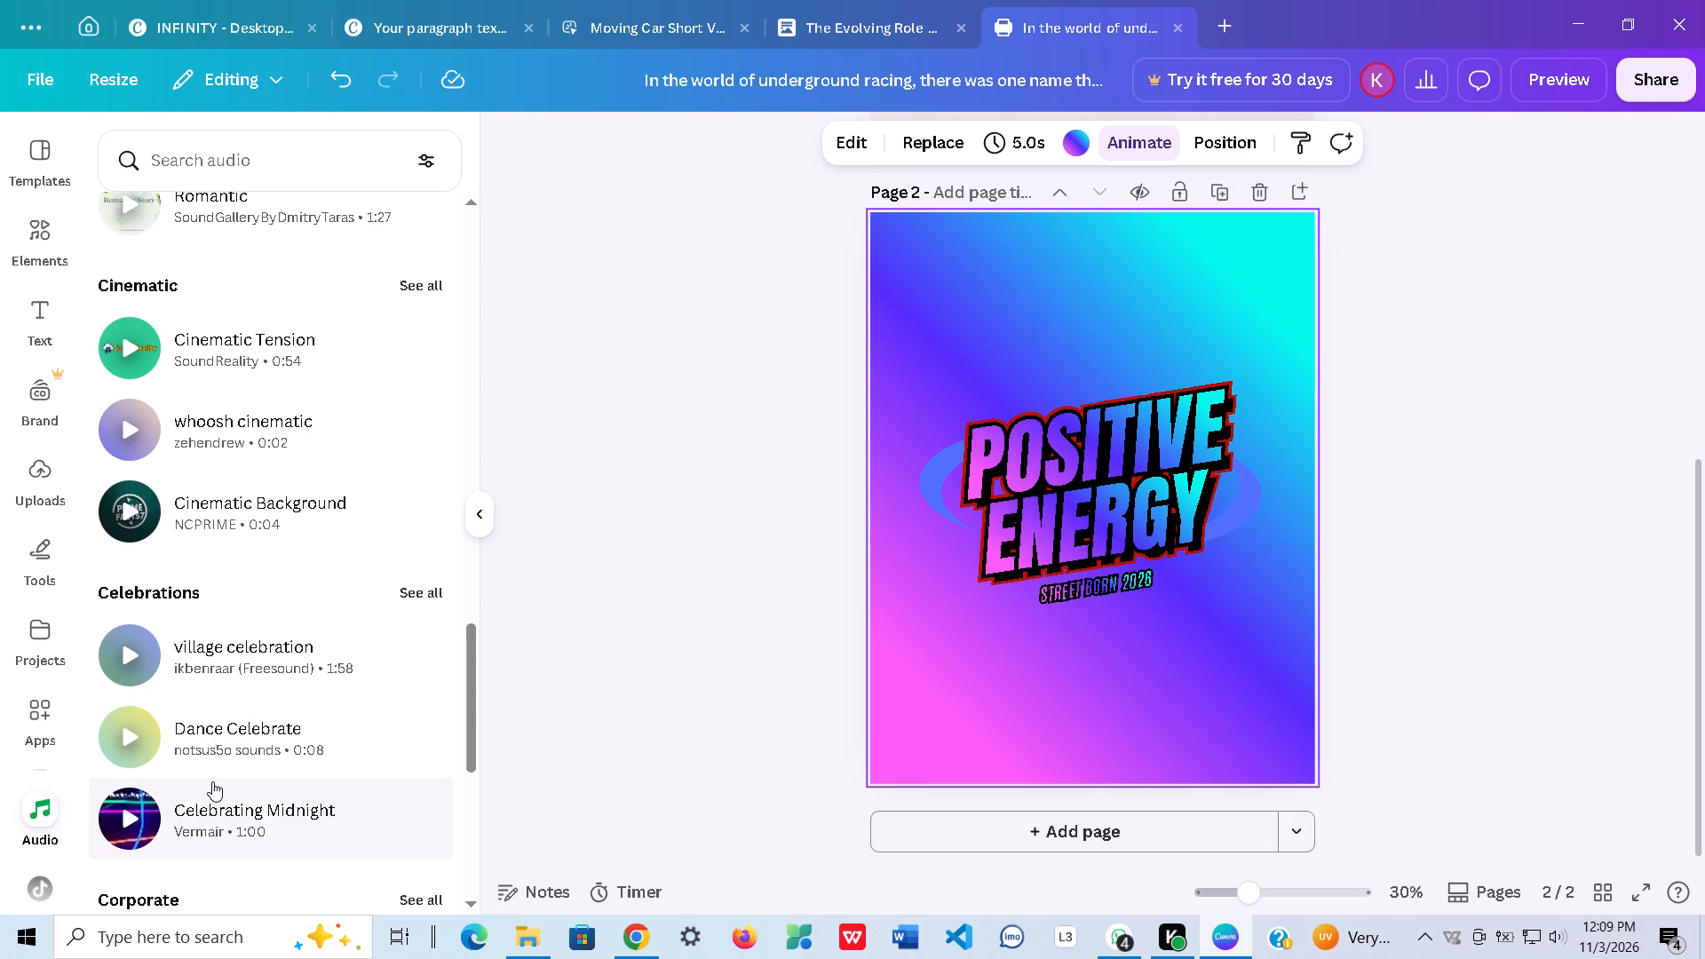
pyautogui.scroll(-1, 212, 781)
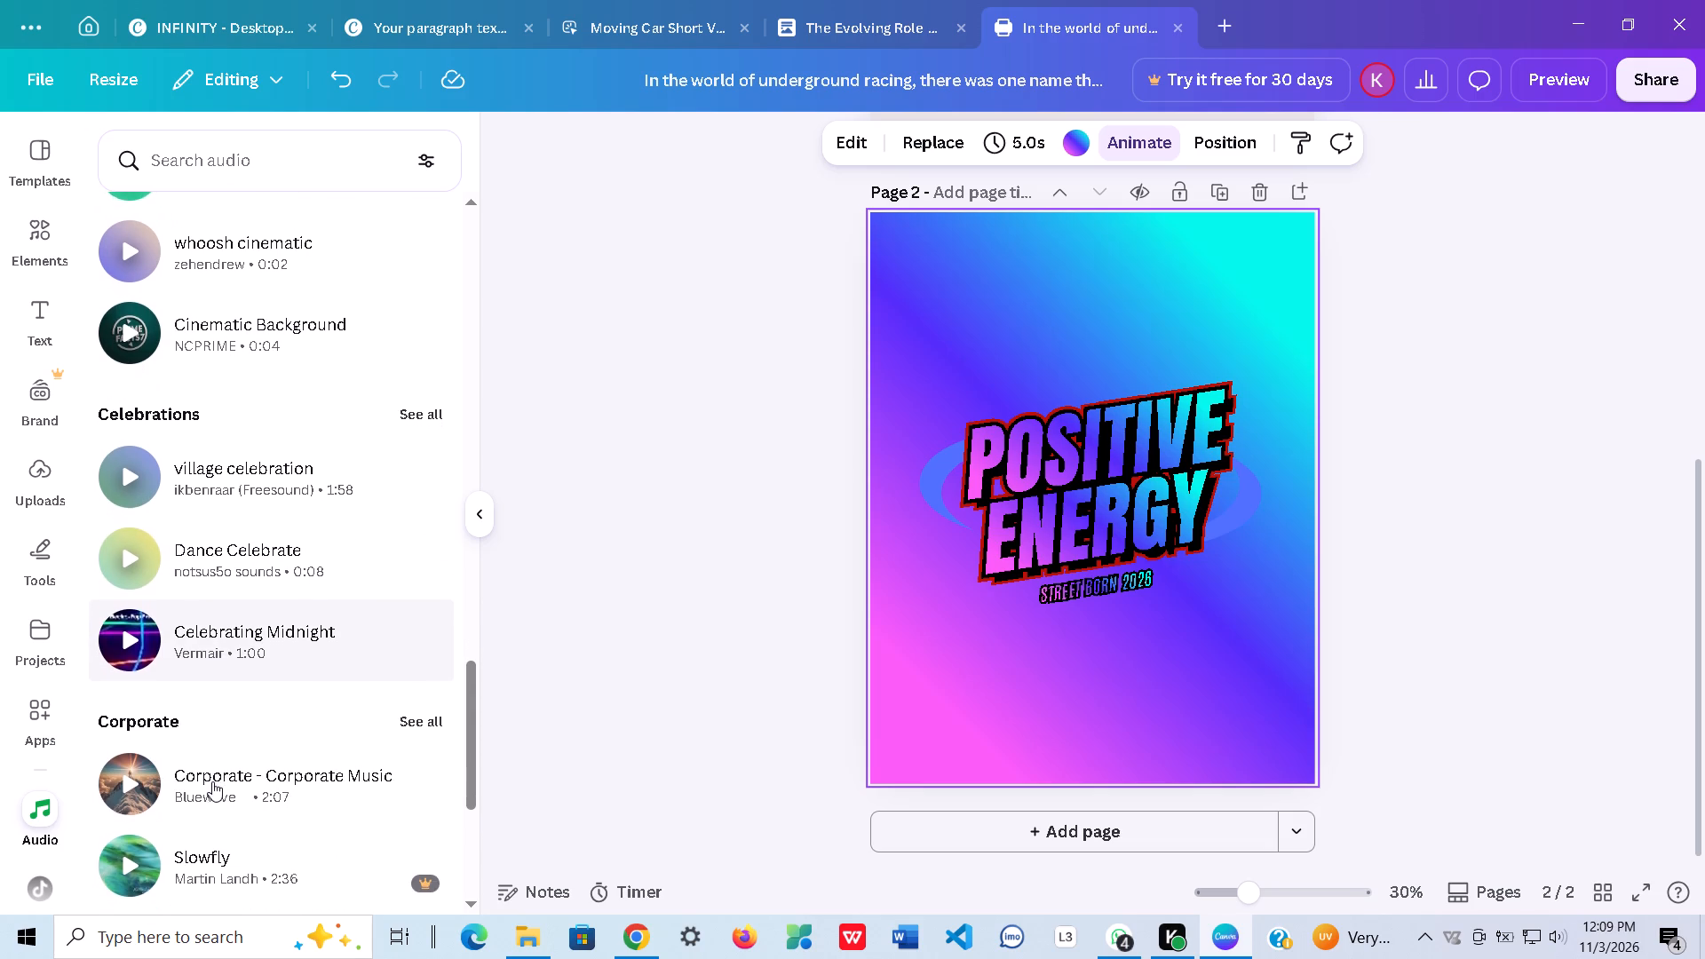
pyautogui.scroll(-1, 212, 781)
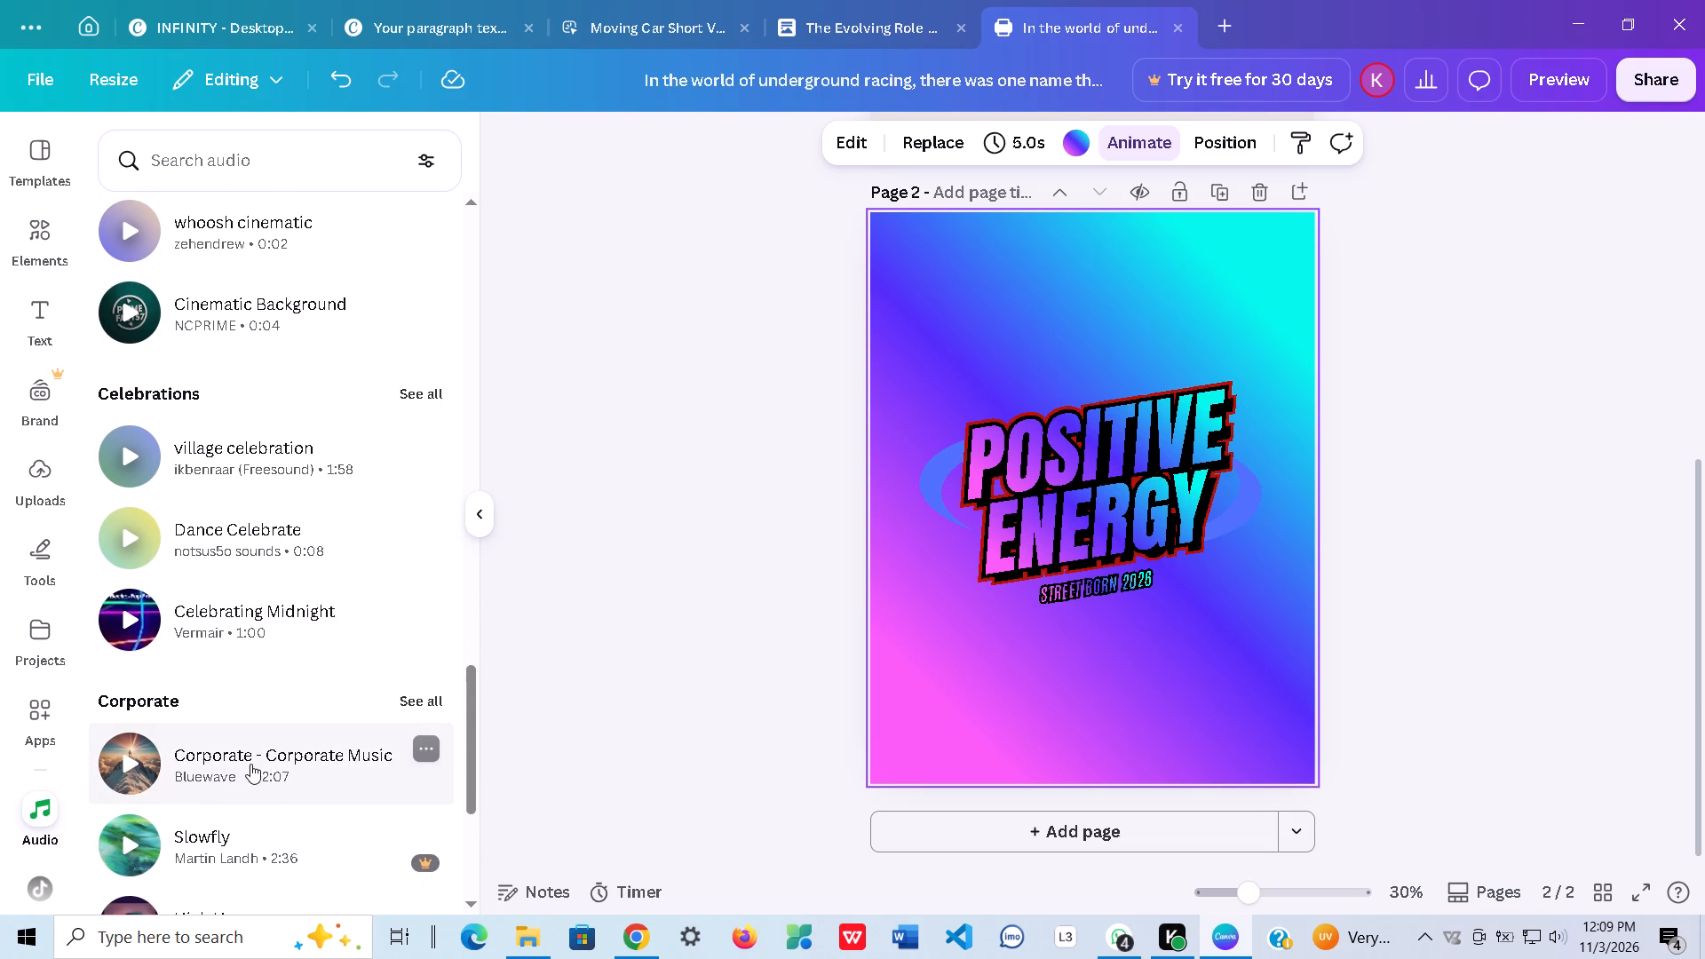
pyautogui.click(250, 764)
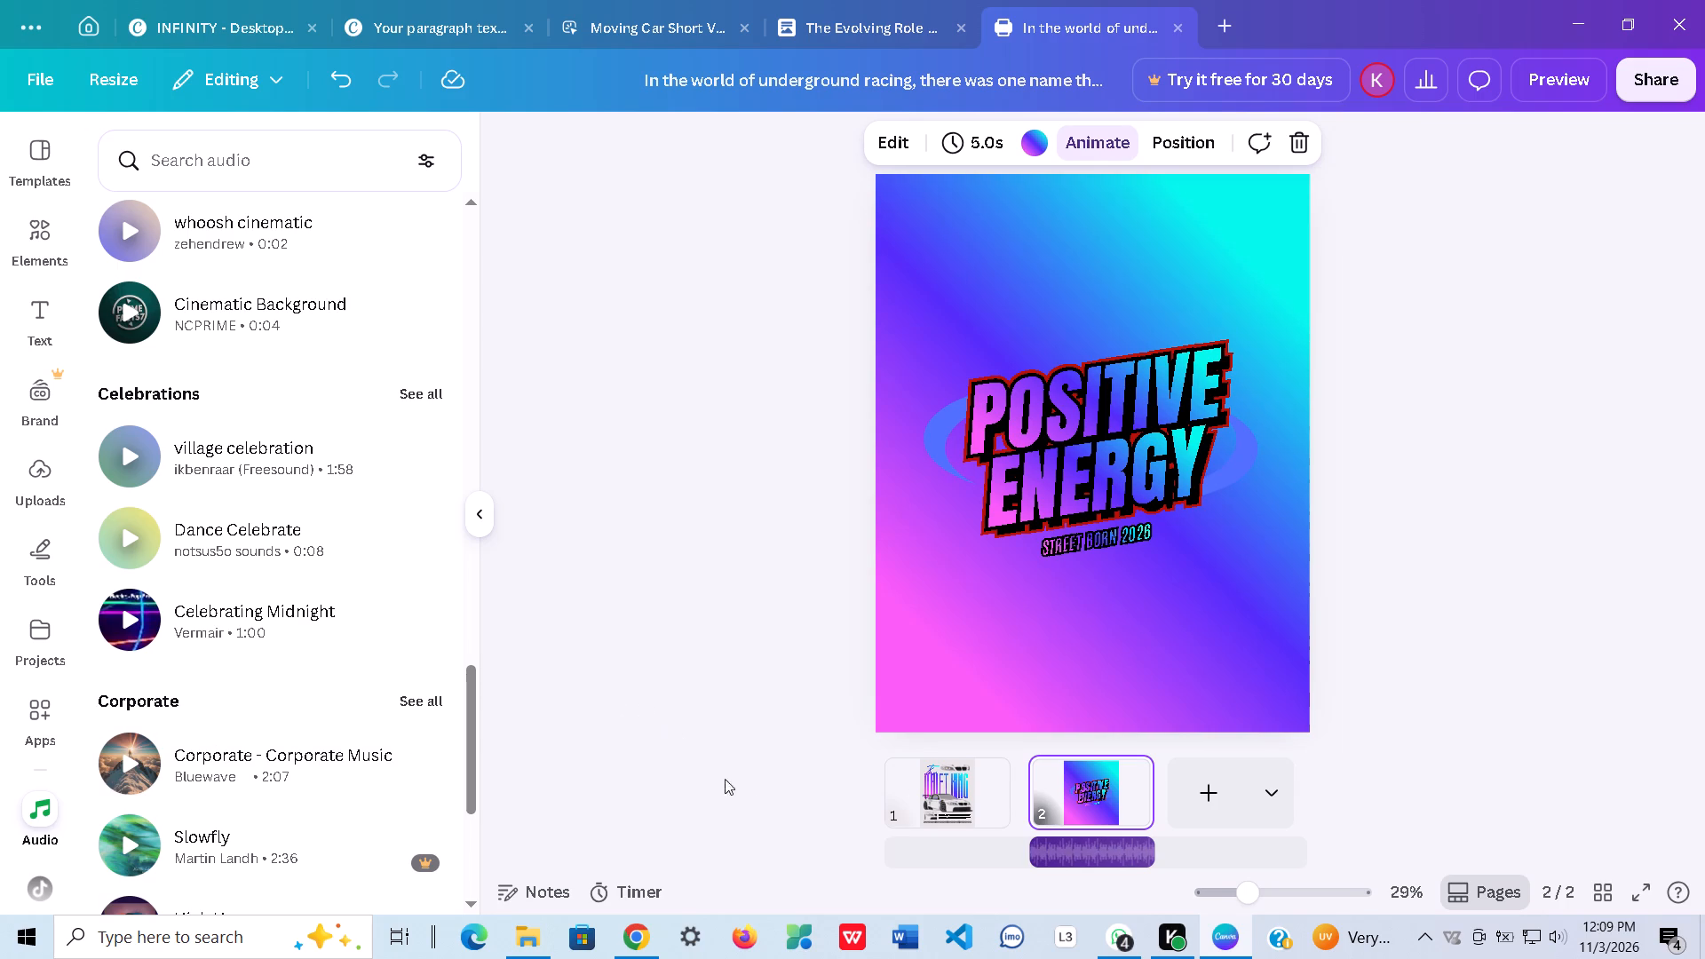
# Extend the start of the Corporate Music clip back to the beginning of page 1 so it spans both pages.
pyautogui.click(895, 794)
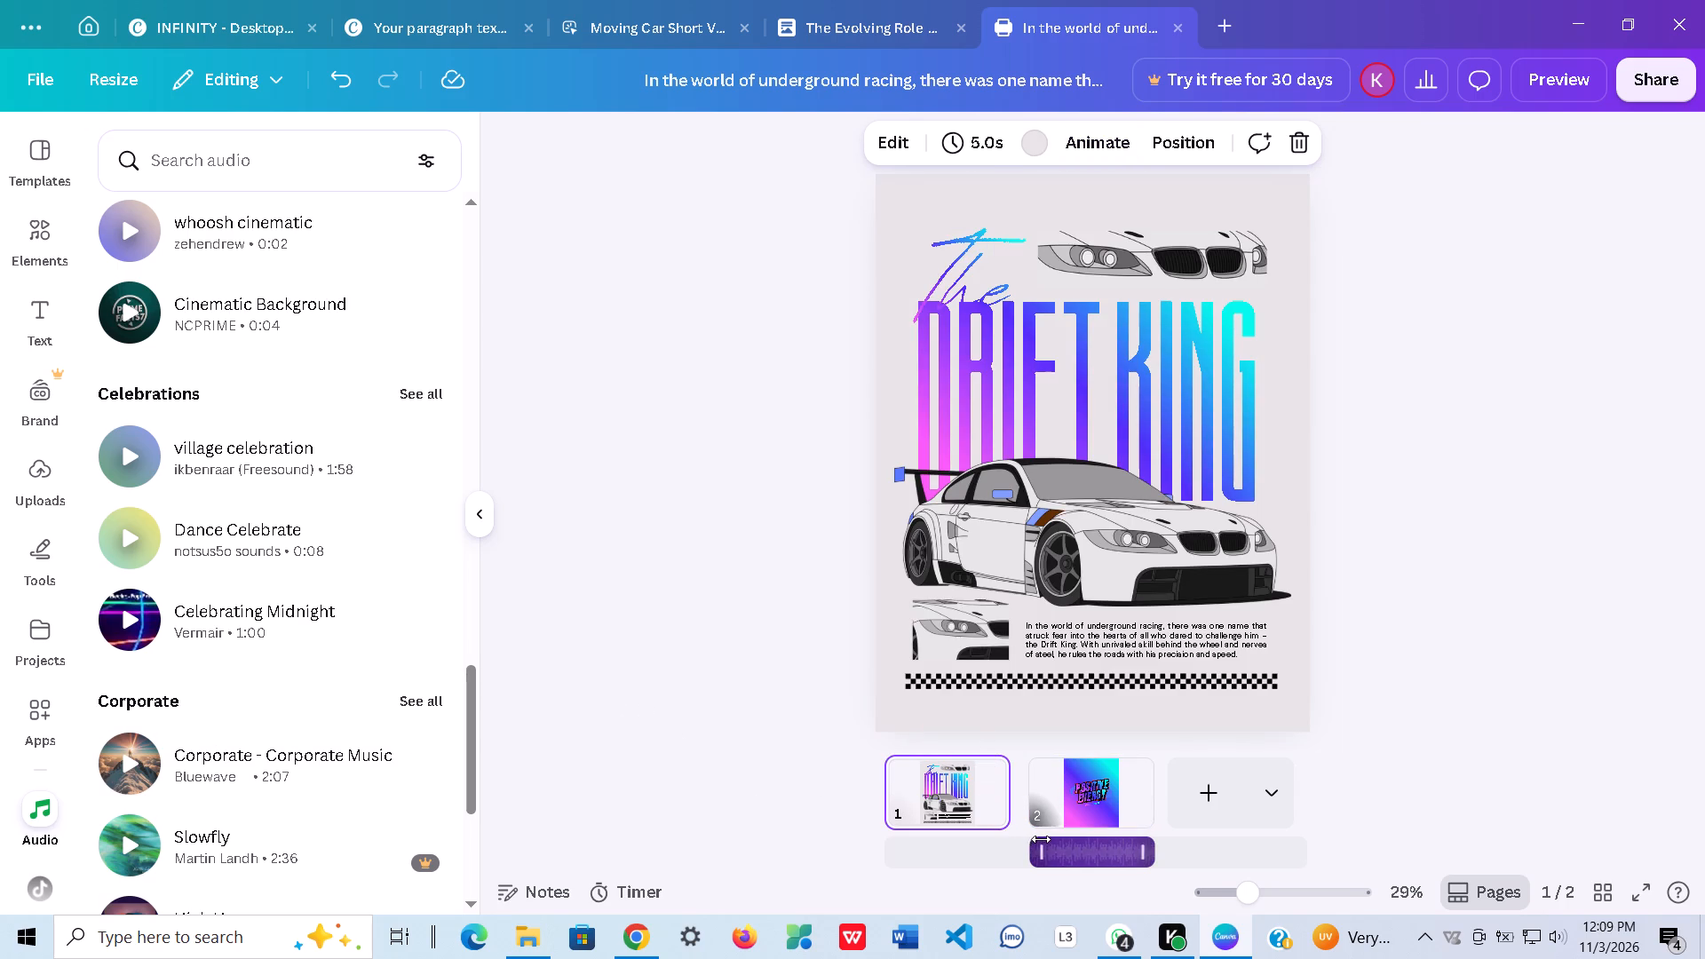
pyautogui.moveTo(1041, 852); pyautogui.dragTo(1025, 853)
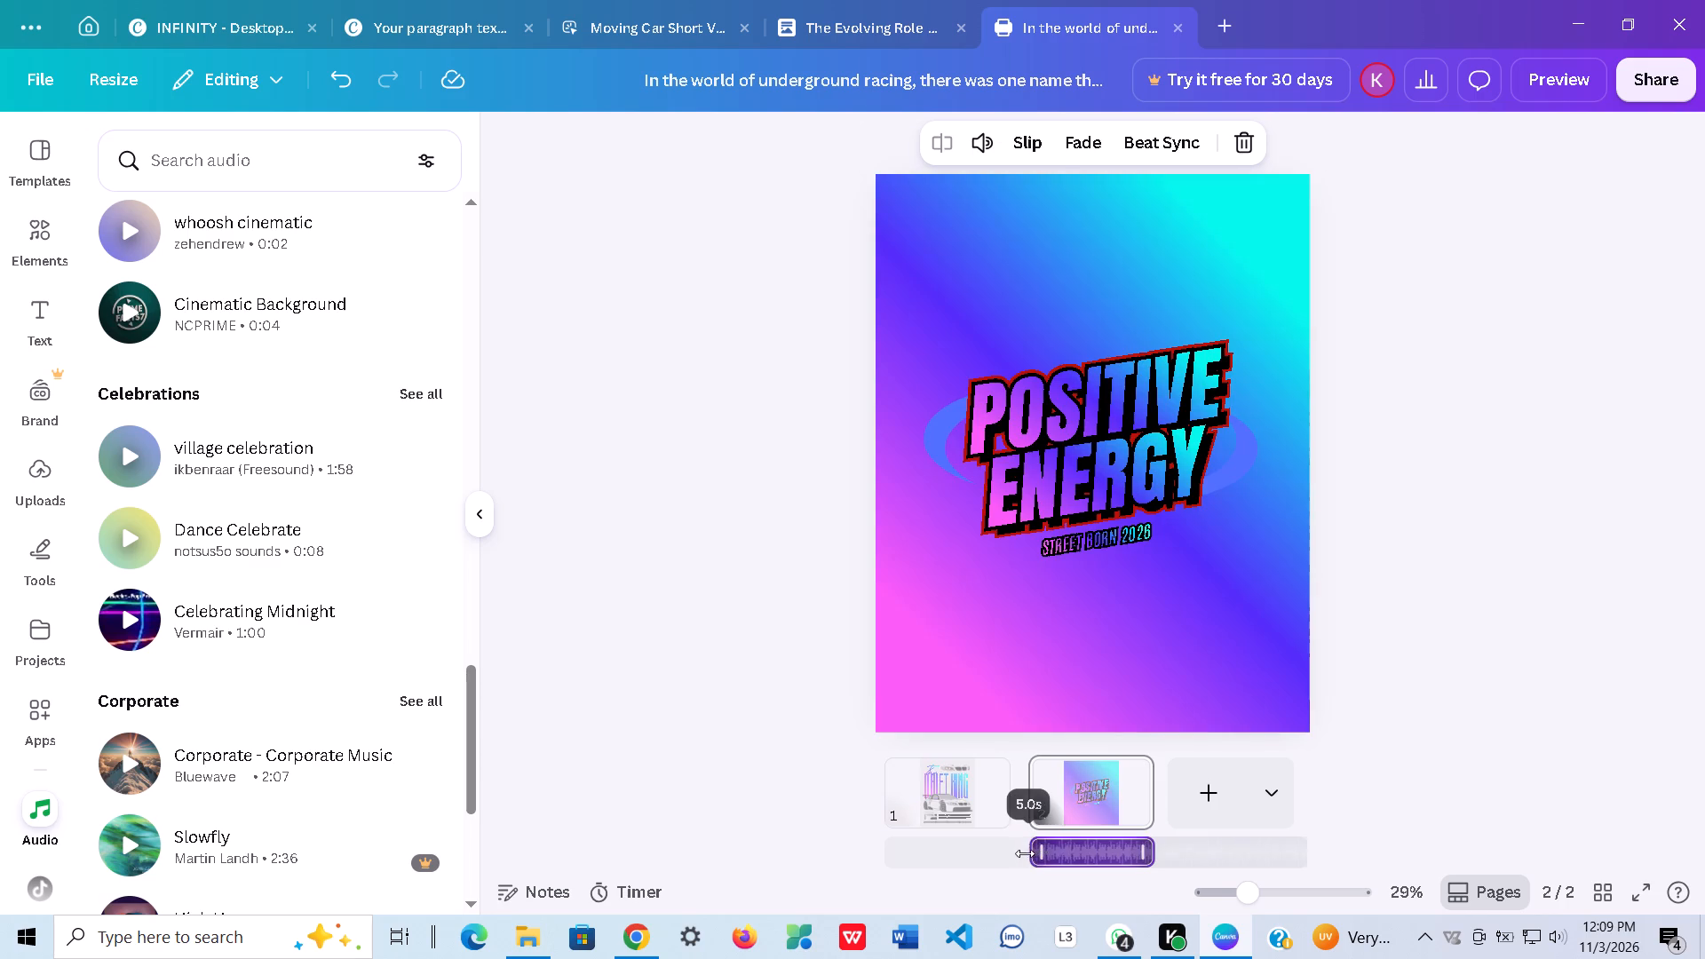
pyautogui.moveTo(1025, 853); pyautogui.dragTo(919, 855)
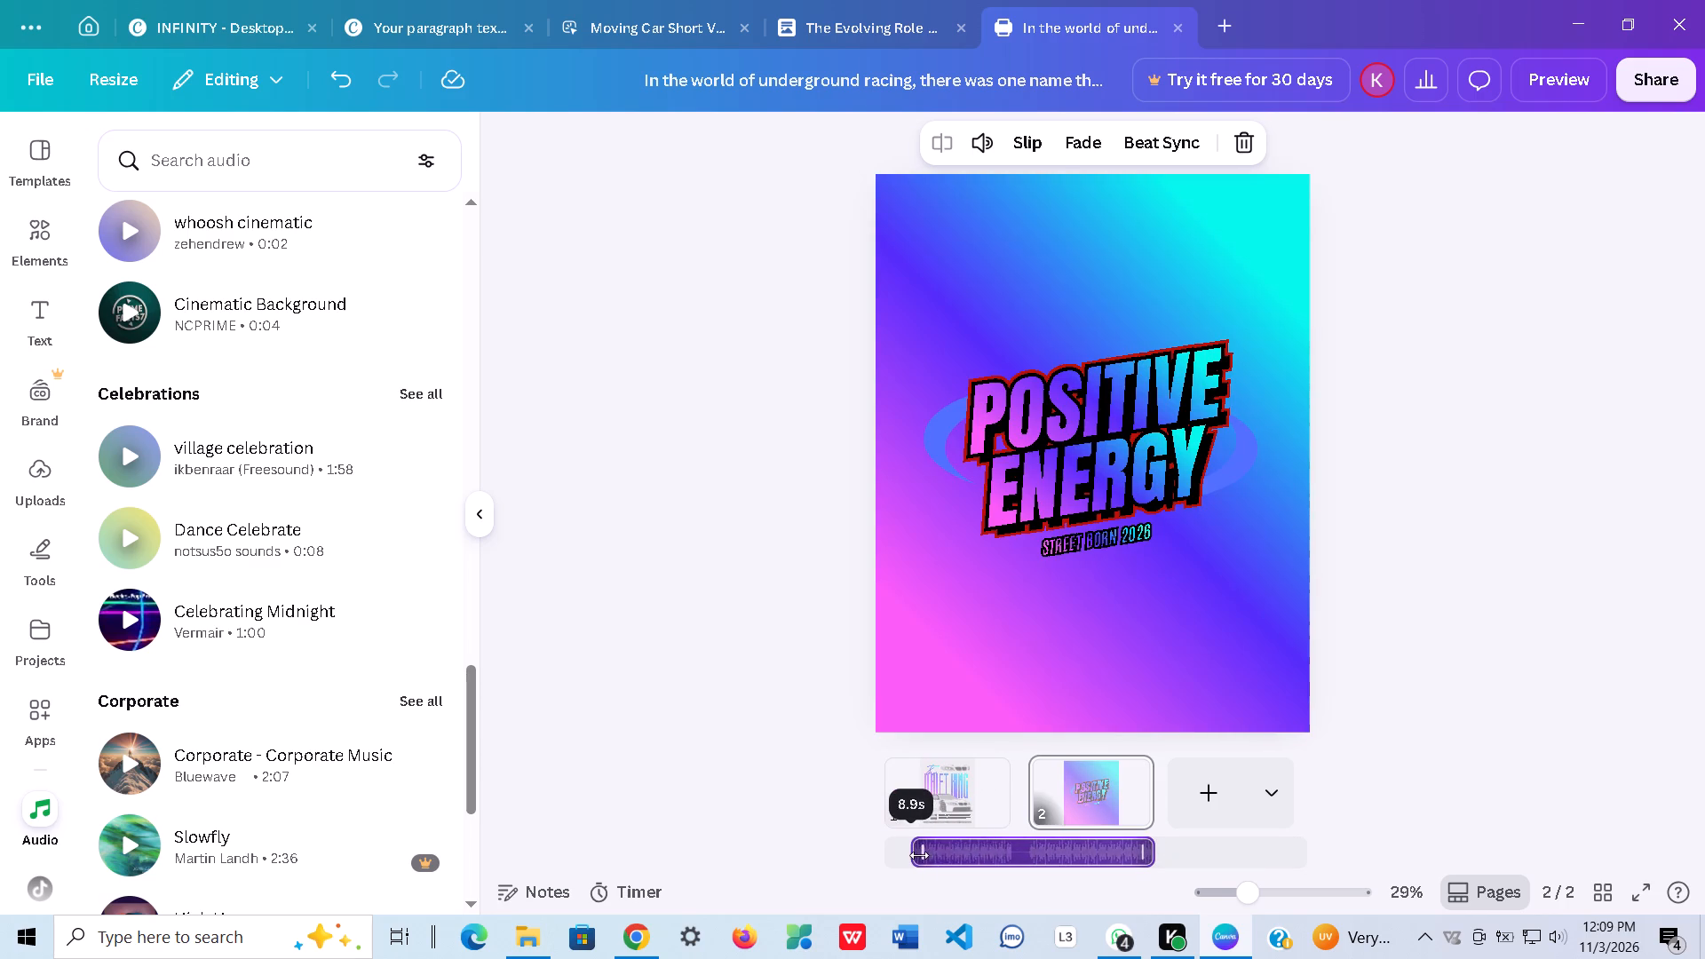
pyautogui.moveTo(919, 855); pyautogui.dragTo(900, 855)
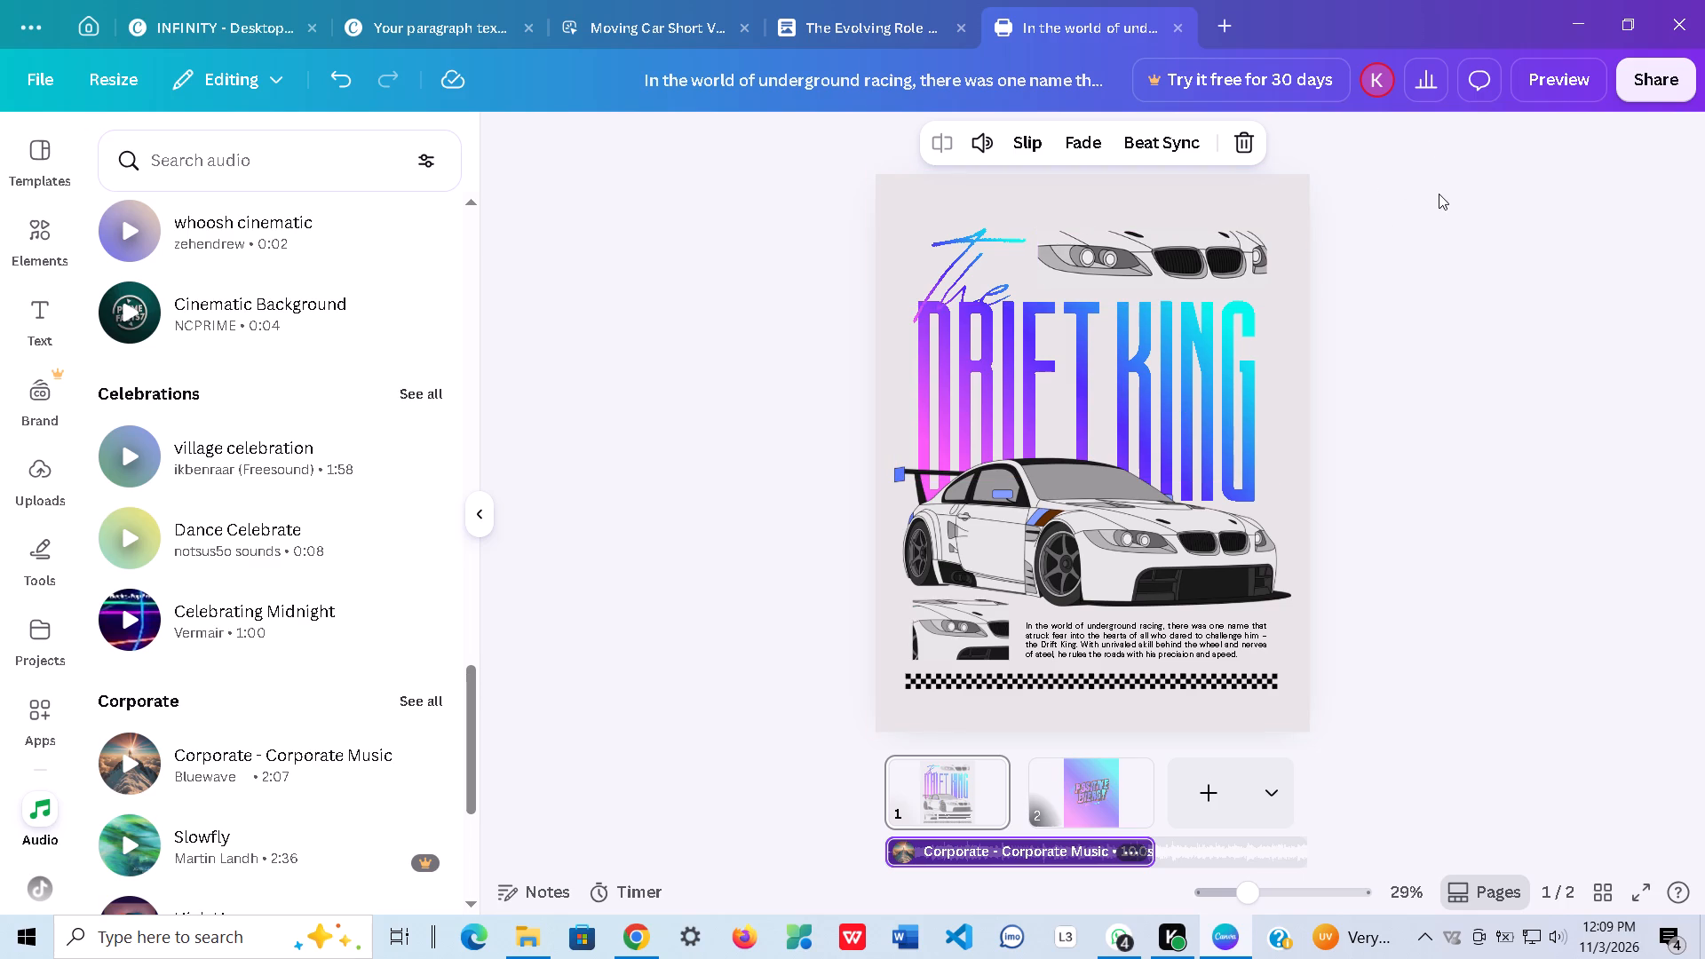
# Preview the whole two-page design with its music, toggling the sound, and return to the editor.
pyautogui.click(1086, 518)
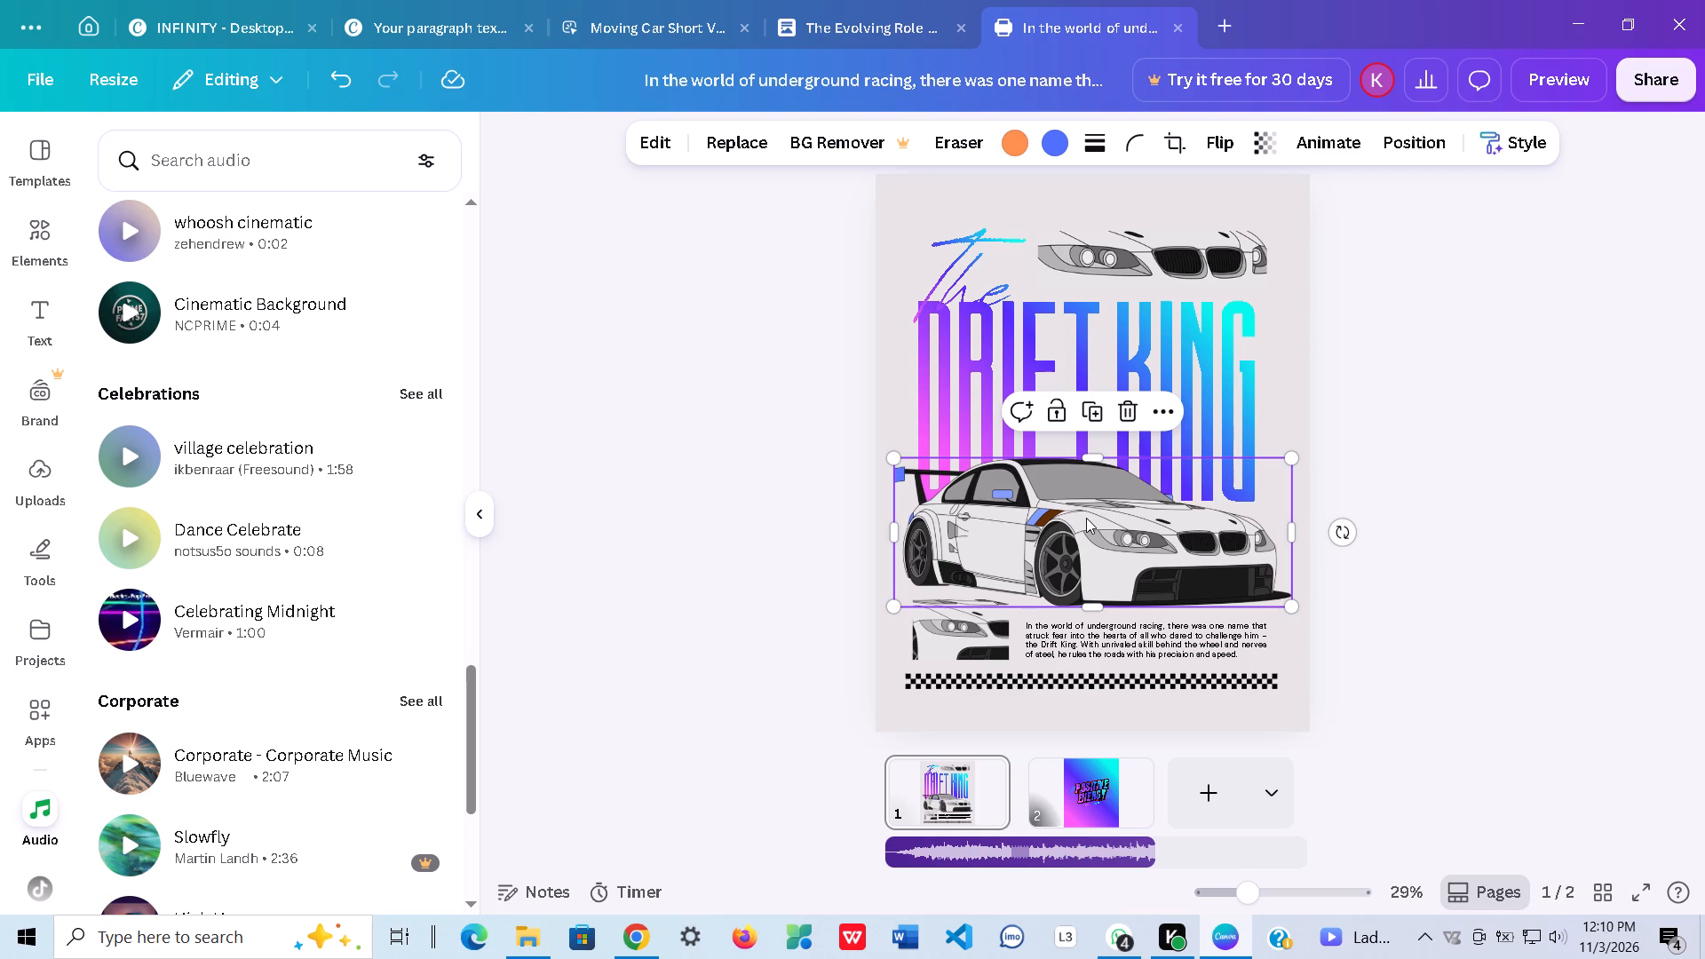
pyautogui.click(1544, 83)
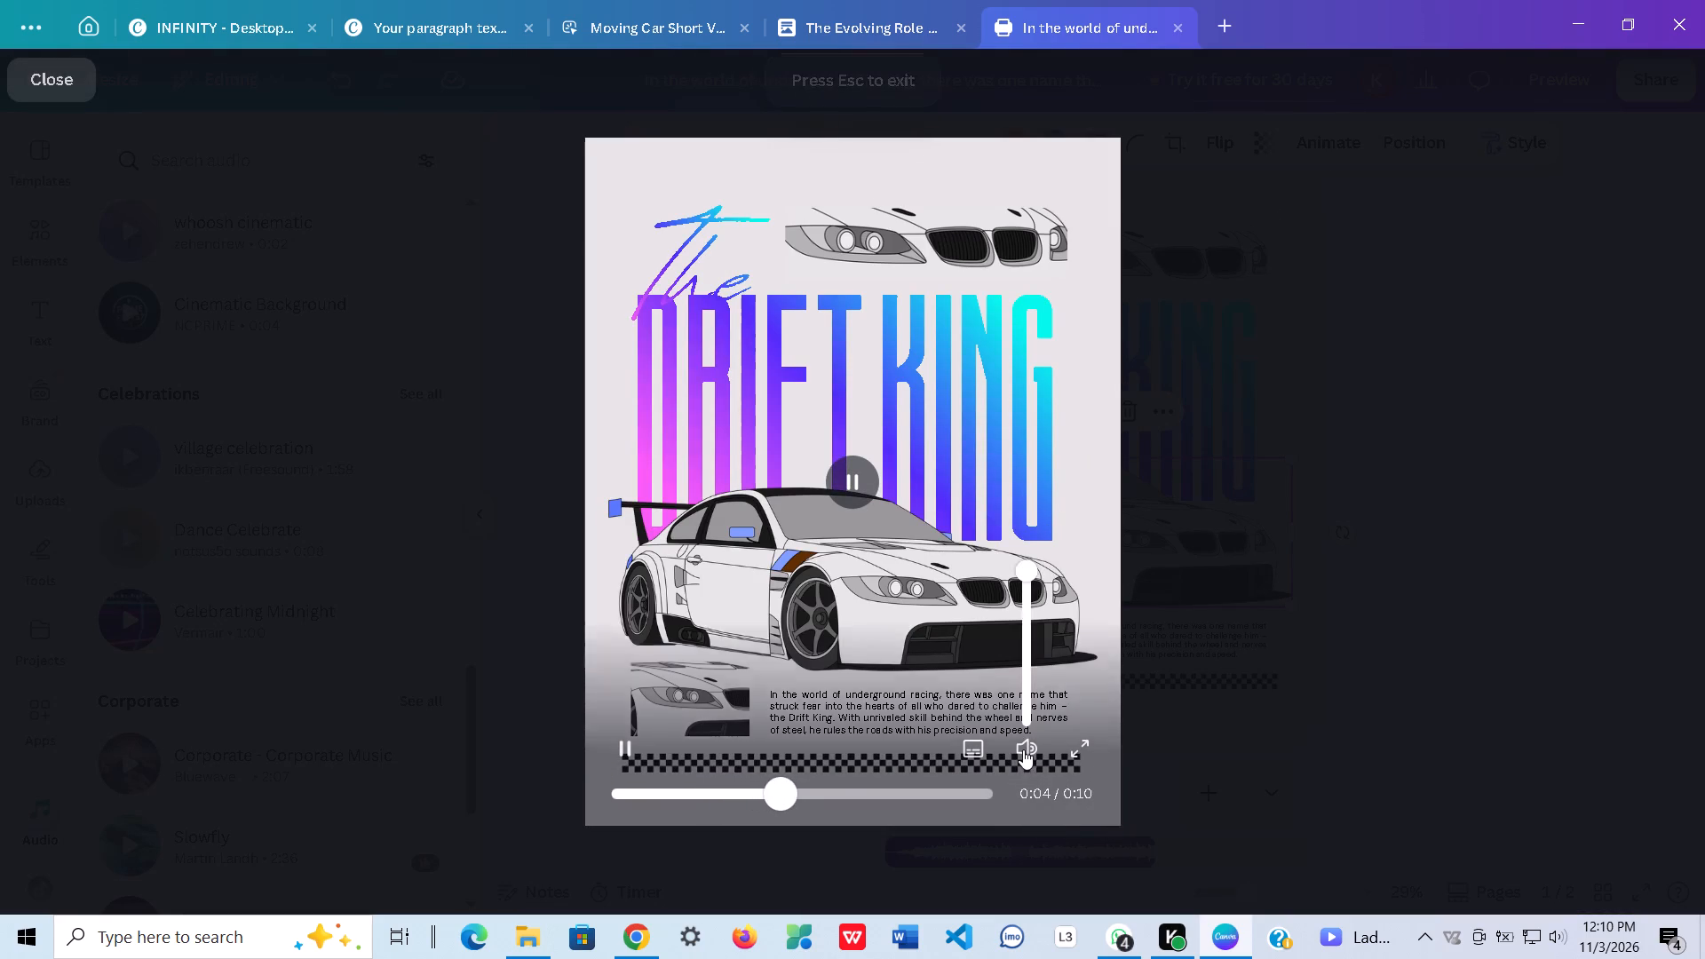
pyautogui.click(1023, 749)
pyautogui.click(1023, 749)
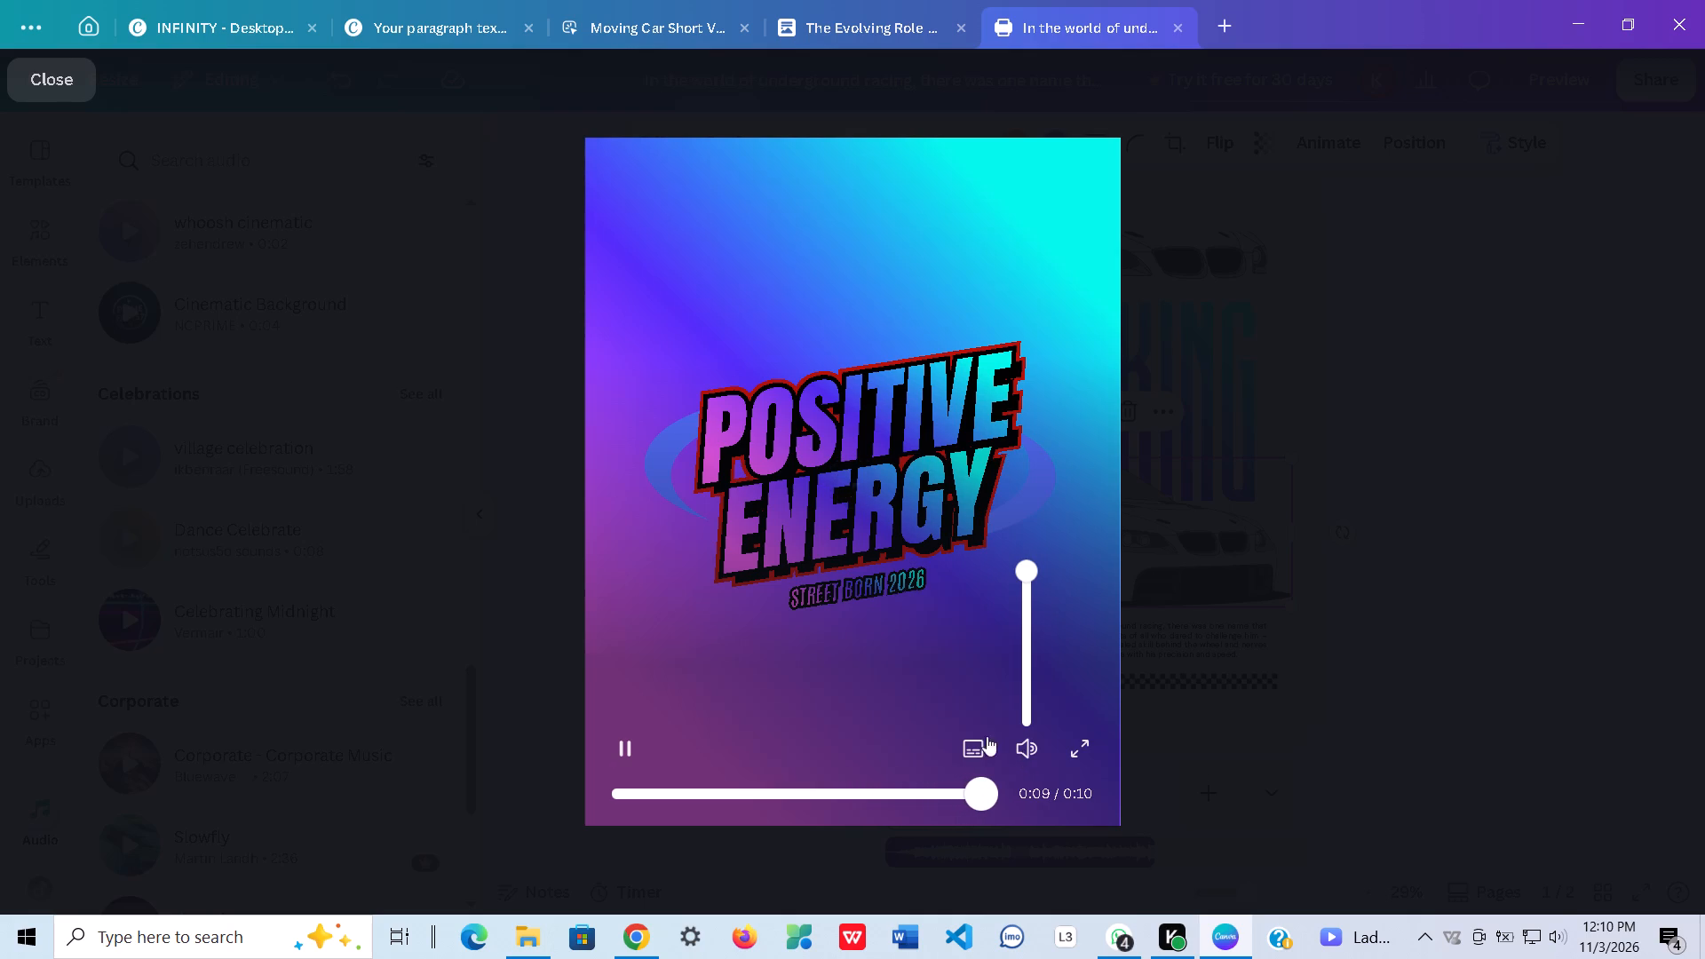
pyautogui.click(43, 91)
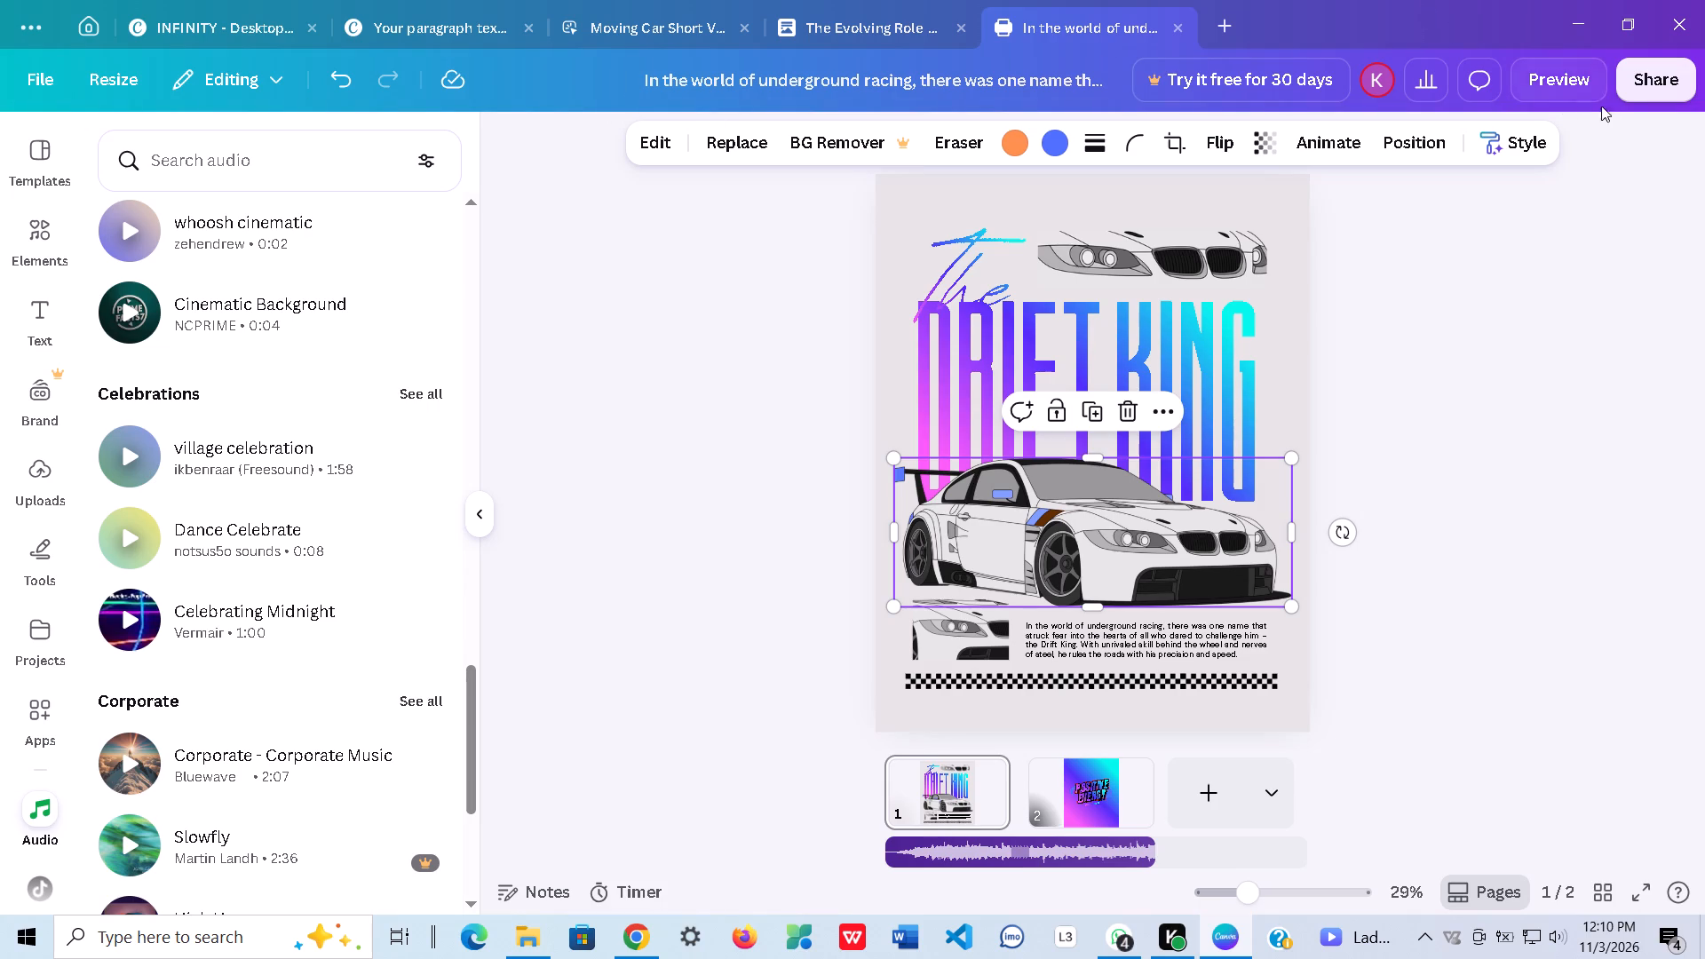
# Export all pages as a Microsoft PowerPoint document and save the PPTX file in the Downloads folder under its suggested name.
pyautogui.click(1649, 91)
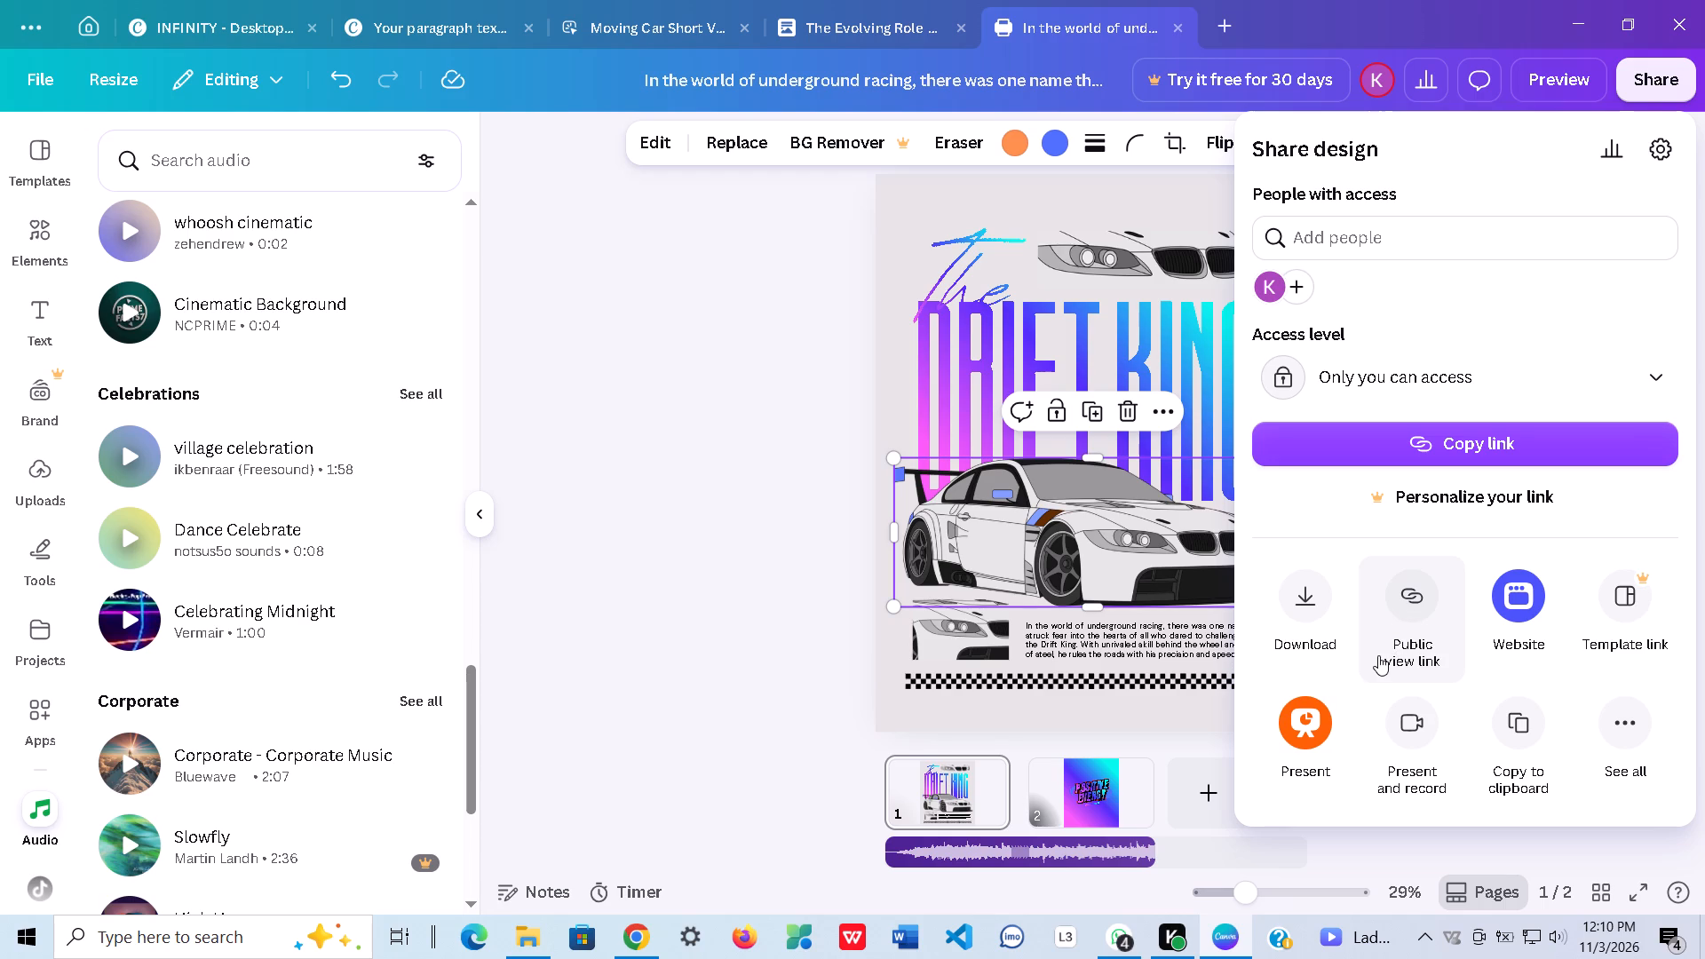
pyautogui.scroll(-2, 1438, 713)
pyautogui.click(1615, 744)
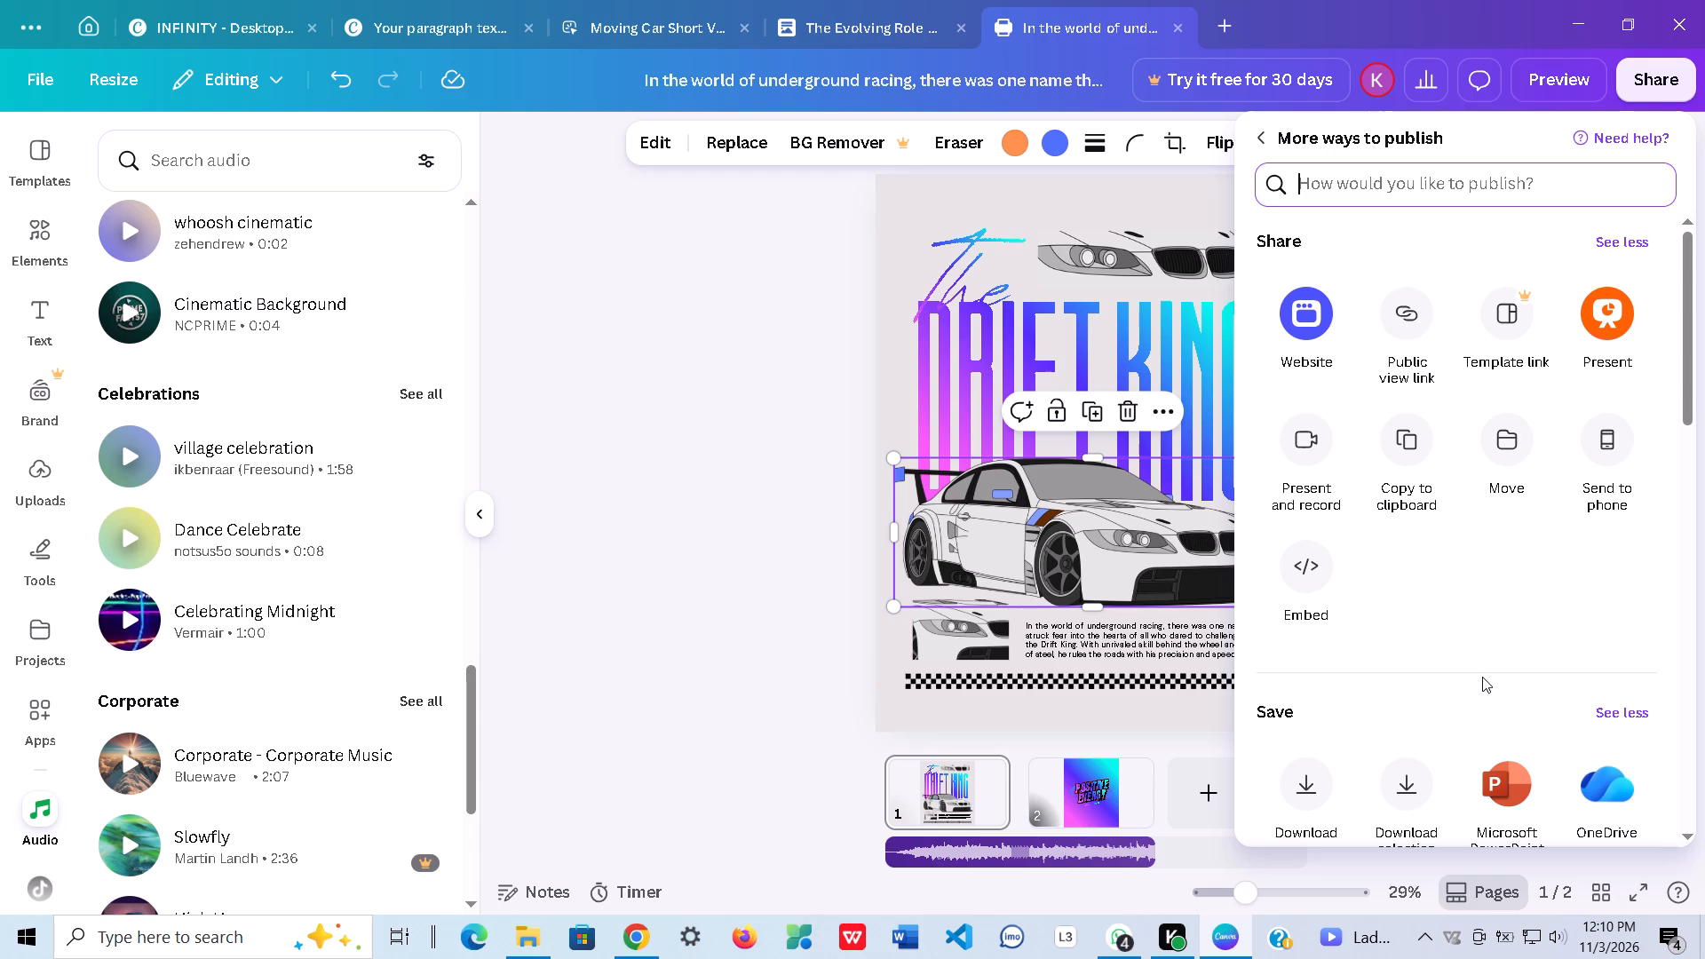
pyautogui.scroll(-1, 1482, 677)
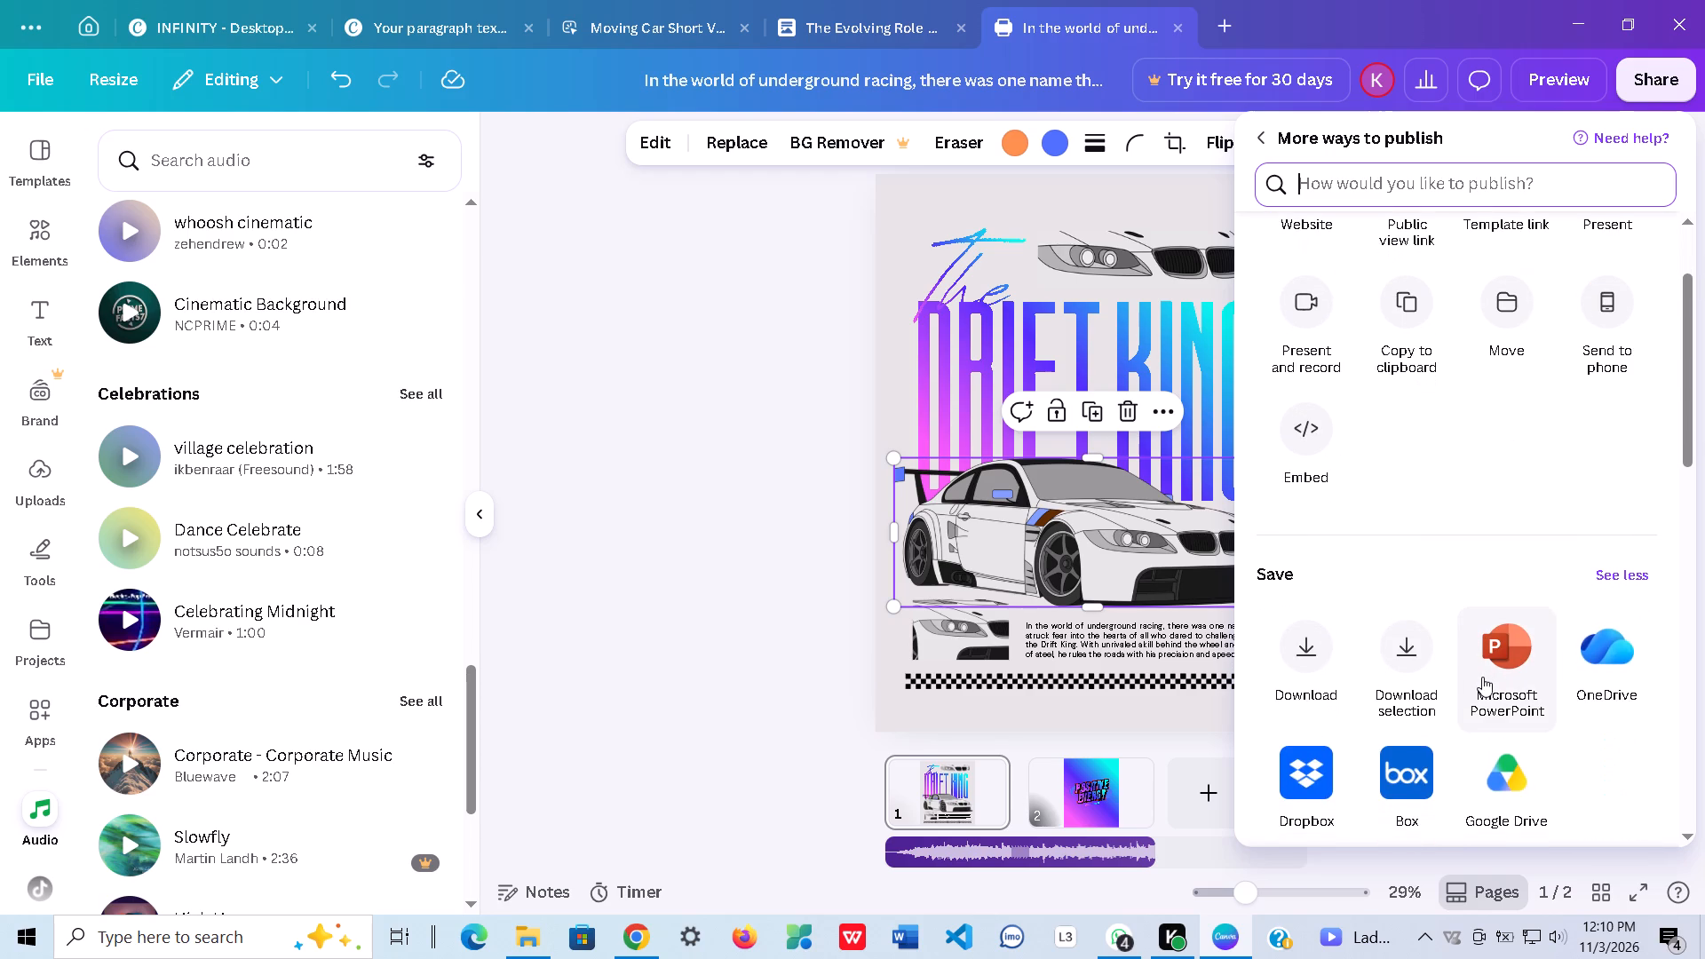
pyautogui.click(1482, 677)
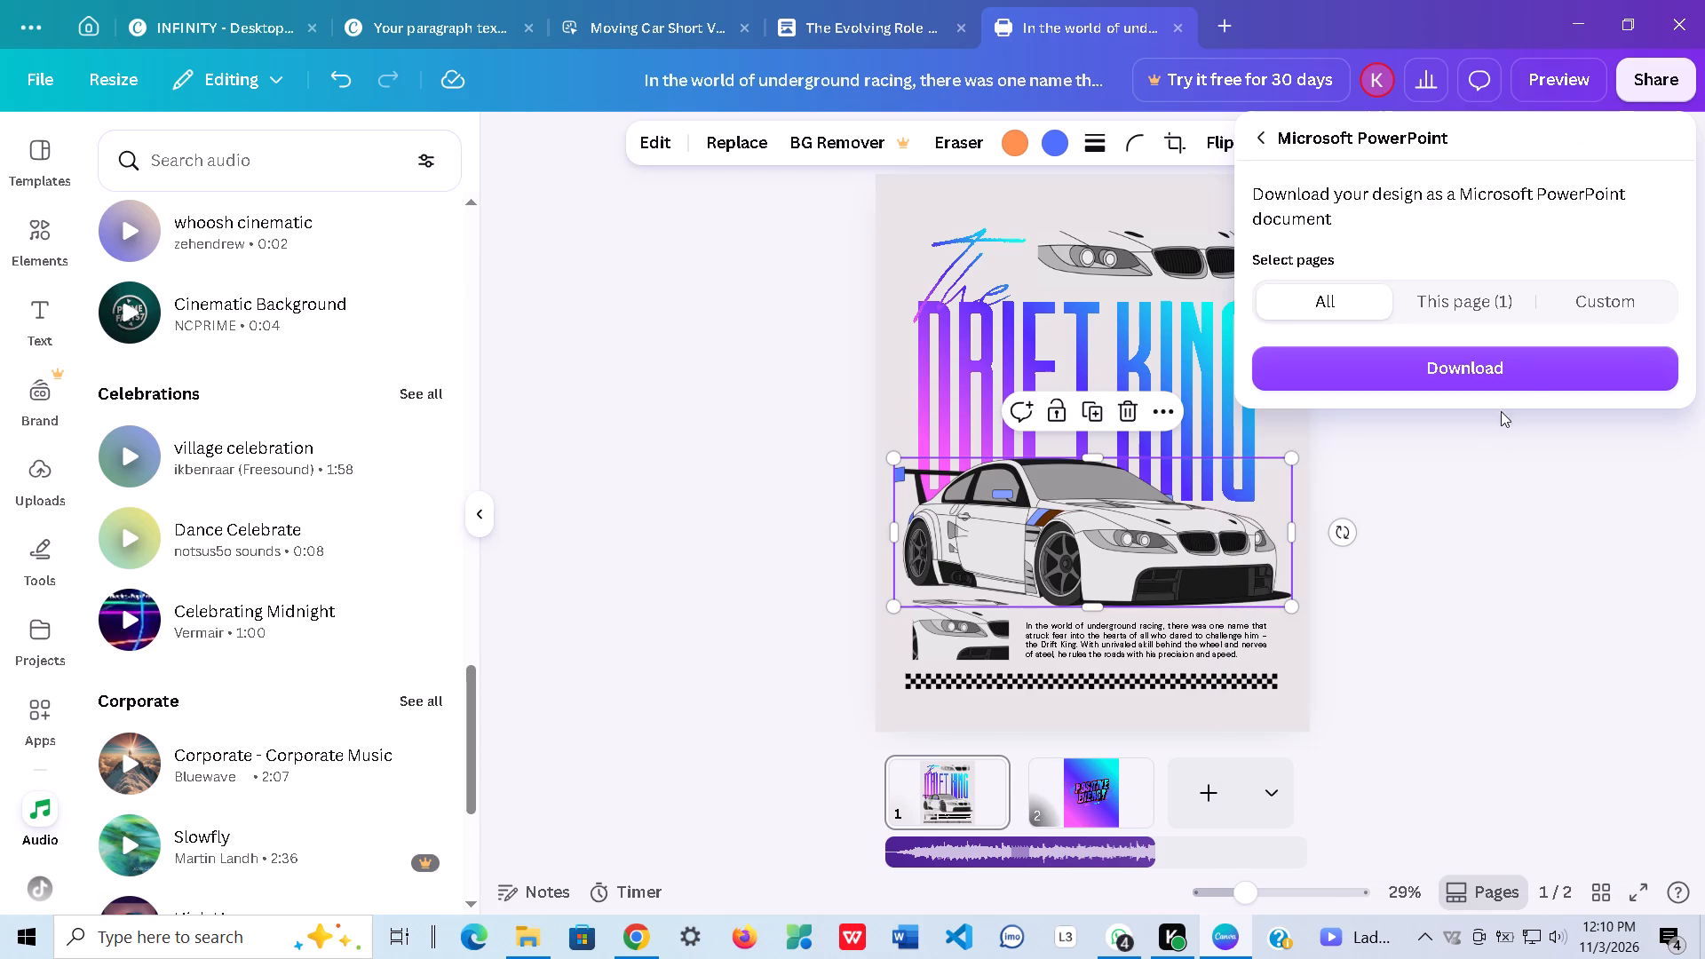
pyautogui.click(1539, 361)
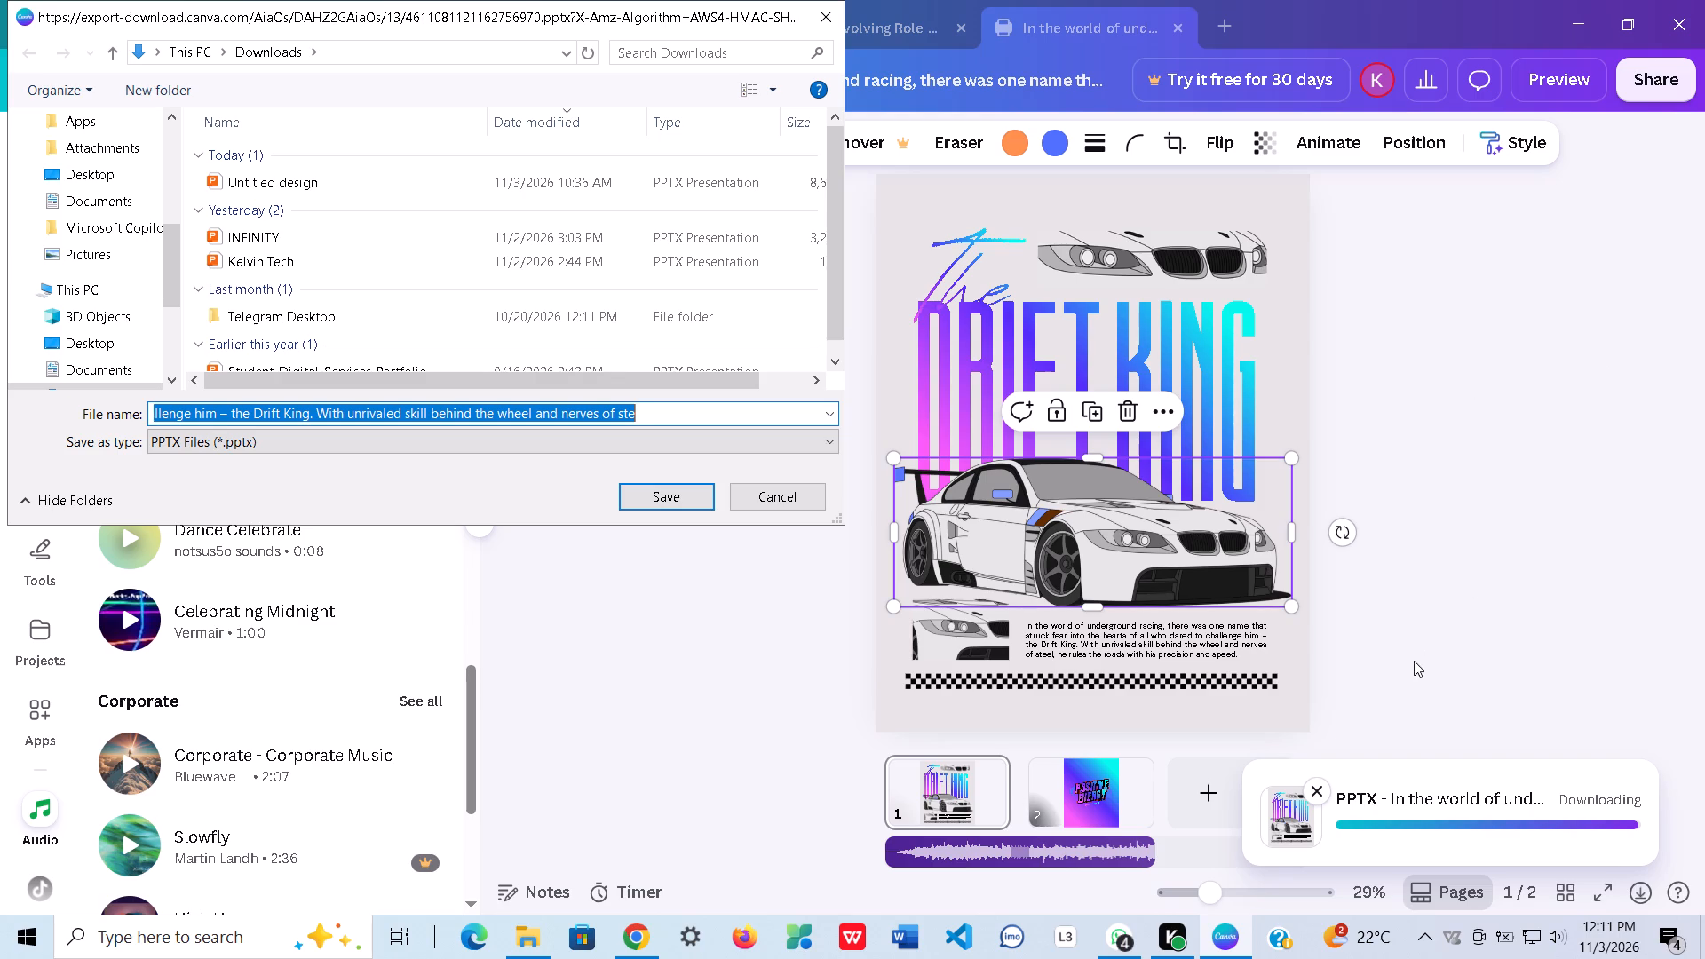
pyautogui.click(1312, 789)
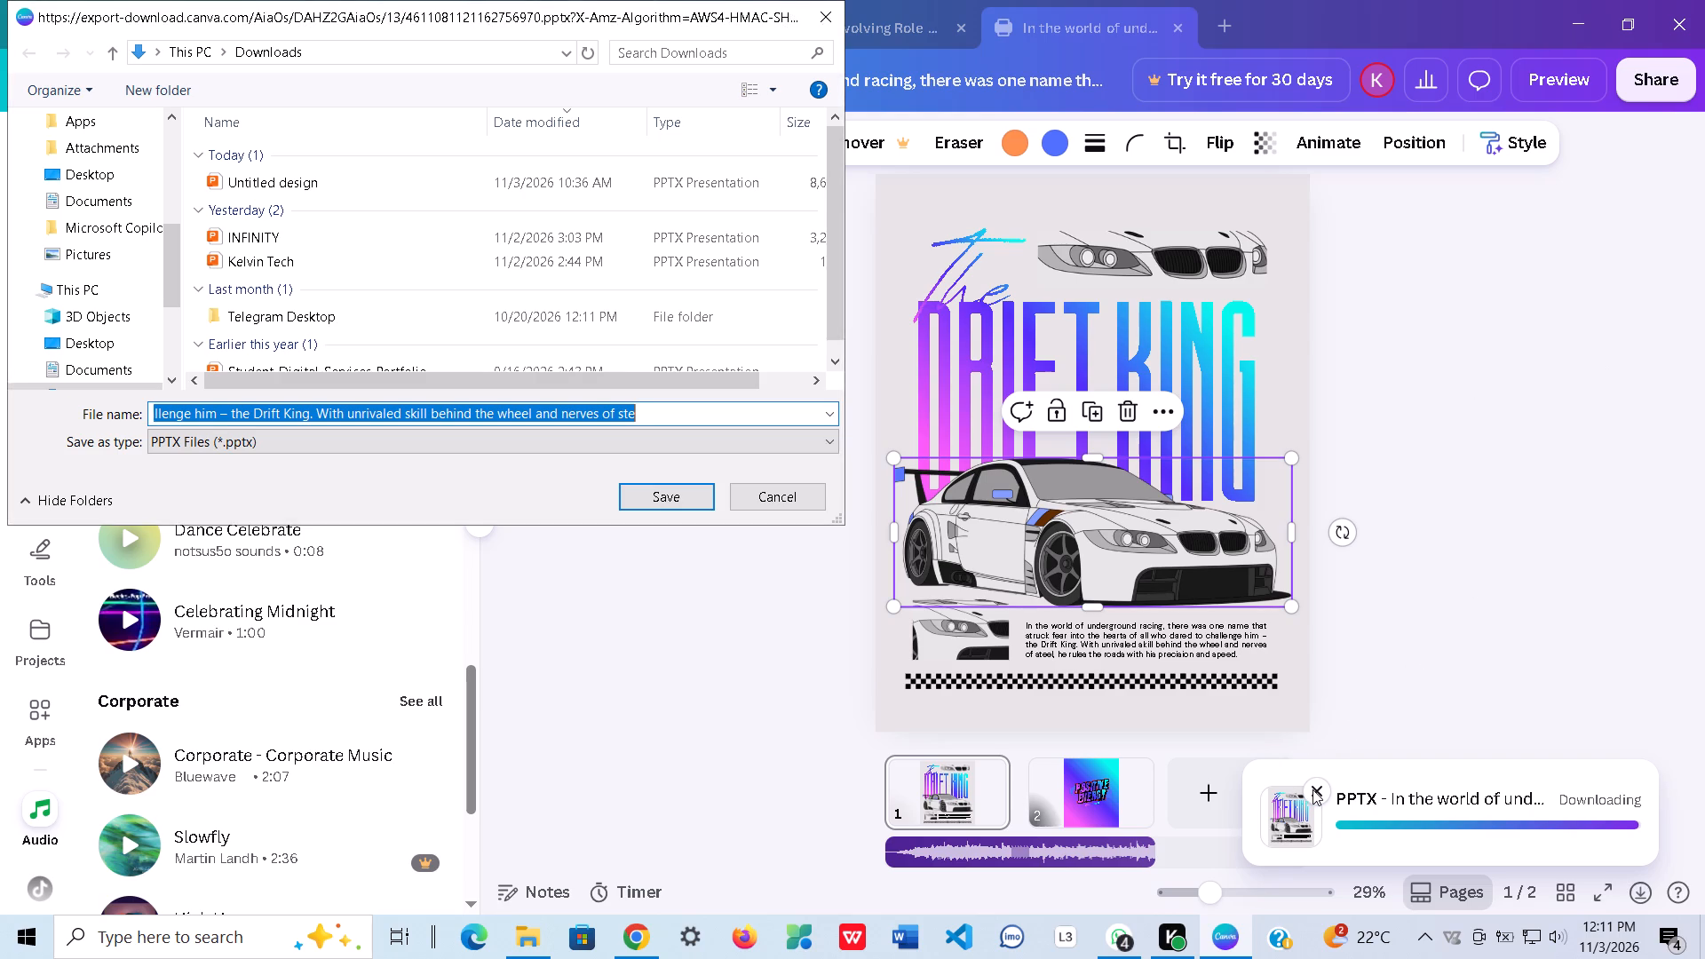
pyautogui.click(1312, 789)
pyautogui.click(1312, 789)
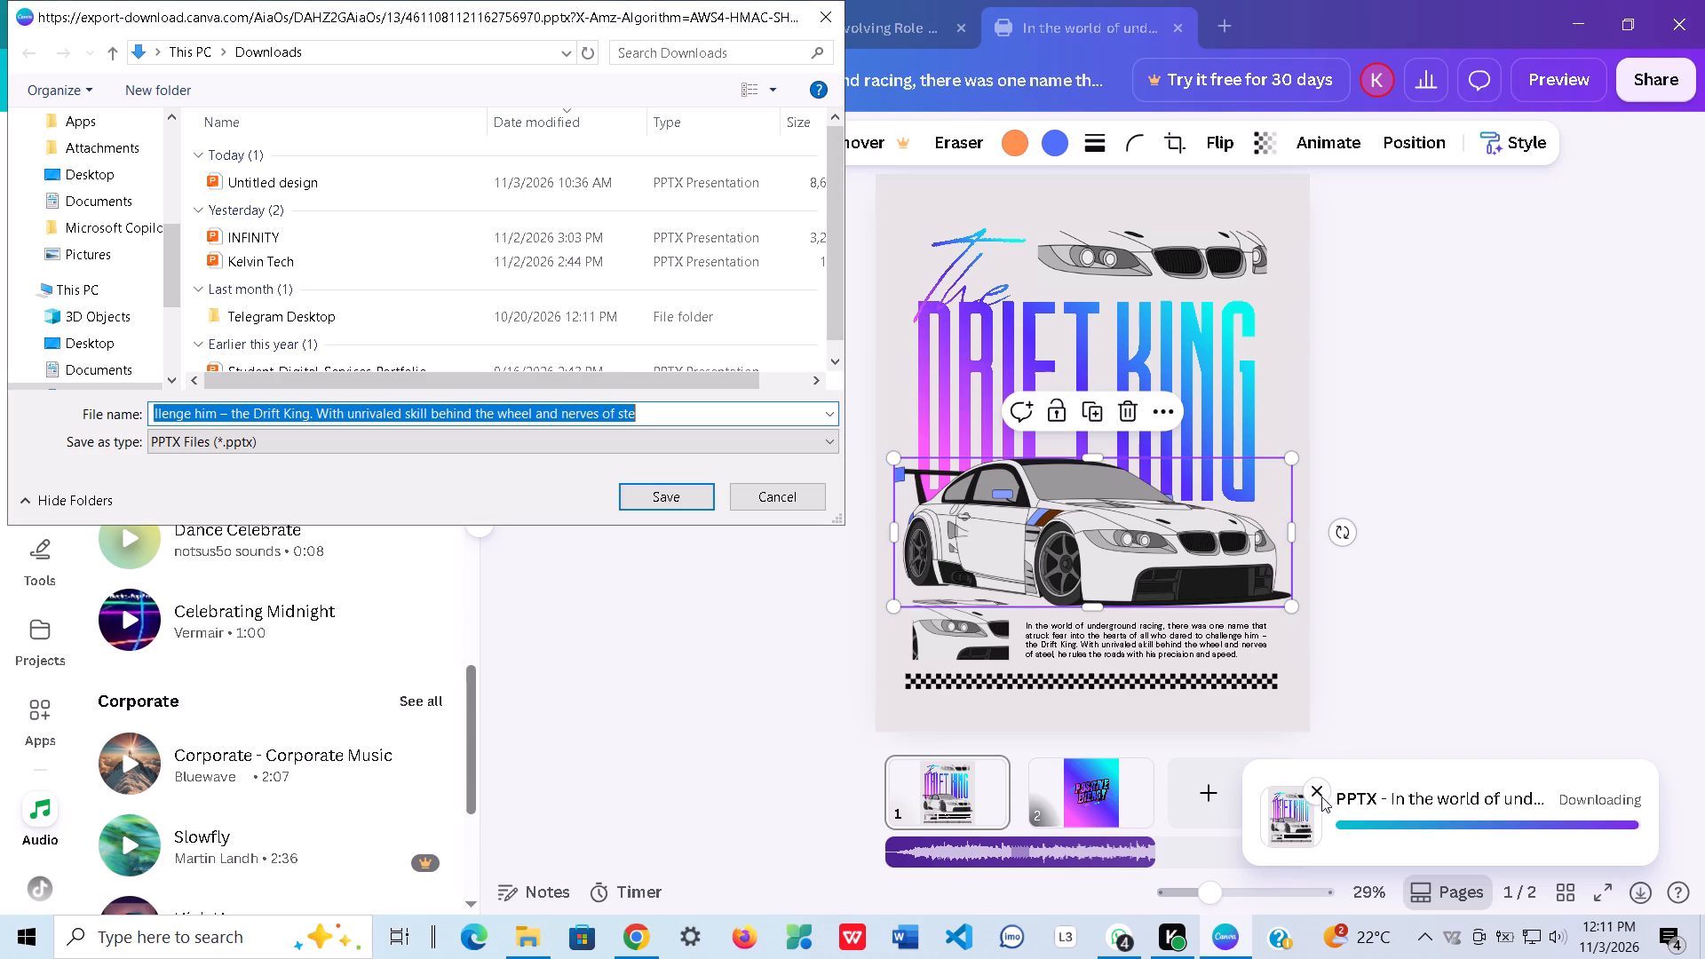
pyautogui.click(1314, 789)
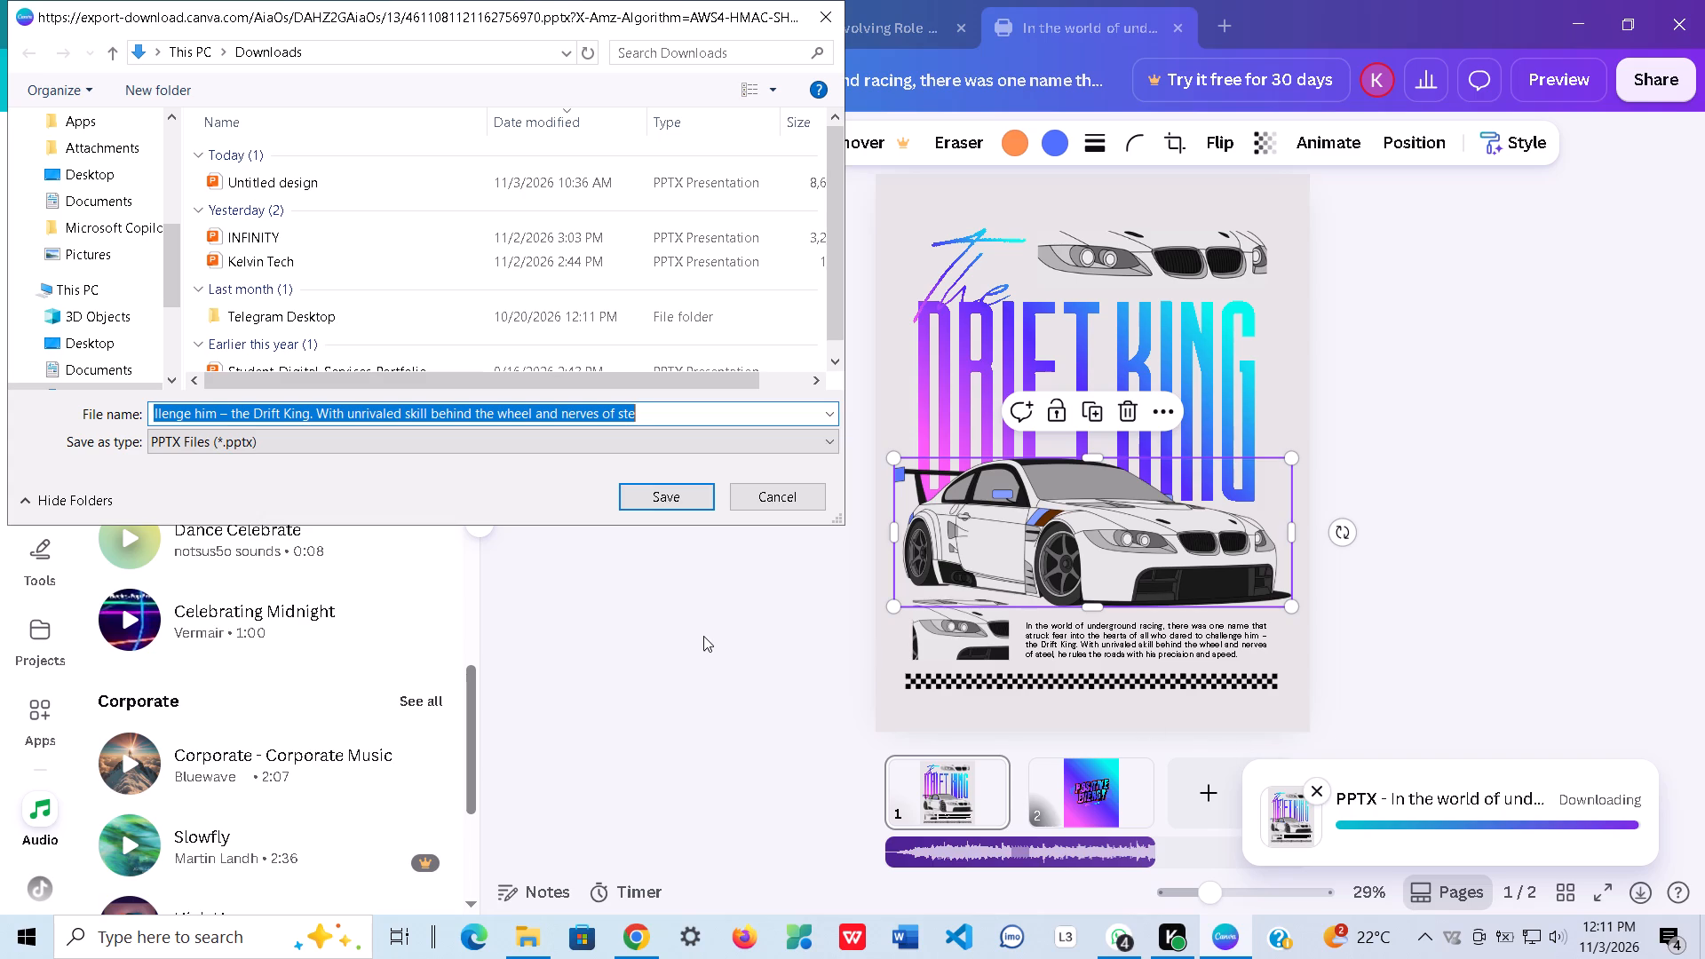
pyautogui.click(703, 636)
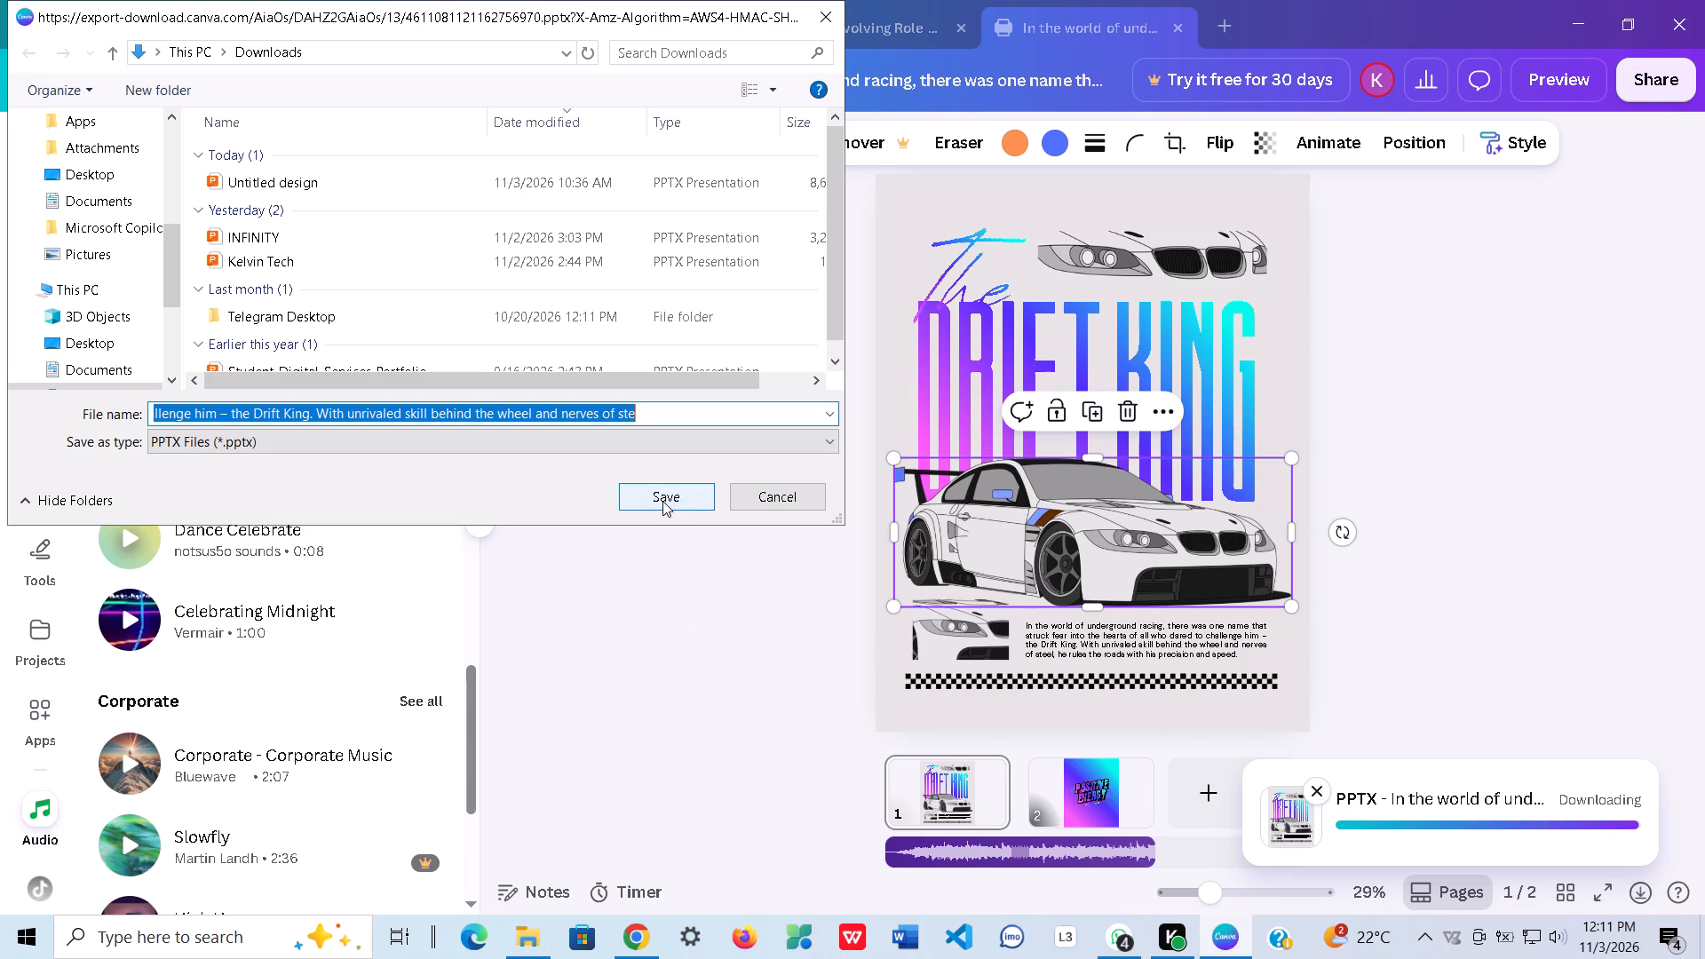
pyautogui.click(662, 501)
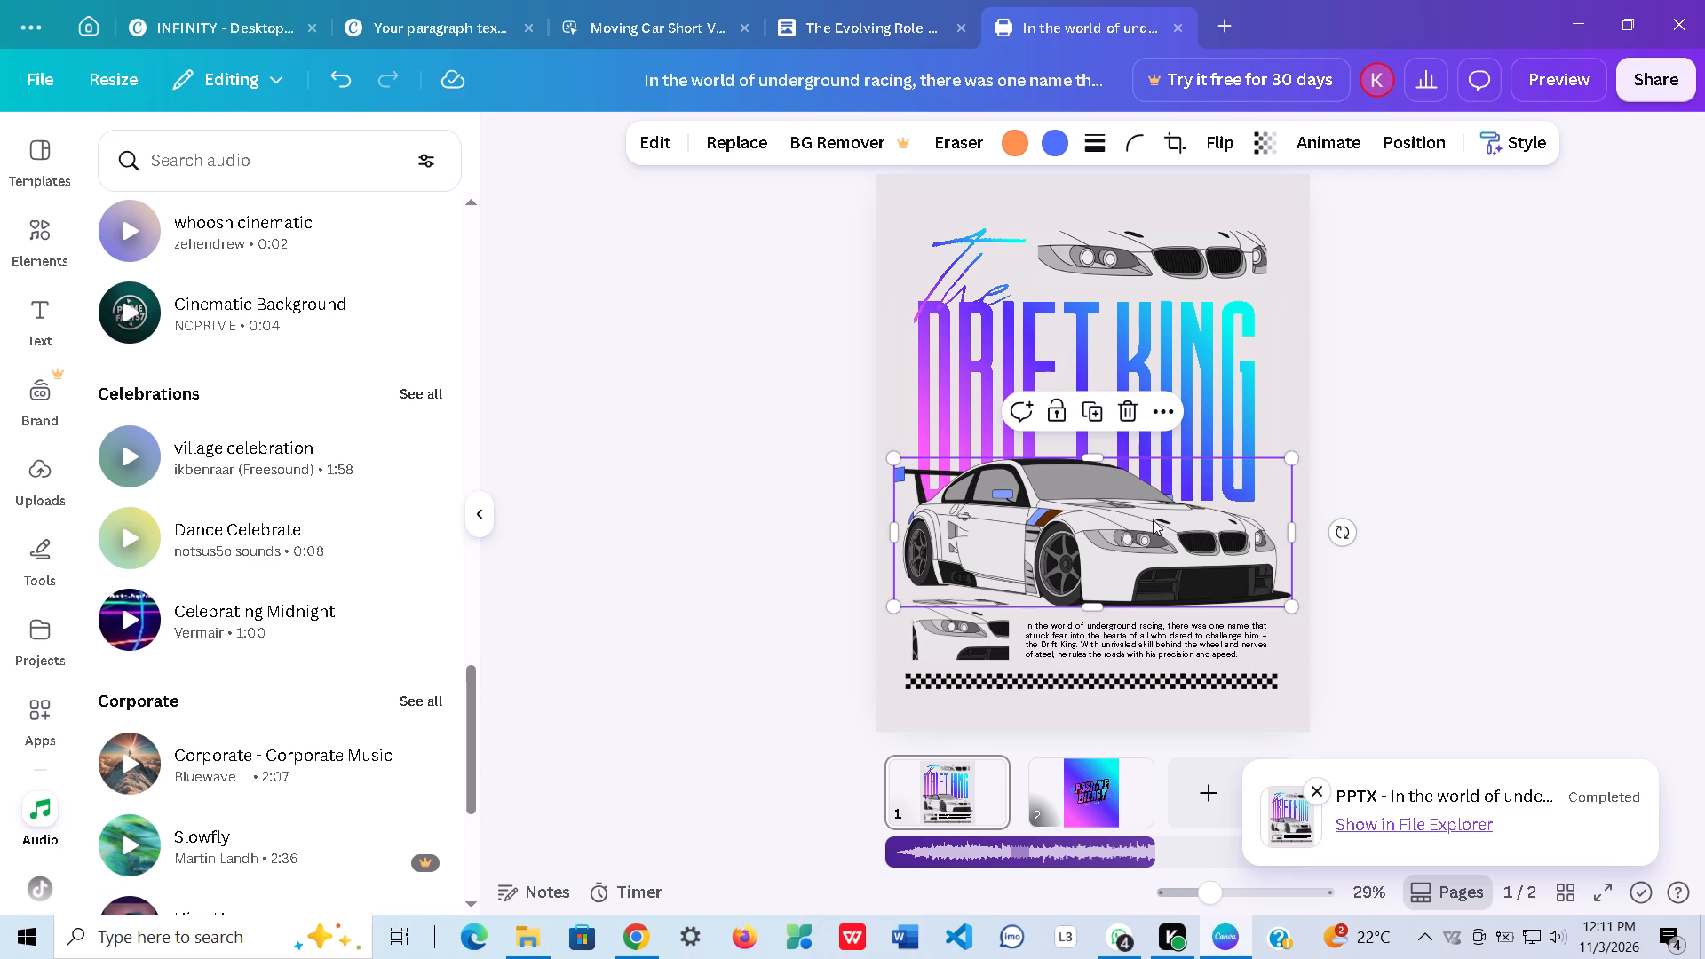
pyautogui.click(1310, 789)
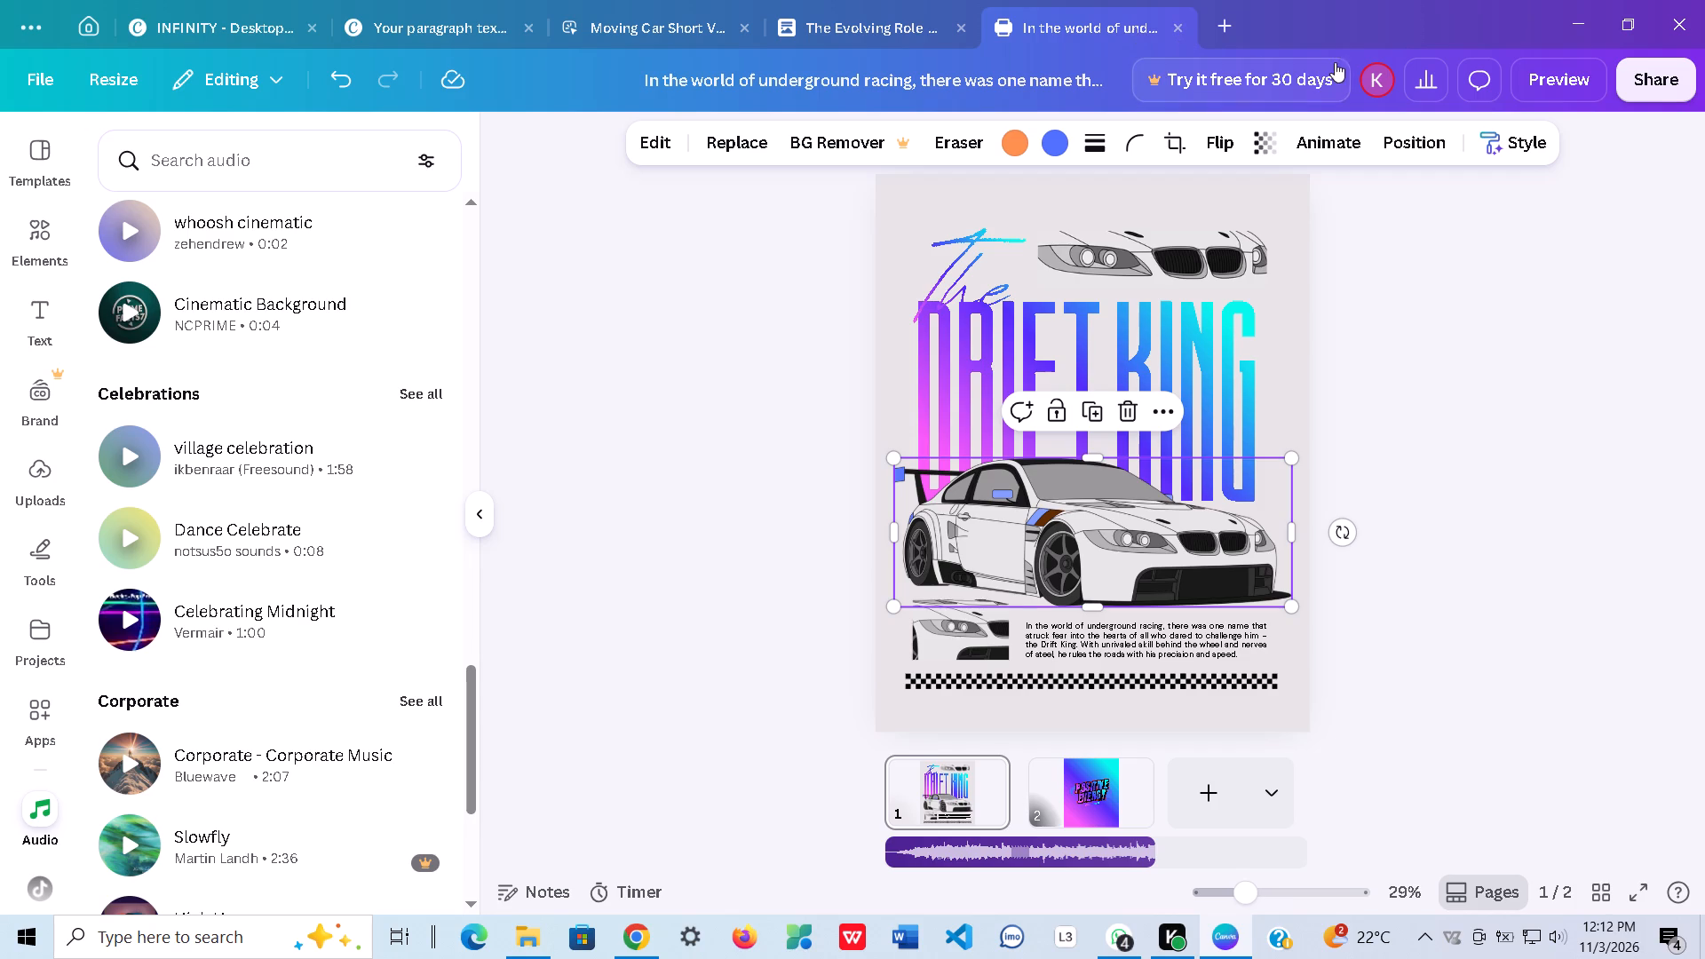
# Move the design from Your Projects into the My Amazing Projects folder and dismiss the notice.
pyautogui.click(1630, 81)
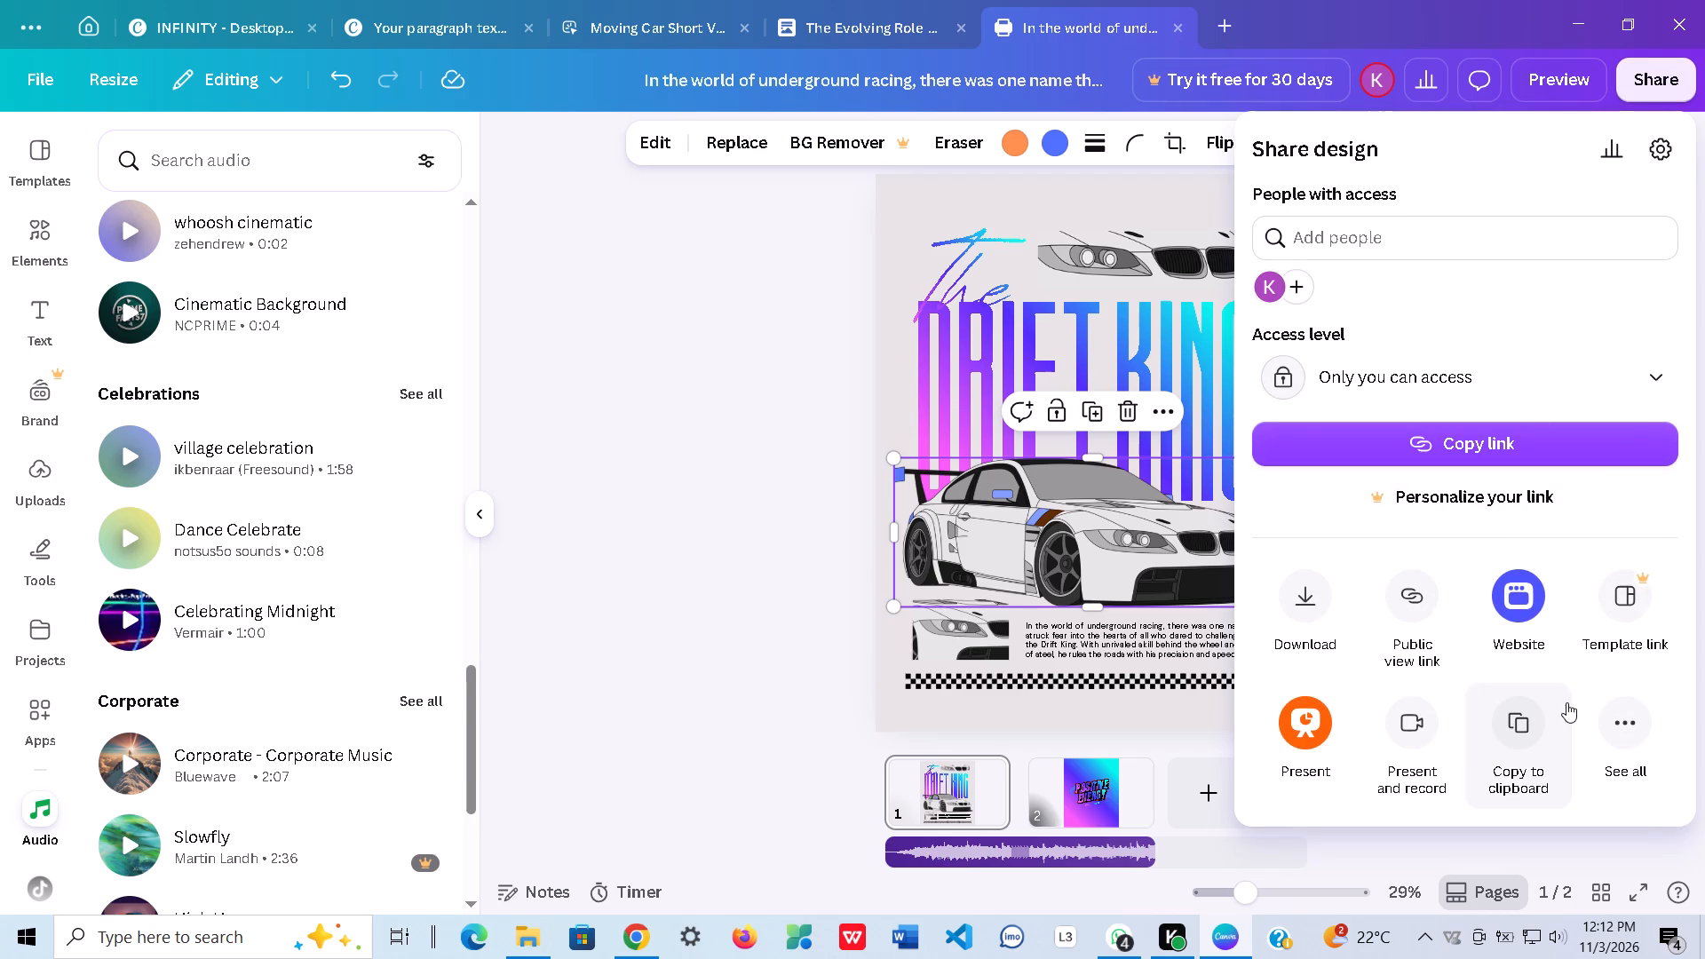
pyautogui.click(1618, 729)
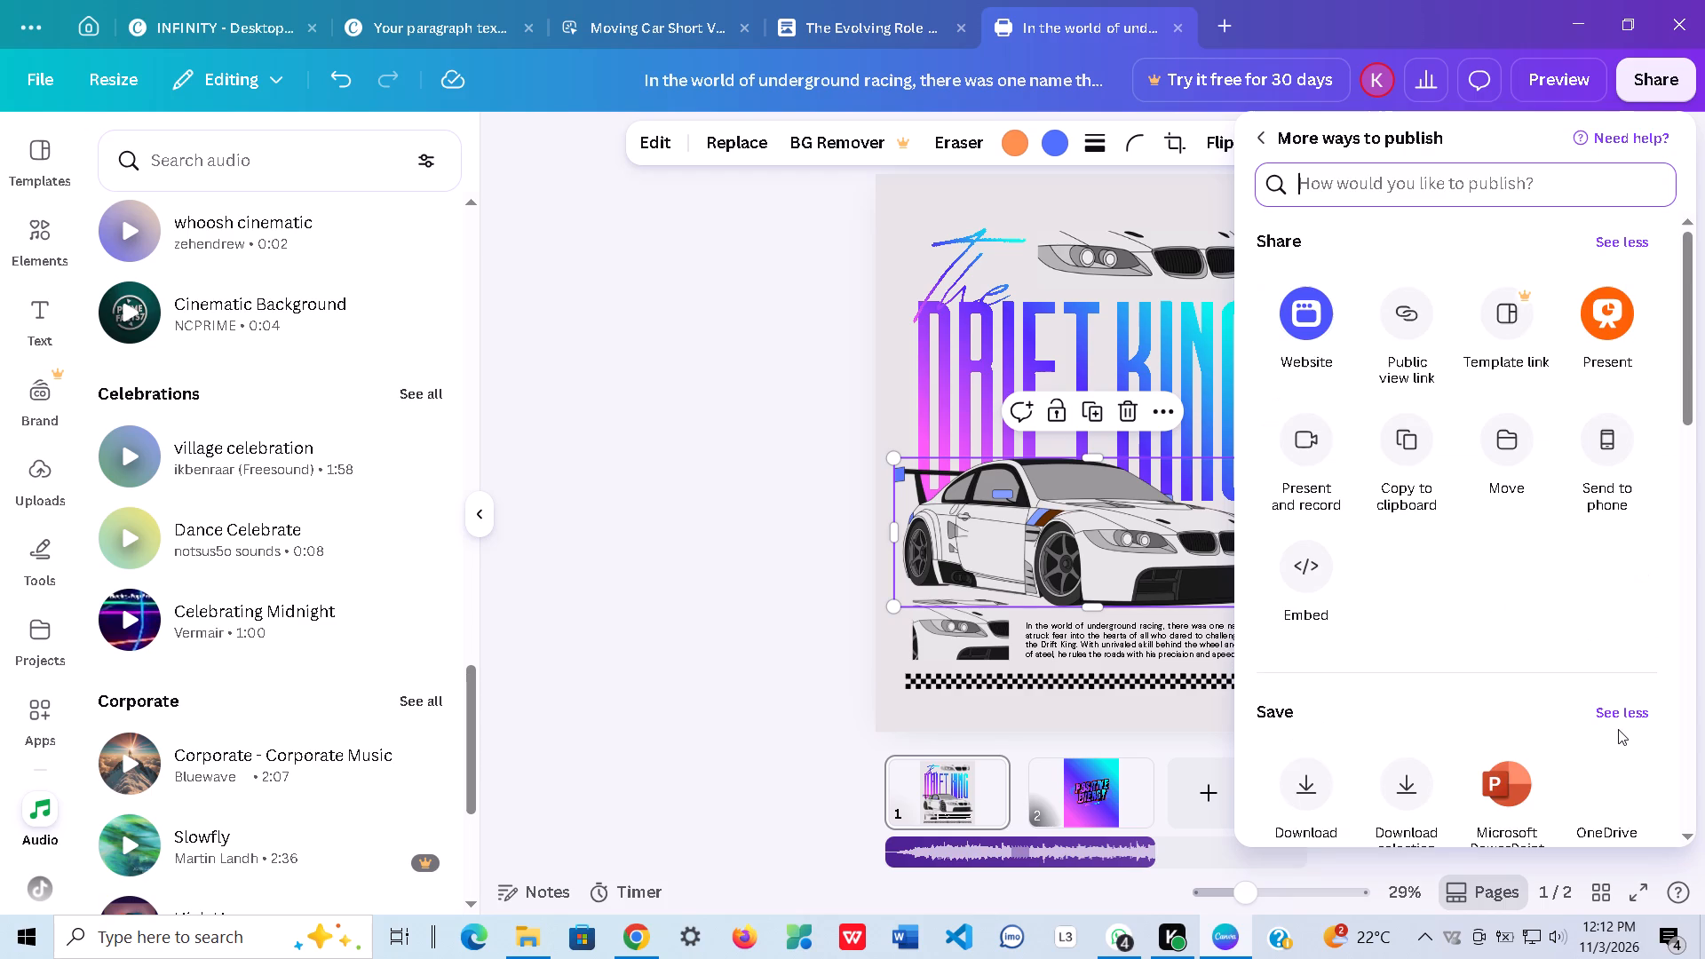
pyautogui.click(1491, 480)
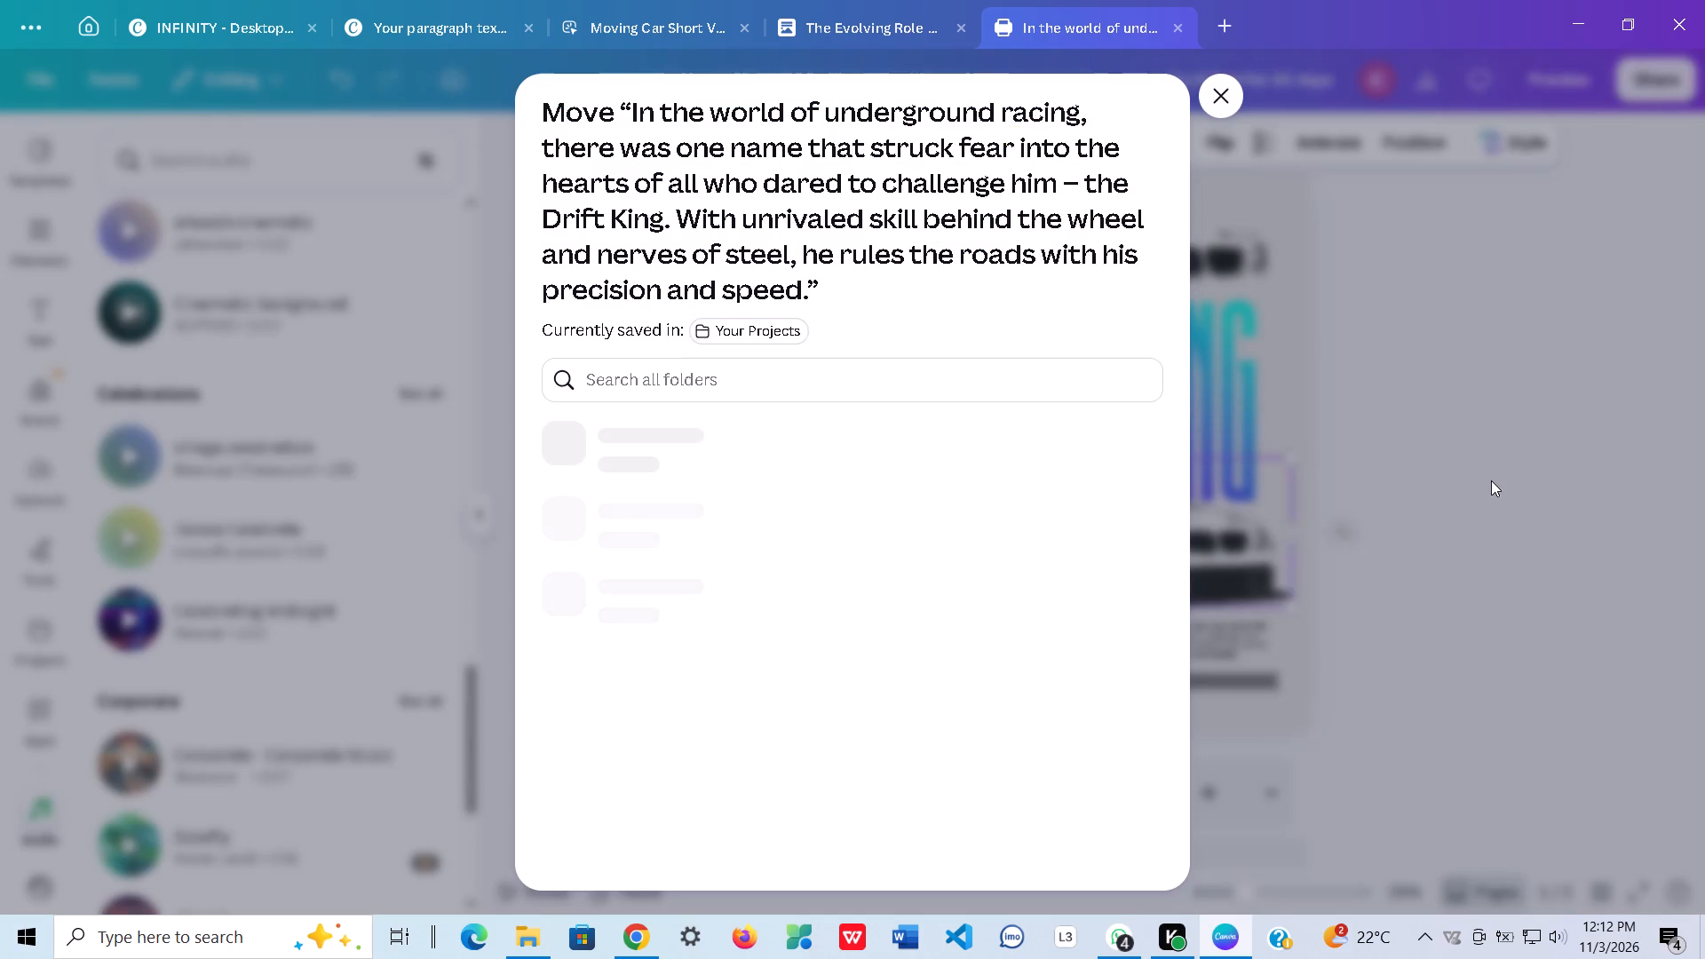
pyautogui.click(768, 479)
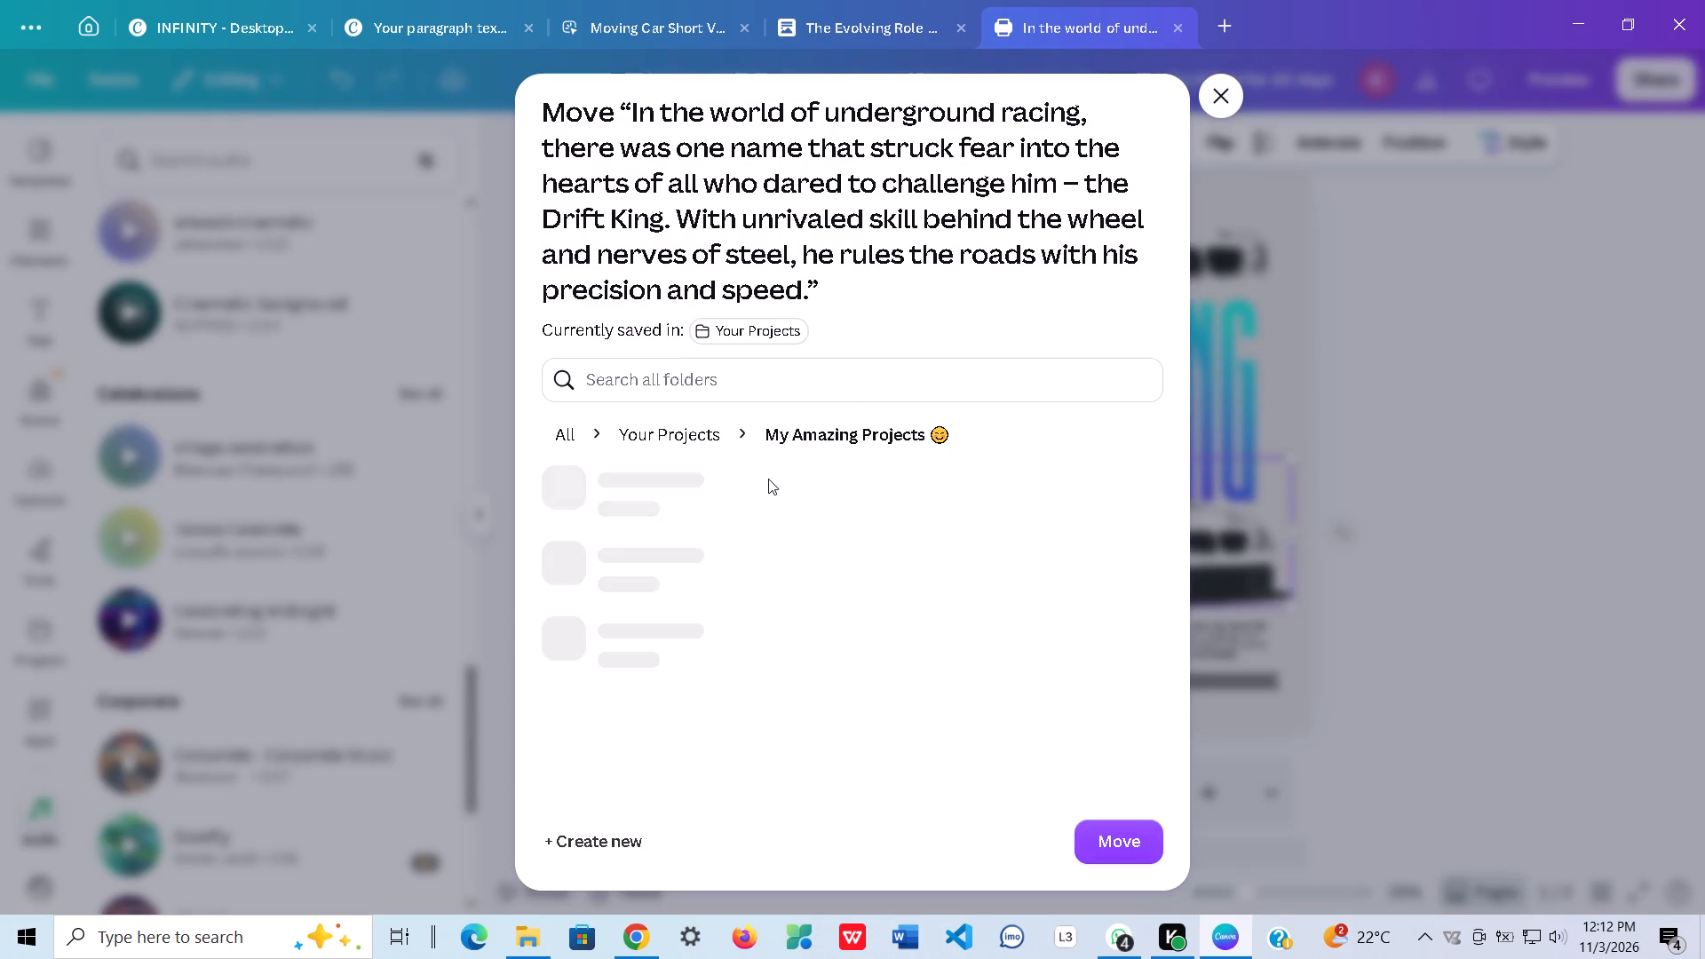
pyautogui.click(1122, 834)
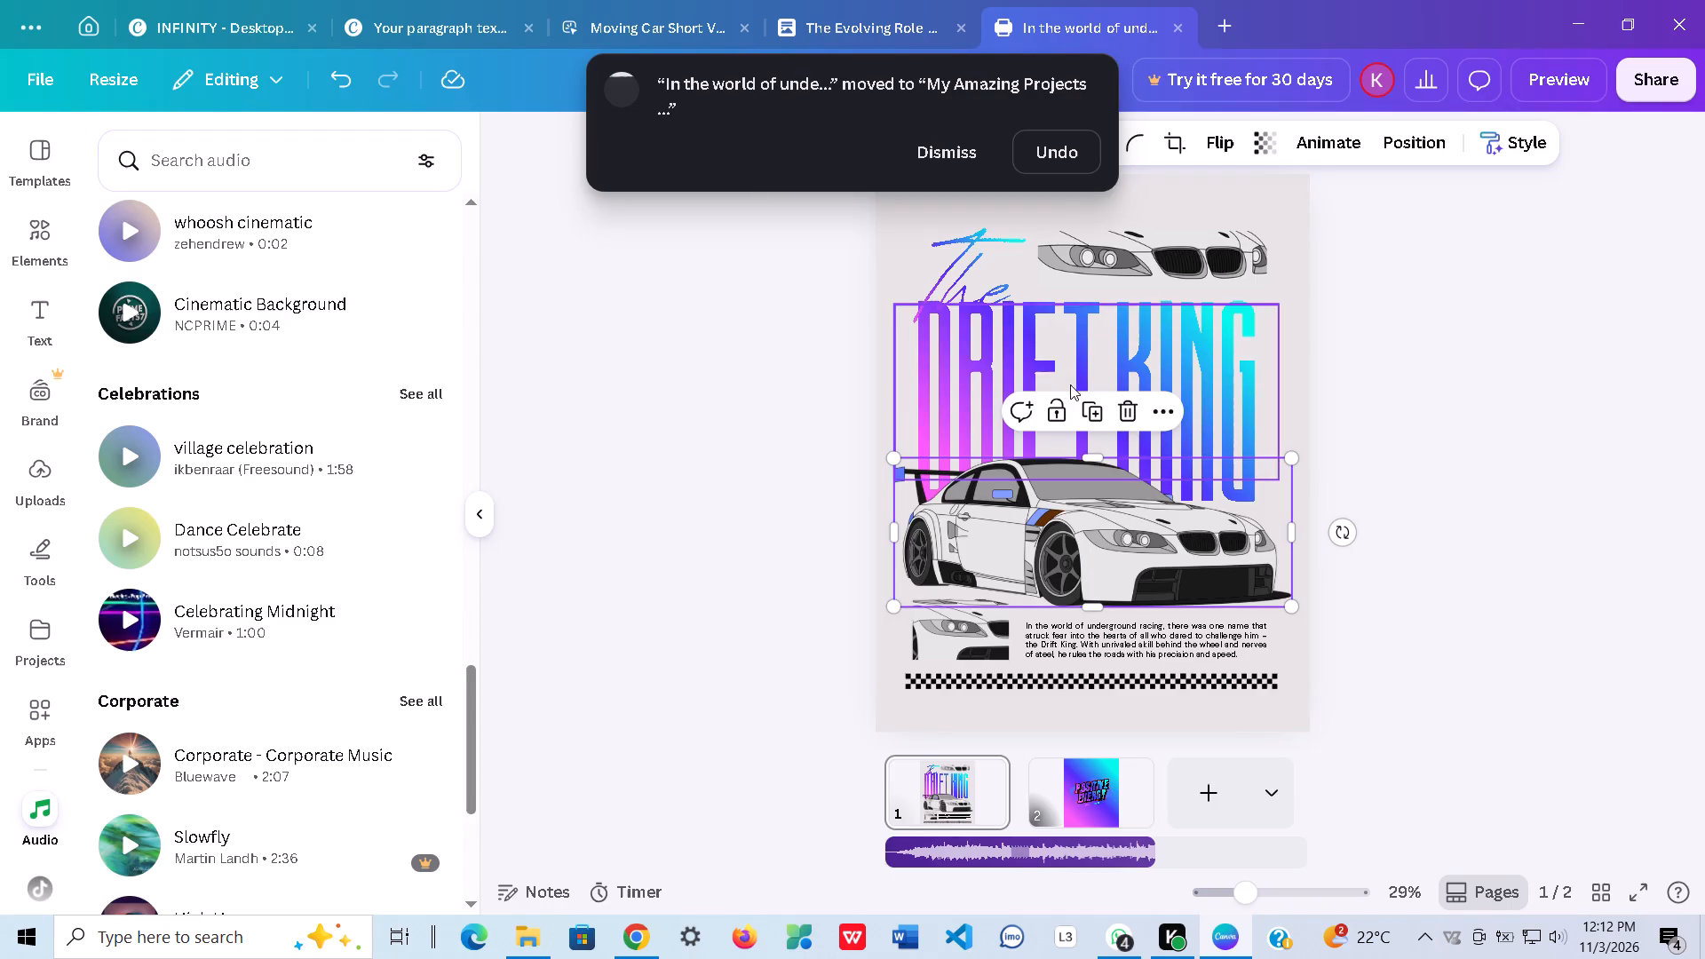
pyautogui.click(968, 140)
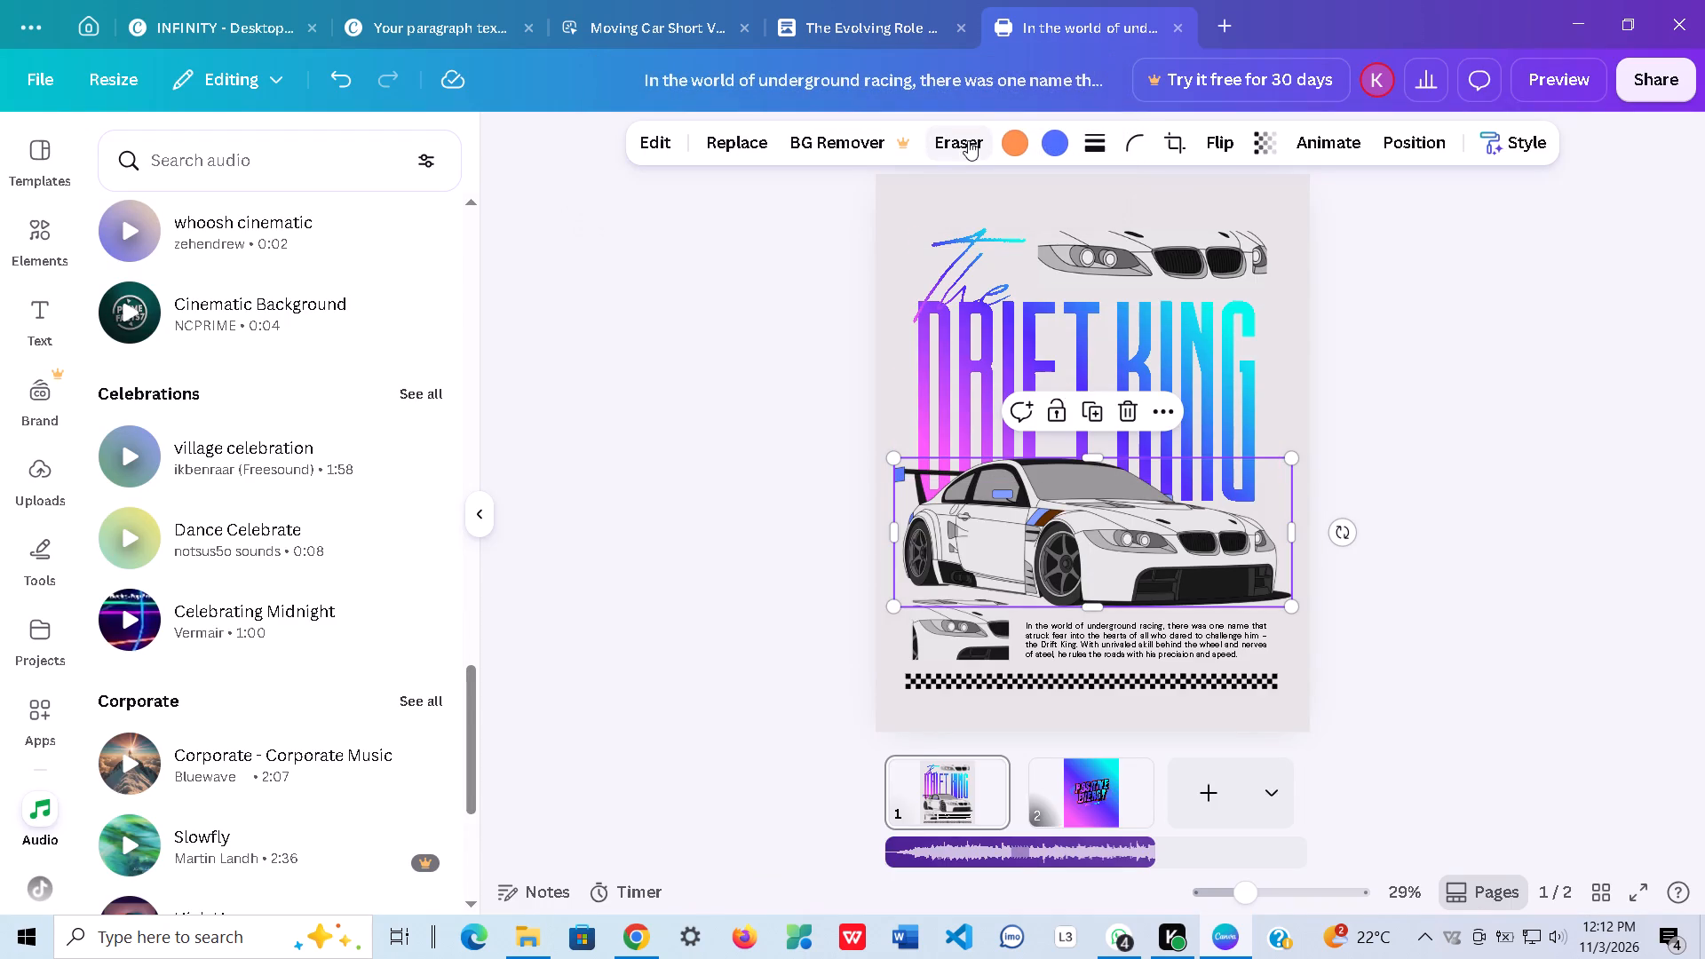